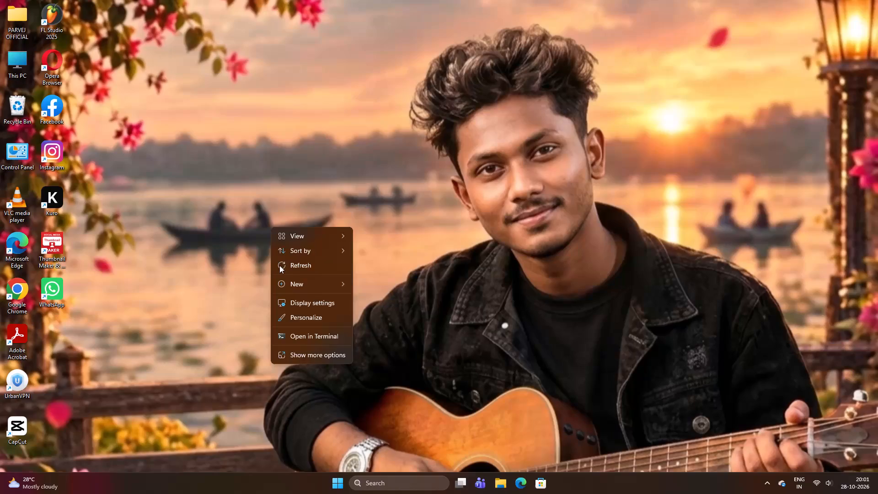
Refresh the desktop.
click(280, 267)
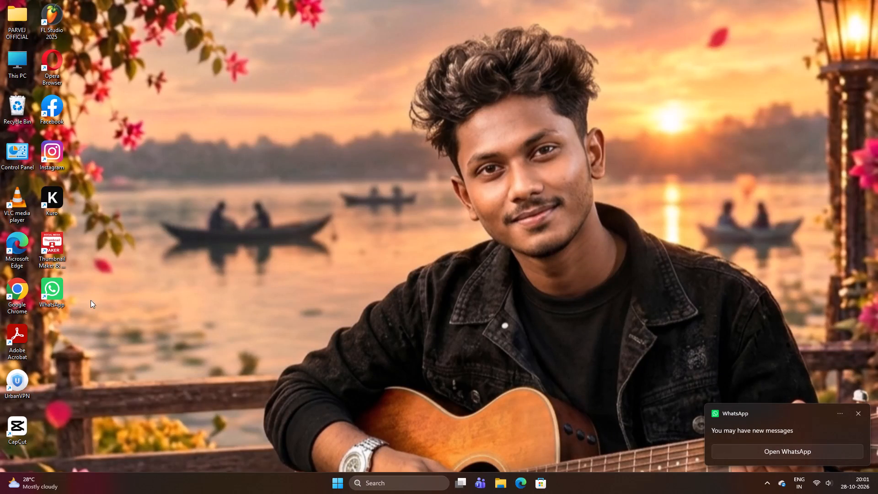
Open Google Chrome and activate the Google search box on the new tab page.
double_click(20, 294)
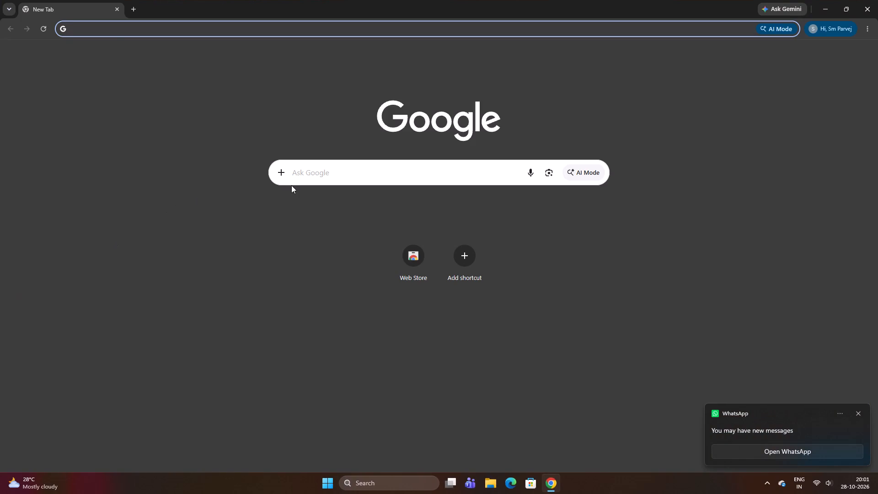
click(311, 180)
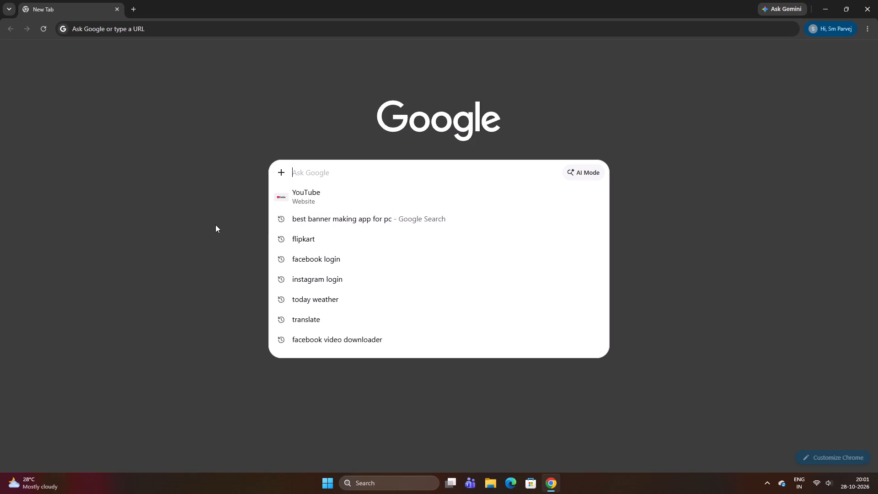
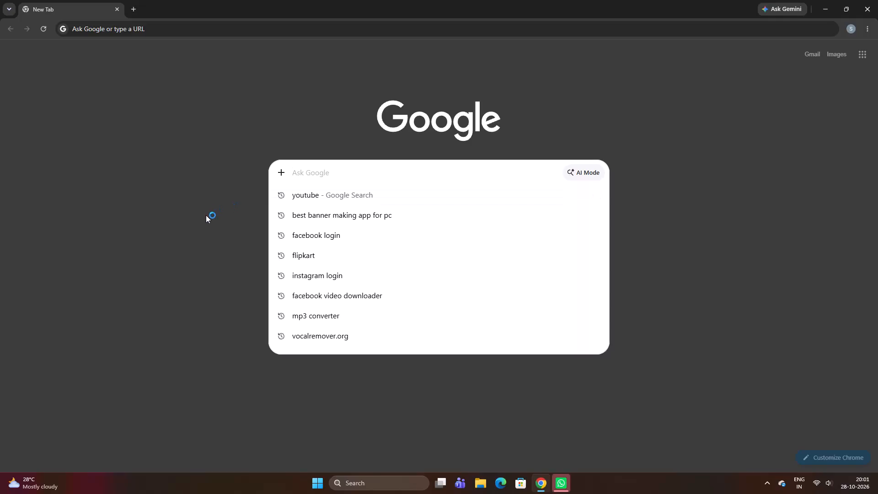
Dismiss the Google search suggestions and close the WhatsApp window running in the background.
click(201, 225)
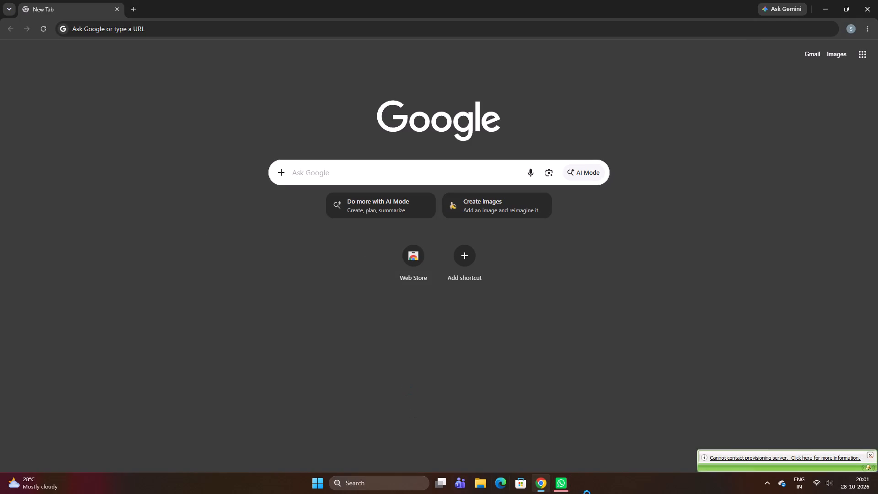
click(586, 405)
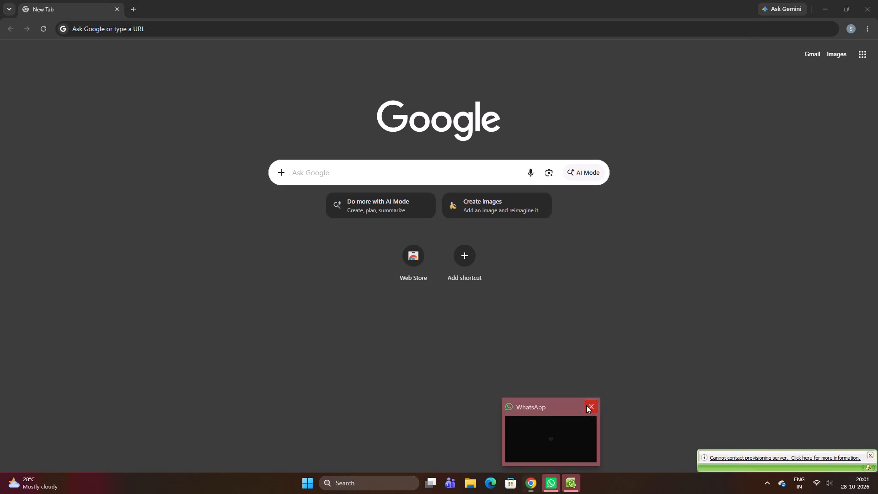
Restore Chrome to a smaller window and close the Microsoft Office Groove Launchbar window behind it.
click(836, 0)
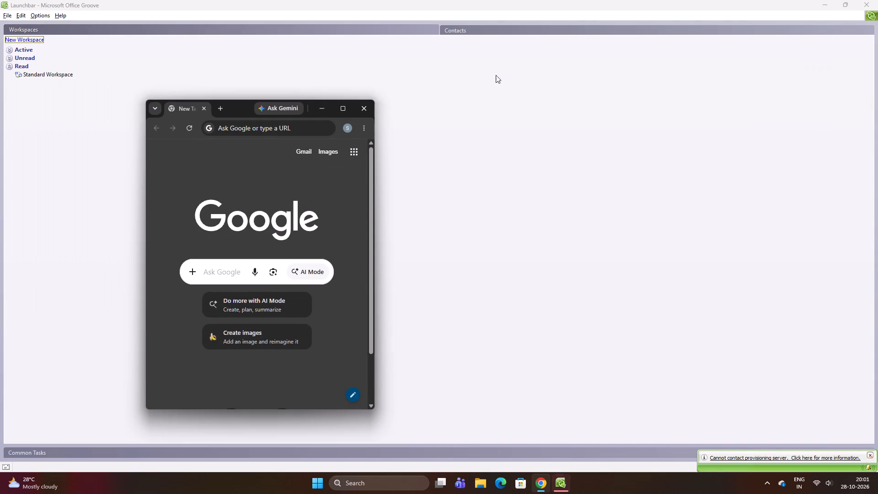
click(869, 5)
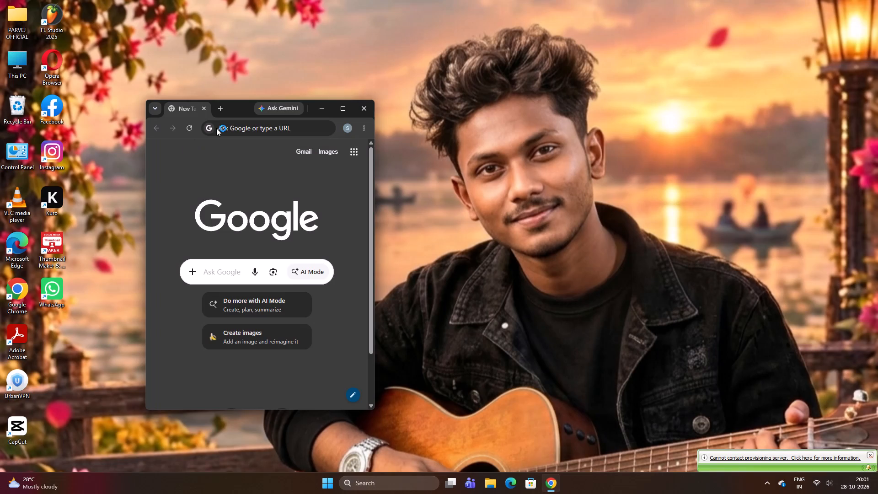
Maximize the Chrome window, minimize it to reach the desktop, and launch the Kuro app.
click(338, 110)
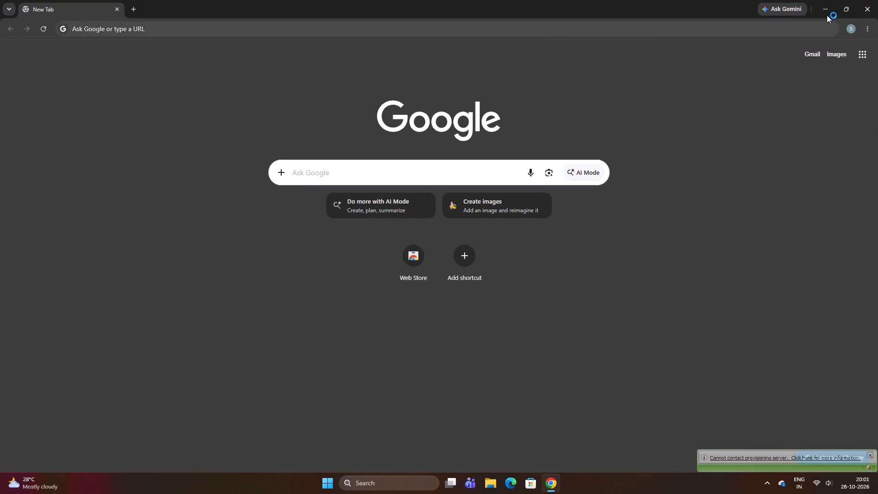
click(827, 10)
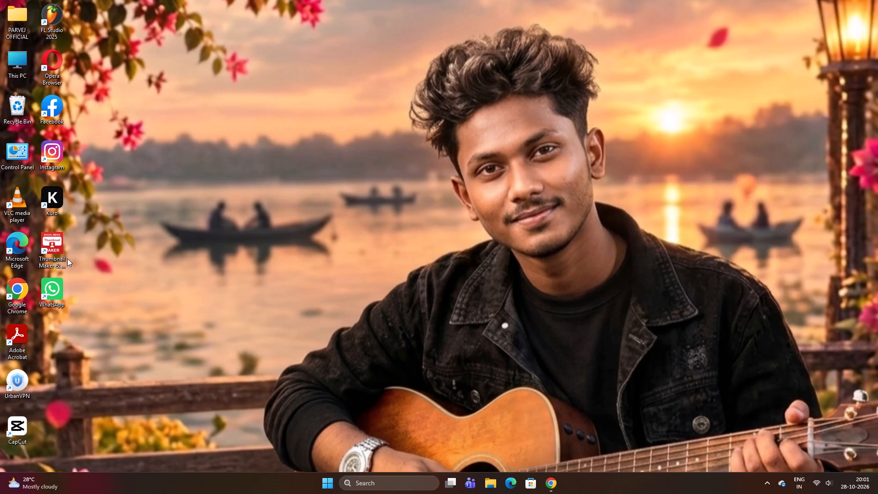
double_click(49, 201)
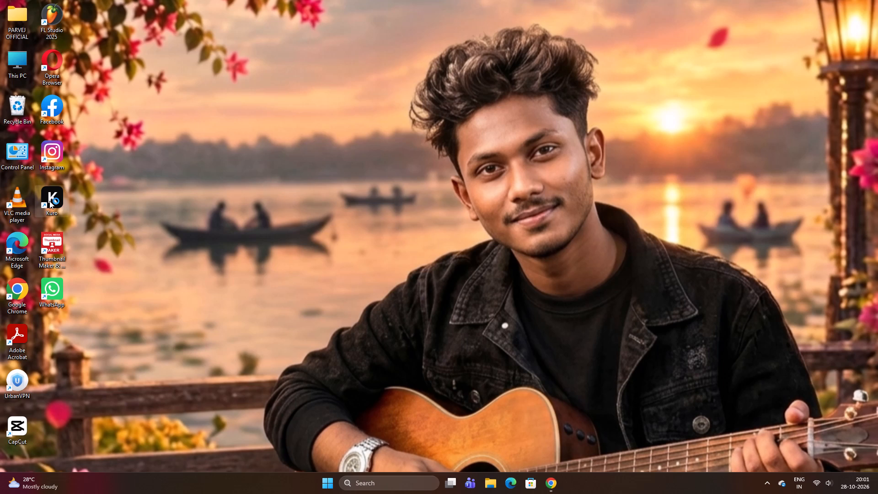
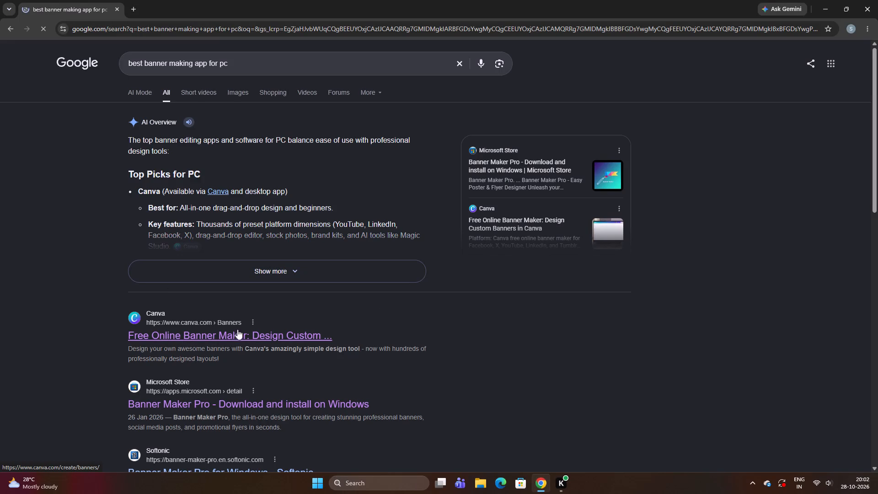
Look through the Google results for "best banner making app for pc", examining the listed banner-making apps and download pages.
scroll(261, 329, down, 3)
scroll(261, 329, up, 2)
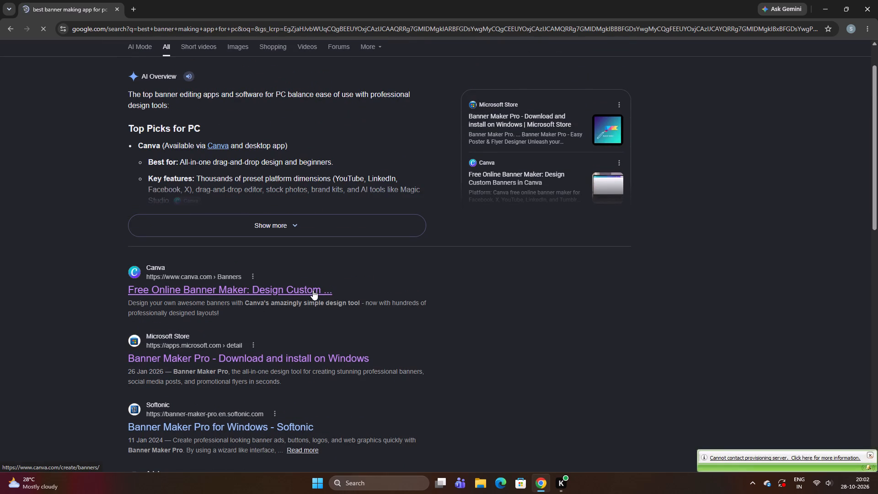
scroll(297, 290, down, 3)
scroll(297, 290, up, 3)
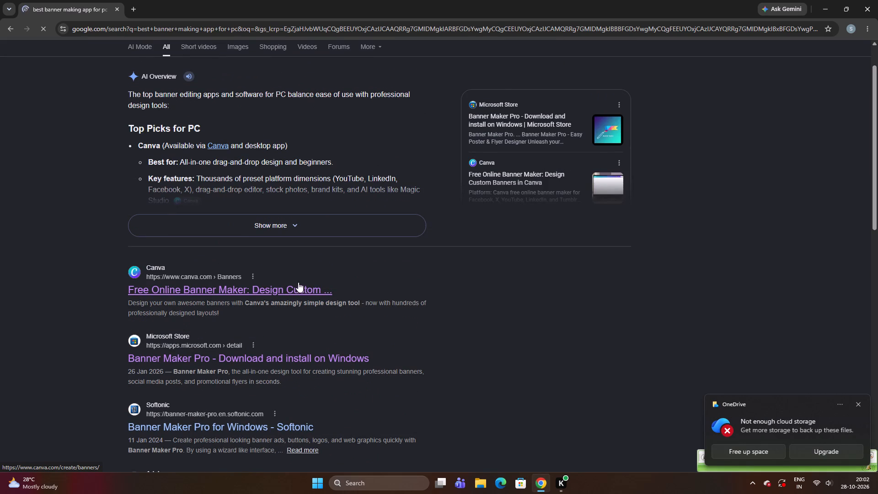
scroll(298, 268, down, 17)
scroll(300, 273, up, 20)
scroll(300, 273, up, 1)
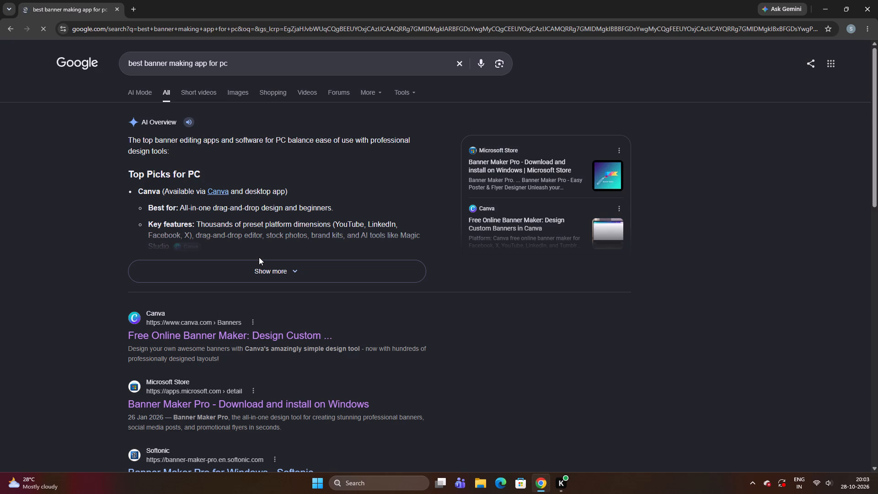
scroll(298, 244, down, 4)
scroll(380, 231, down, 4)
scroll(428, 456, up, 14)
scroll(271, 417, up, 5)
scroll(225, 376, down, 7)
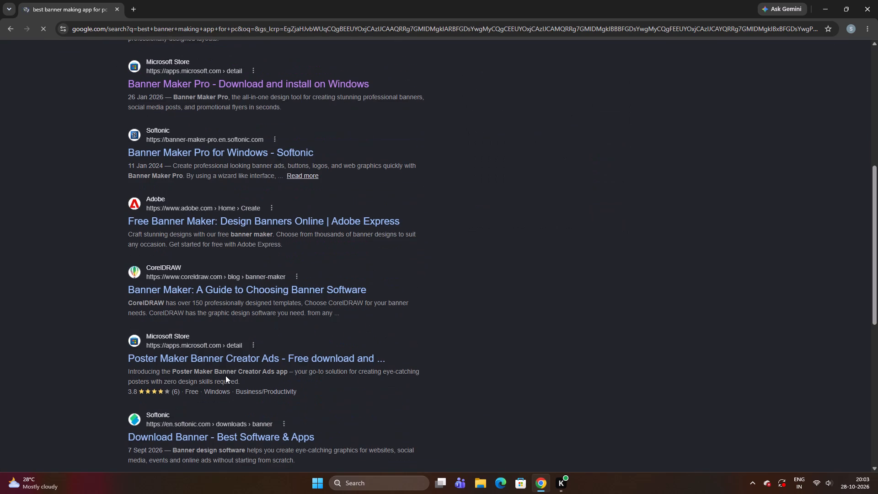
scroll(225, 376, up, 13)
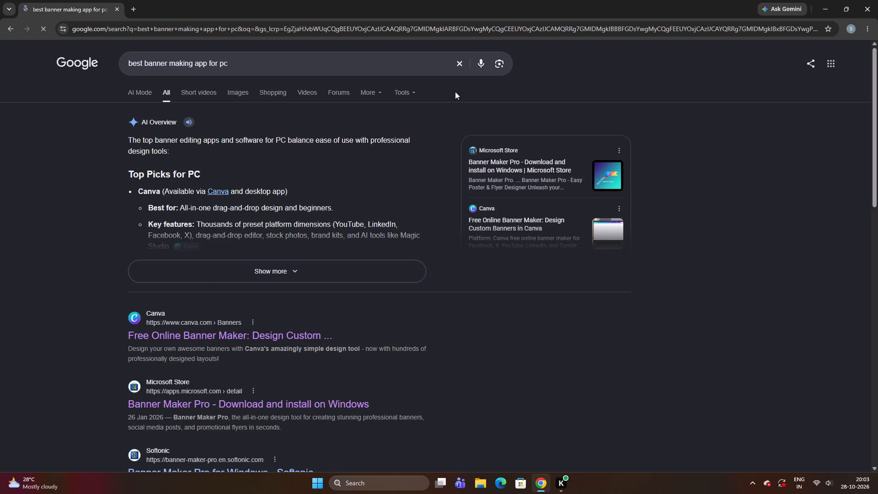
Close the Chrome window with the banner app search results.
click(873, 4)
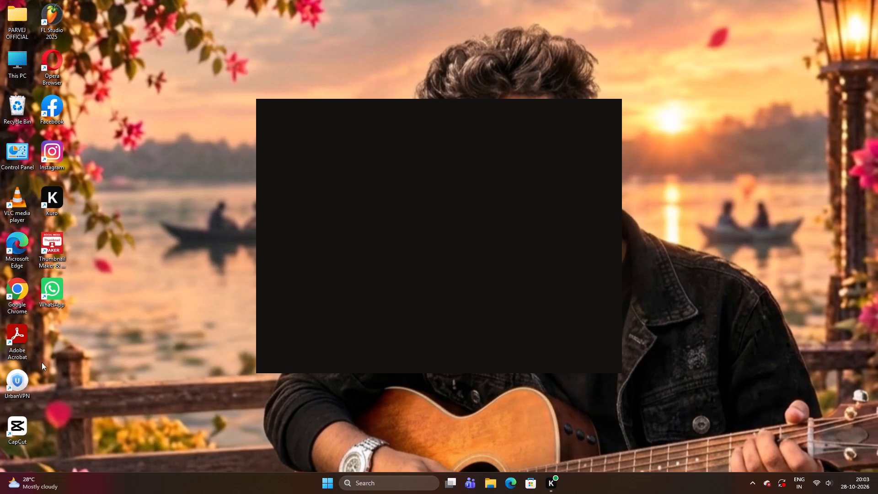
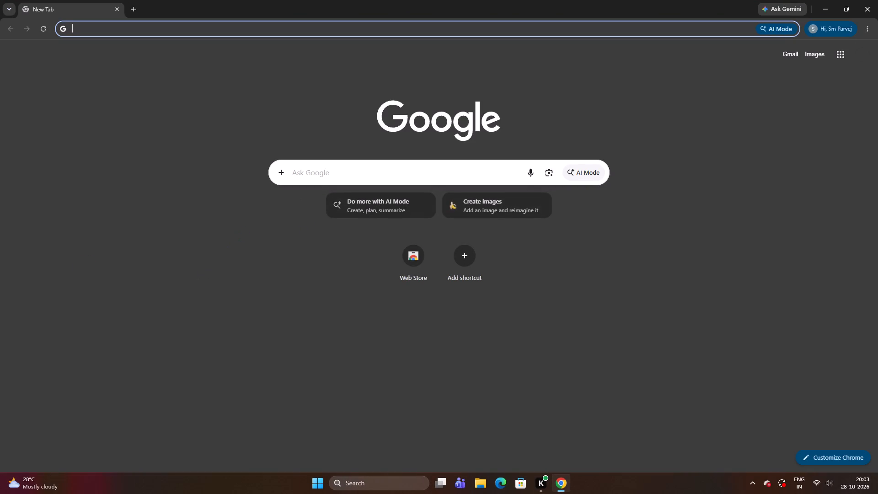
Search Google again for "best banner making app for pc" using the earlier search suggestion.
click(311, 174)
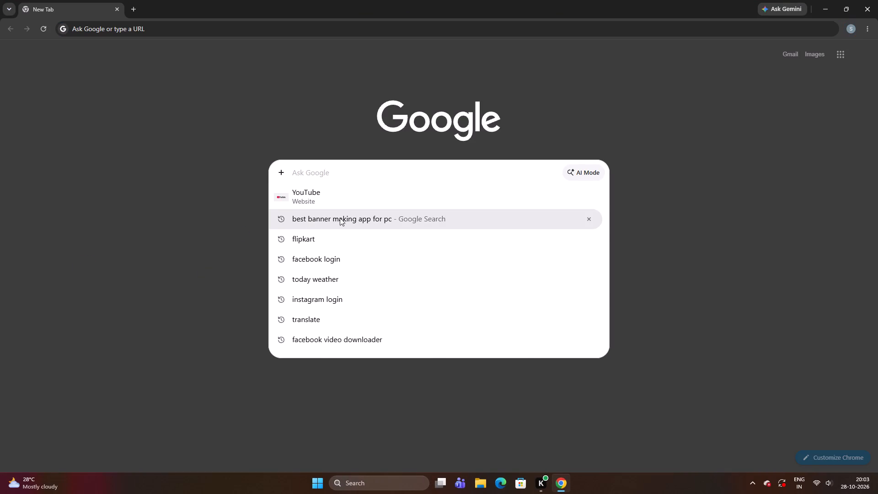
click(378, 220)
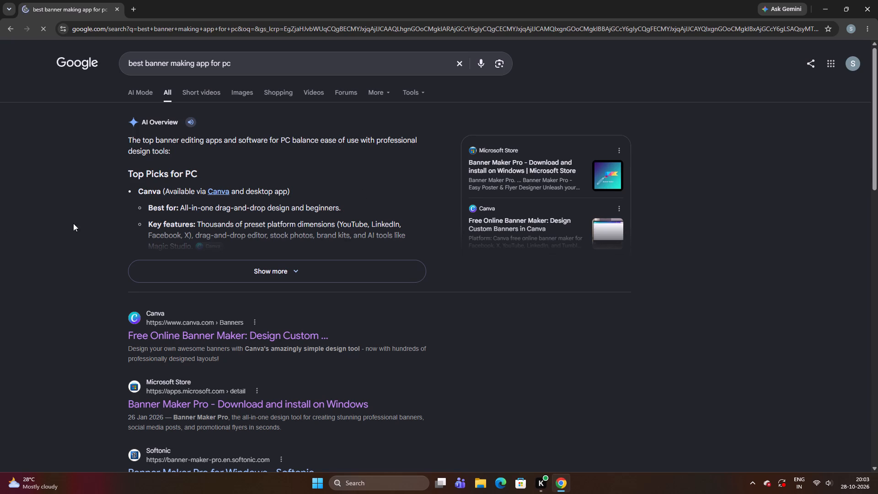
Look through the first page of results, examining the AI overview, the listed banner makers and the related questions and searches.
scroll(209, 214, down, 3)
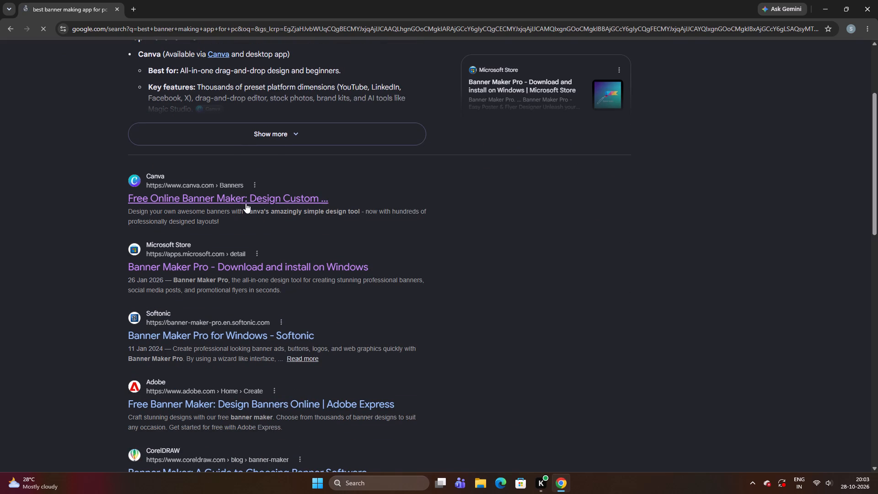
scroll(249, 200, down, 9)
scroll(249, 200, up, 9)
scroll(249, 200, down, 20)
scroll(249, 200, down, 5)
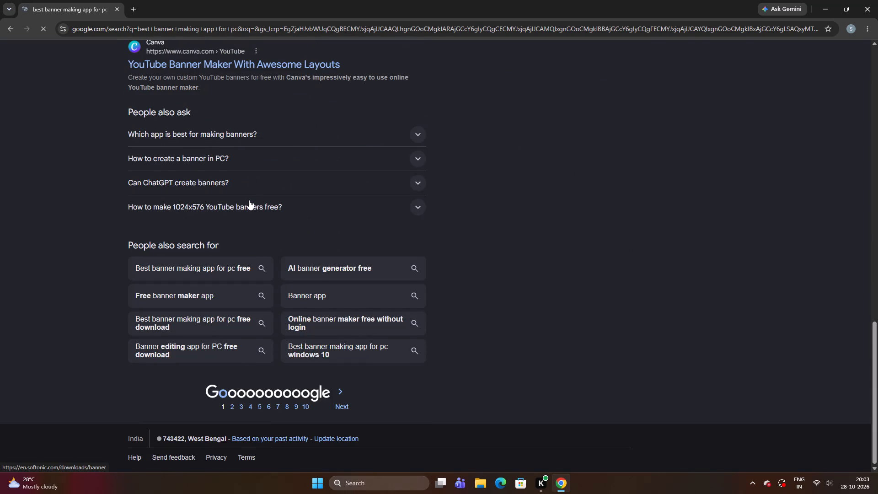
scroll(249, 200, down, 2)
scroll(249, 200, up, 20)
scroll(249, 200, up, 7)
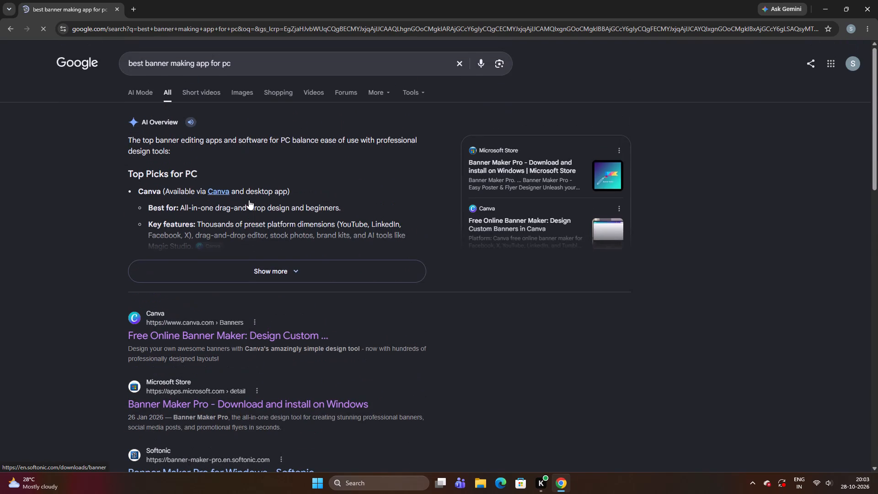
scroll(249, 200, down, 10)
scroll(249, 200, up, 16)
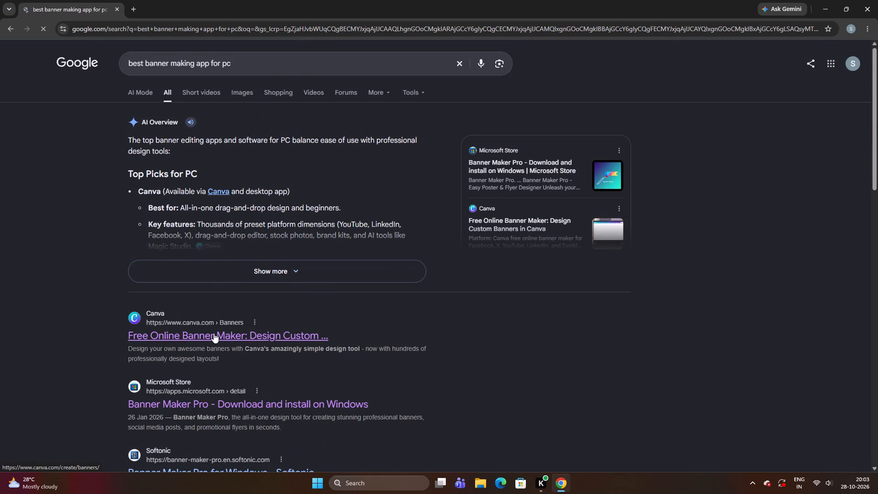
scroll(214, 333, down, 20)
scroll(212, 329, up, 5)
scroll(213, 326, up, 20)
scroll(213, 326, up, 3)
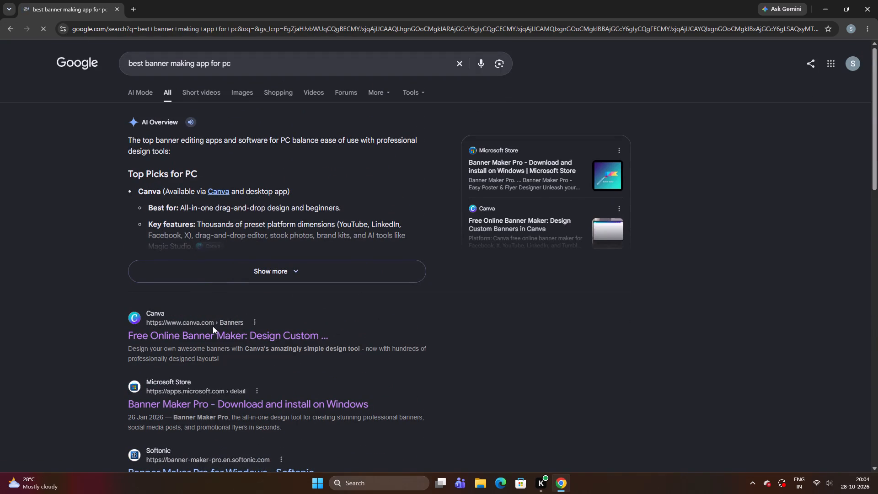
scroll(245, 311, down, 20)
scroll(245, 311, down, 6)
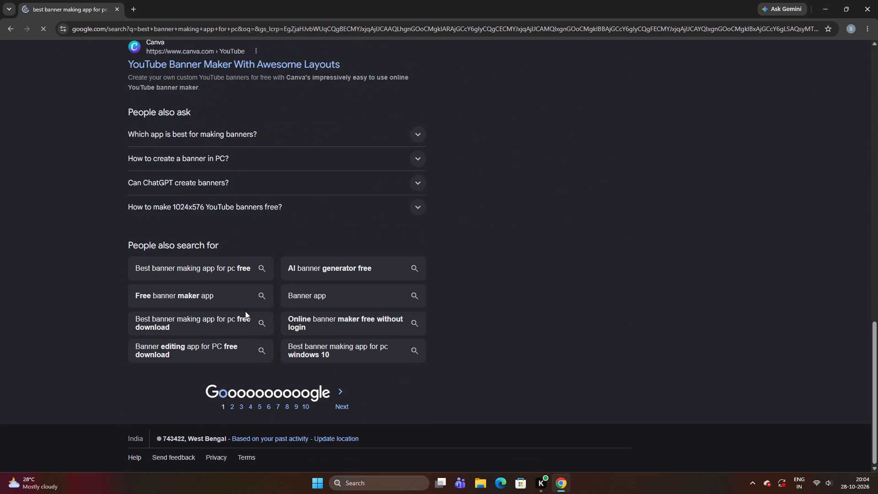
scroll(245, 311, down, 2)
scroll(245, 311, up, 20)
scroll(245, 311, up, 6)
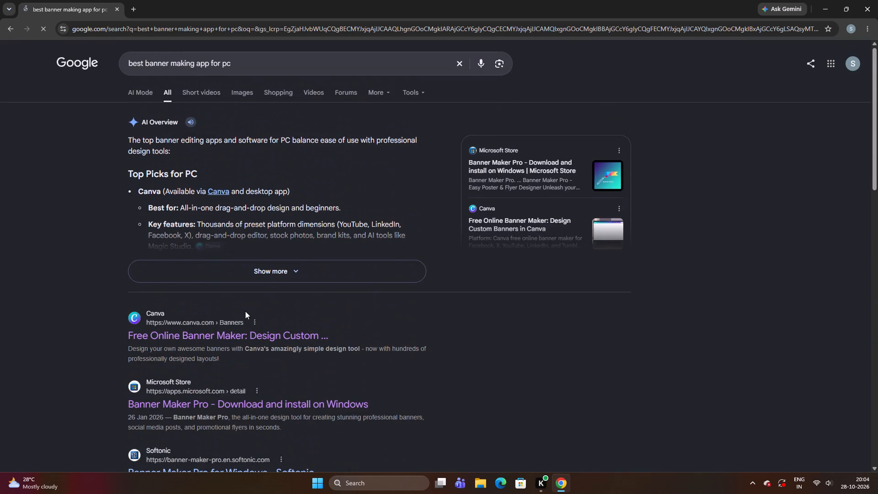
scroll(245, 311, up, 1)
scroll(270, 244, down, 8)
scroll(272, 244, down, 13)
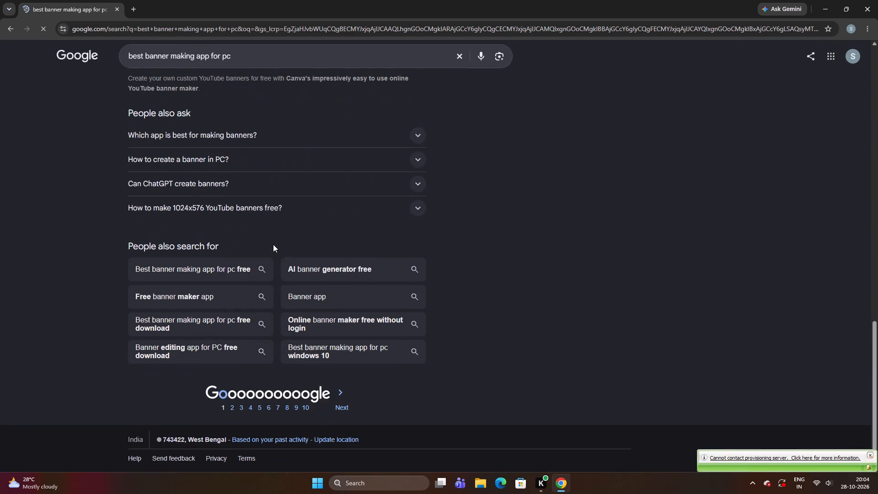
scroll(273, 244, down, 3)
scroll(273, 244, up, 20)
scroll(273, 244, up, 5)
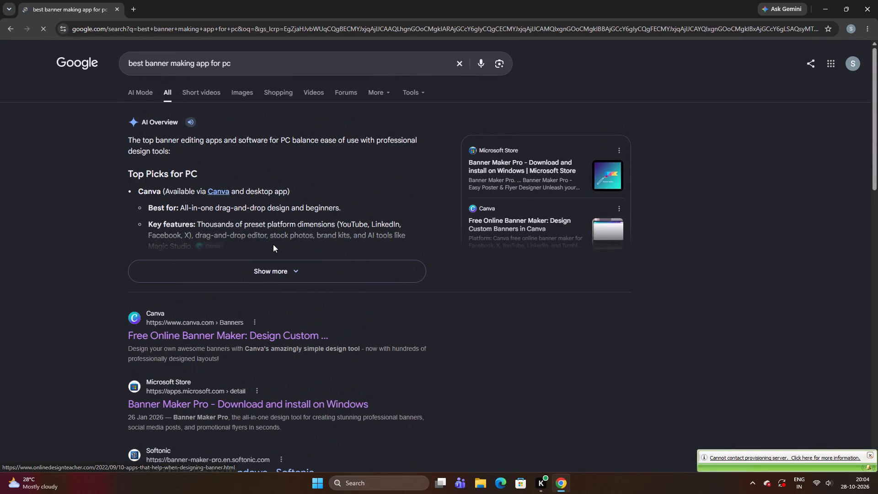
scroll(273, 244, up, 14)
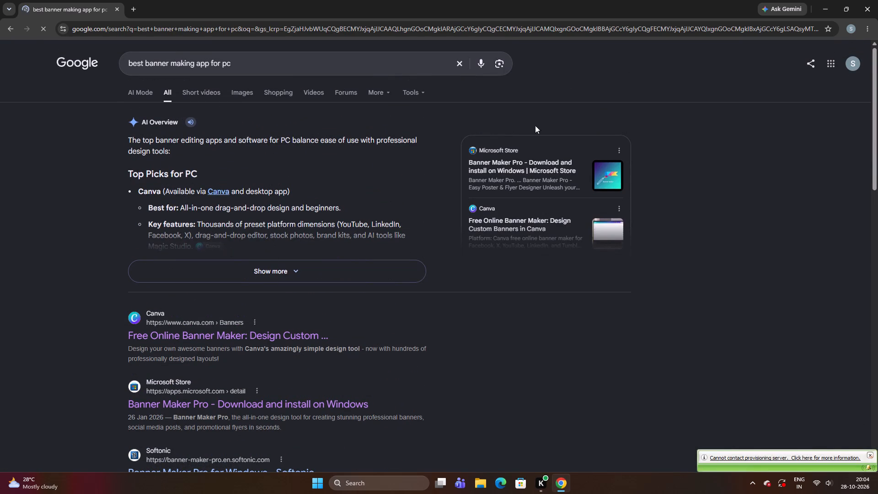
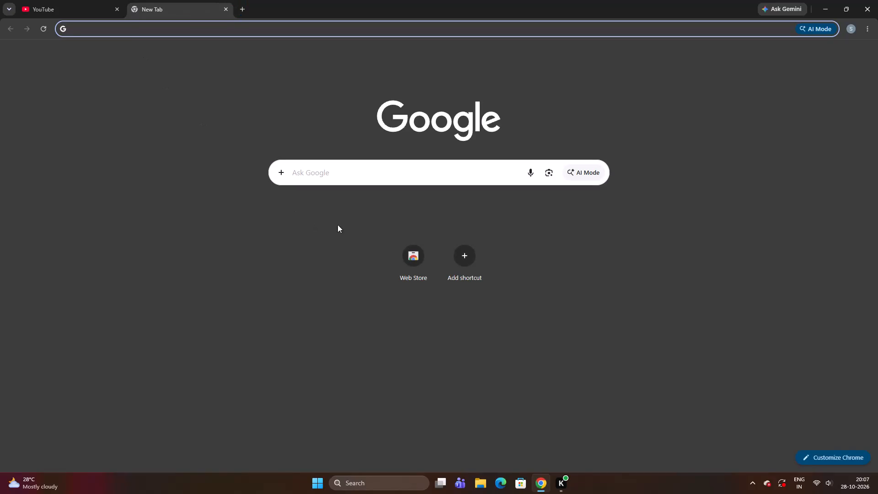
Search Google for "best banner making app for pc" using the earlier search suggestion.
click(354, 181)
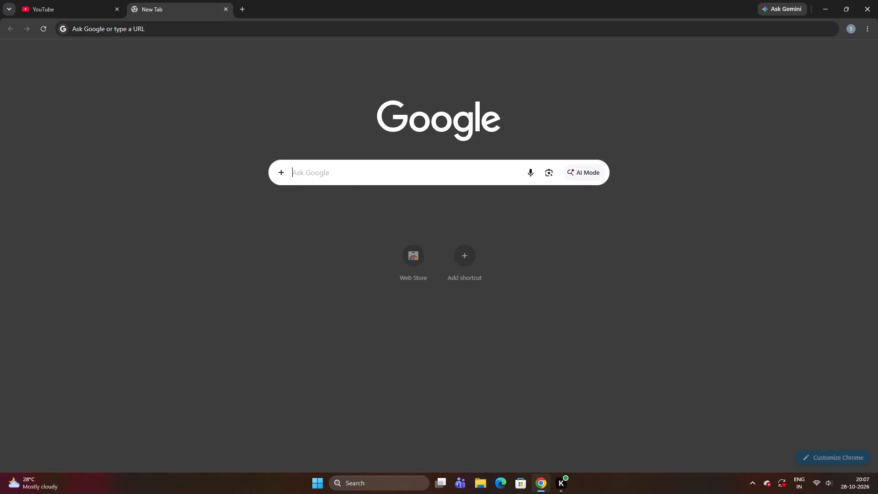
click(345, 220)
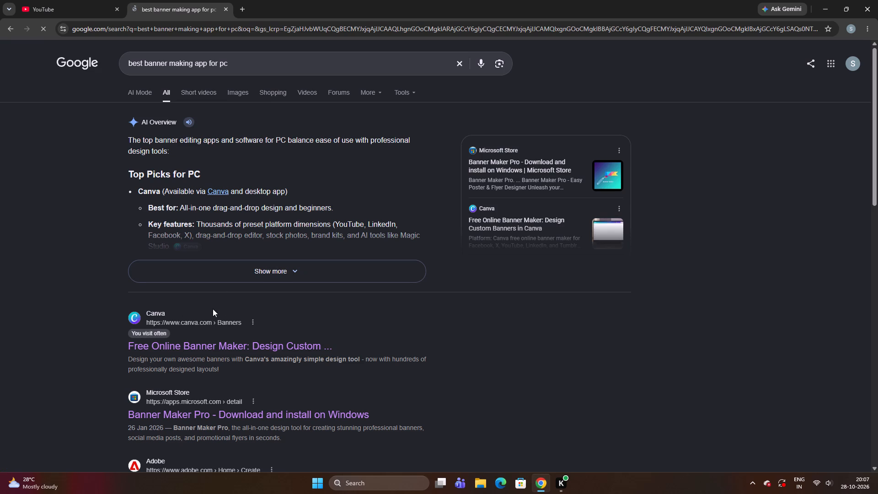
Review the listed banner makers and open Canva's "Free Online Banner Maker" page from the search results.
scroll(203, 327, down, 10)
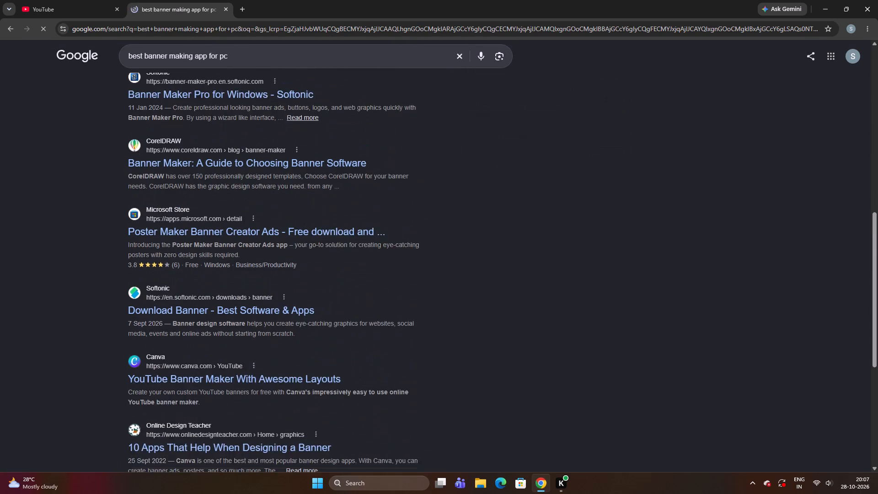
scroll(203, 333, down, 1)
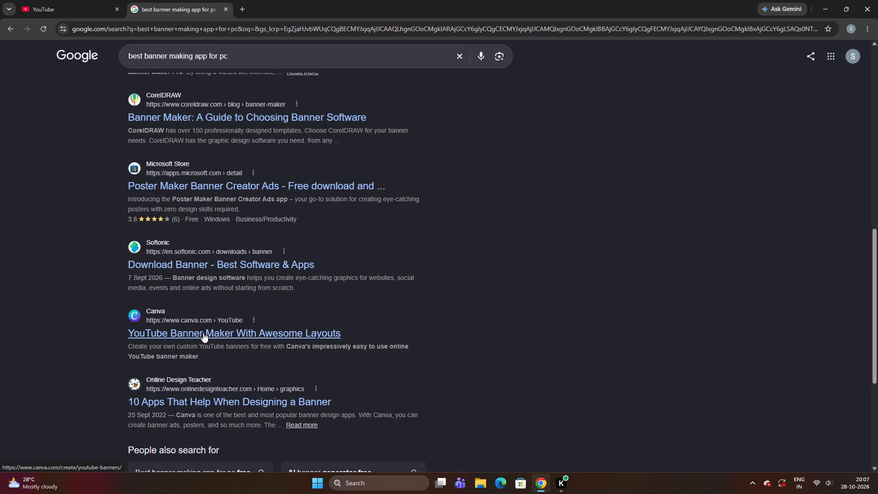
scroll(203, 333, up, 5)
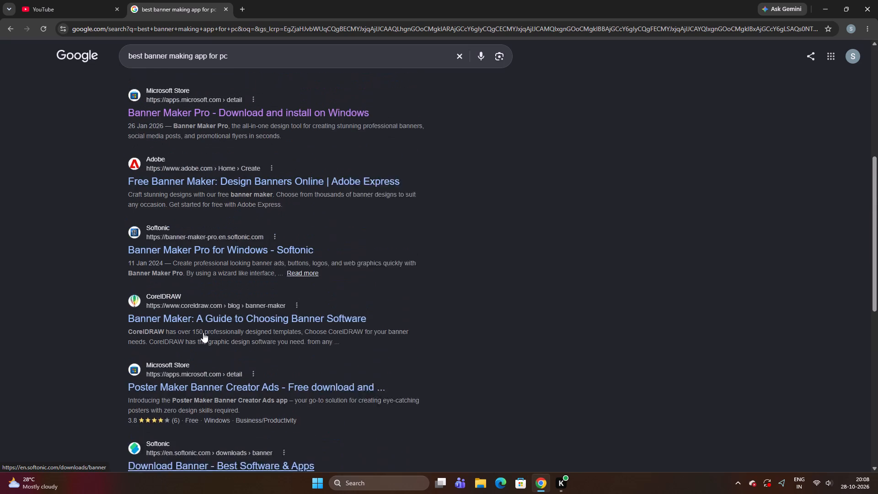
scroll(203, 333, up, 8)
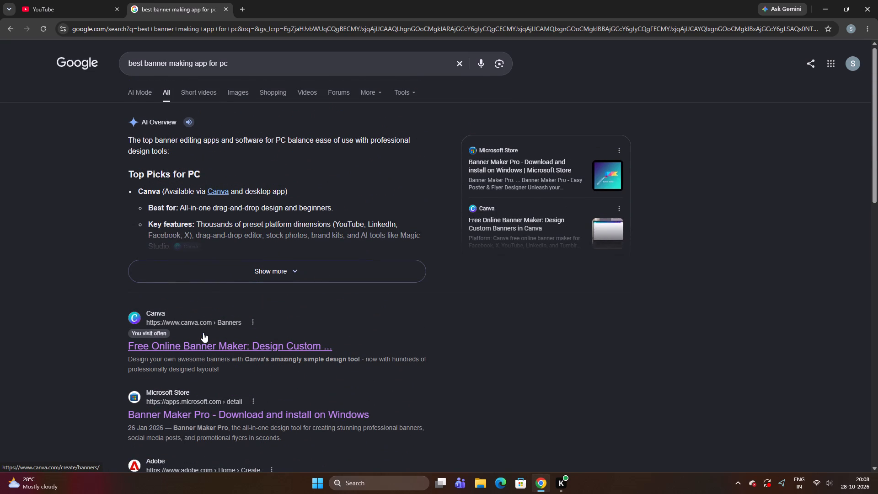
click(201, 343)
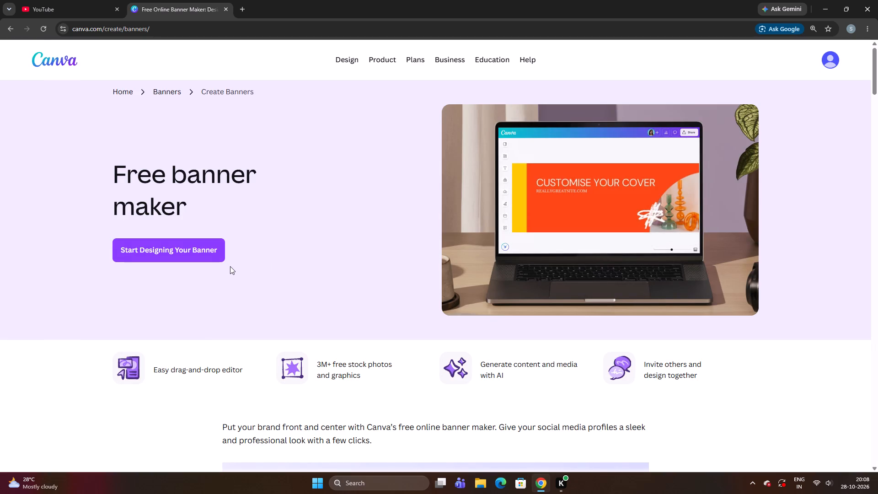
Go to Canva's Presentations design page and start a new blank presentation.
click(359, 59)
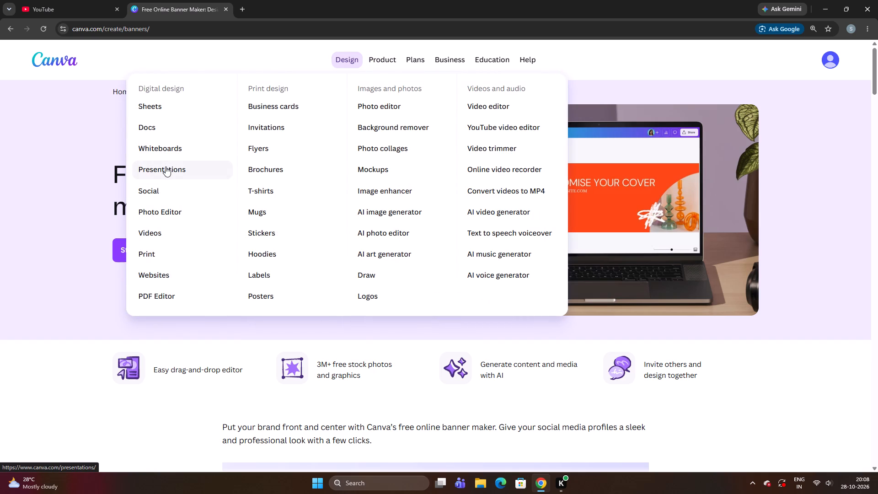
click(58, 186)
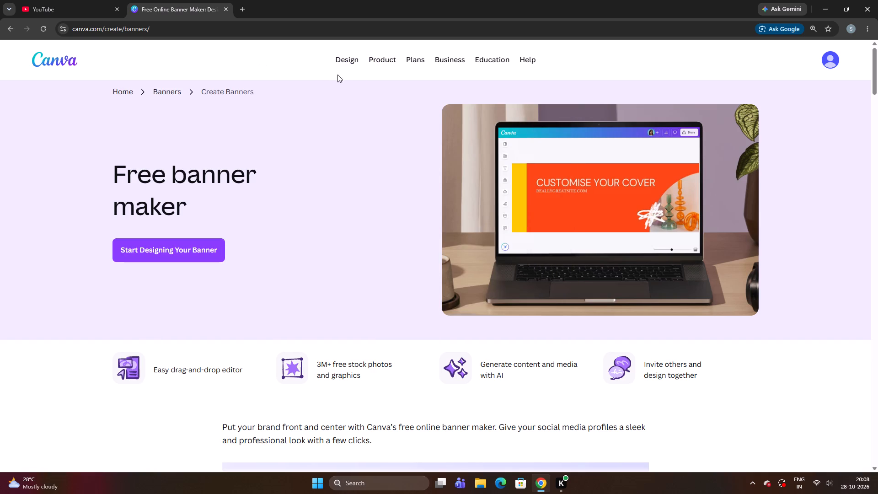
click(354, 68)
click(155, 171)
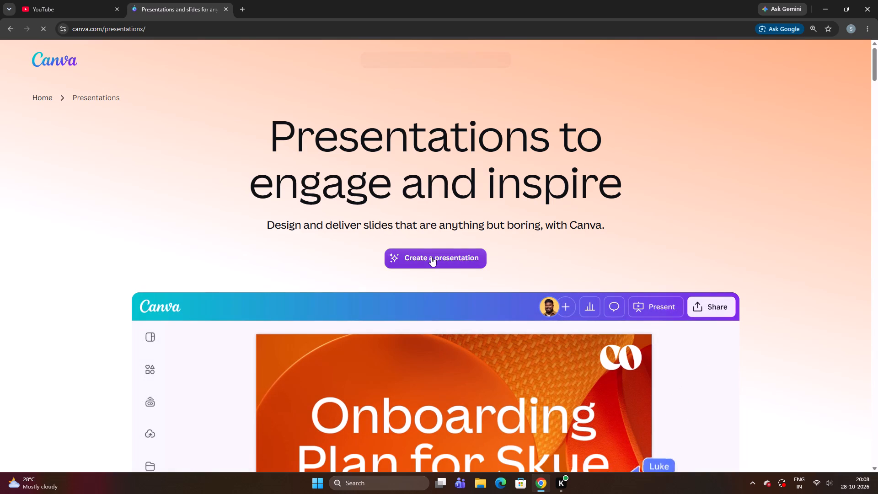
click(396, 256)
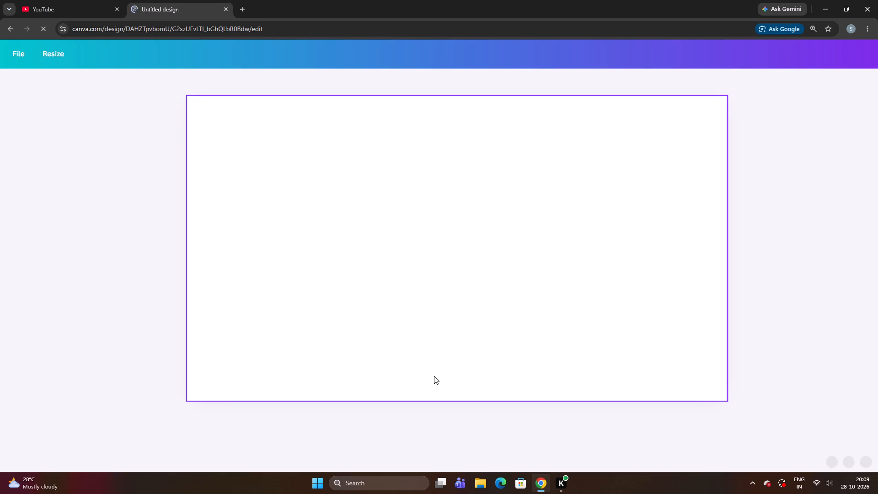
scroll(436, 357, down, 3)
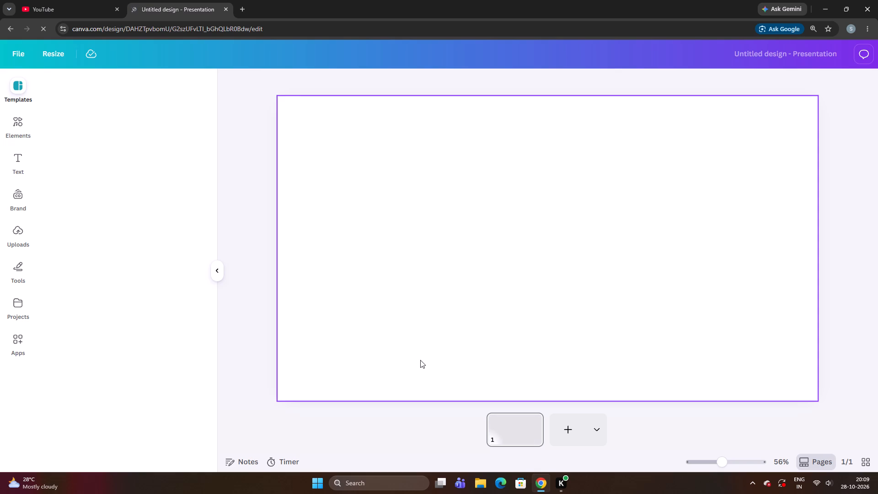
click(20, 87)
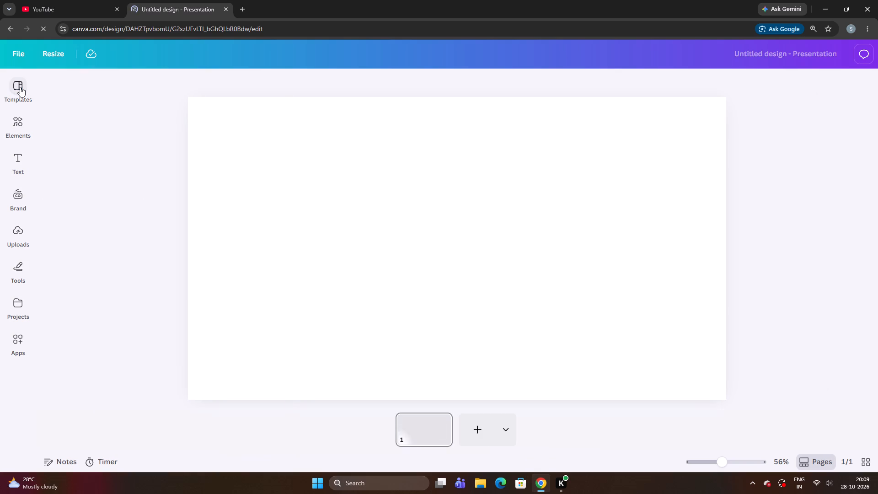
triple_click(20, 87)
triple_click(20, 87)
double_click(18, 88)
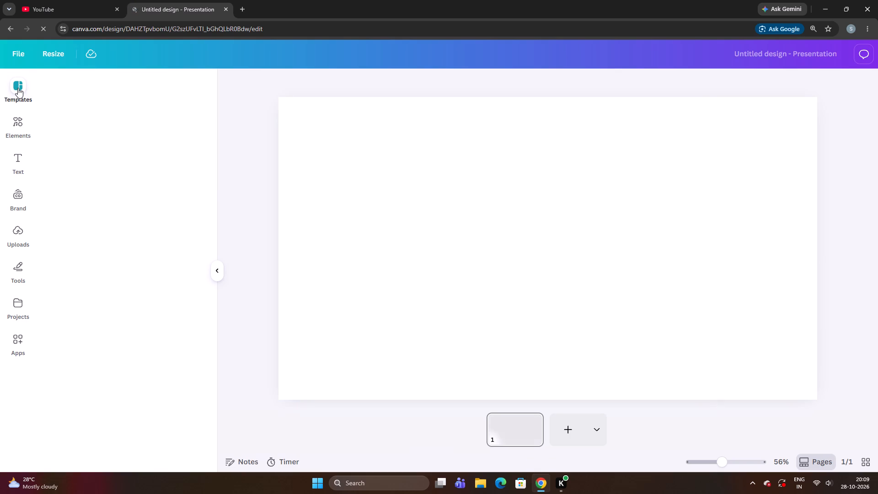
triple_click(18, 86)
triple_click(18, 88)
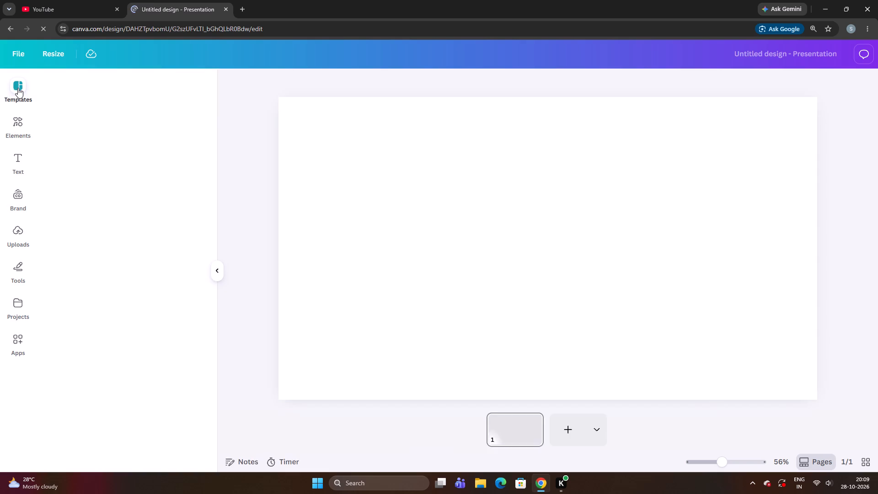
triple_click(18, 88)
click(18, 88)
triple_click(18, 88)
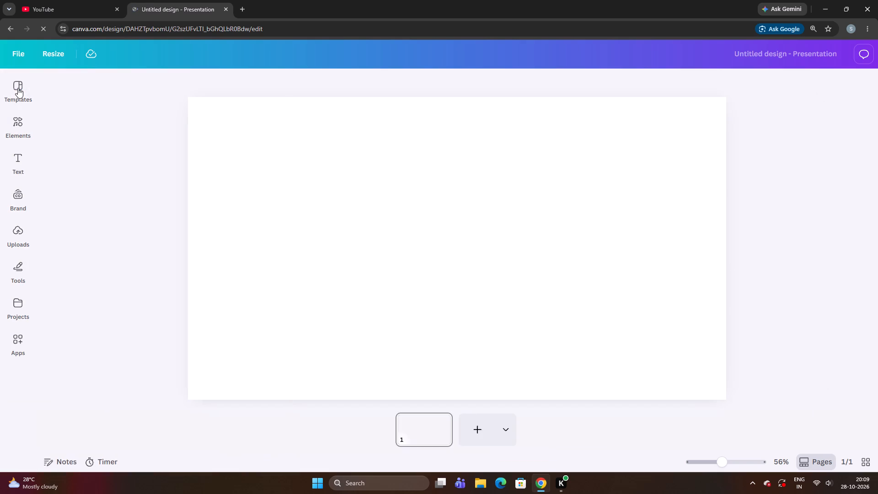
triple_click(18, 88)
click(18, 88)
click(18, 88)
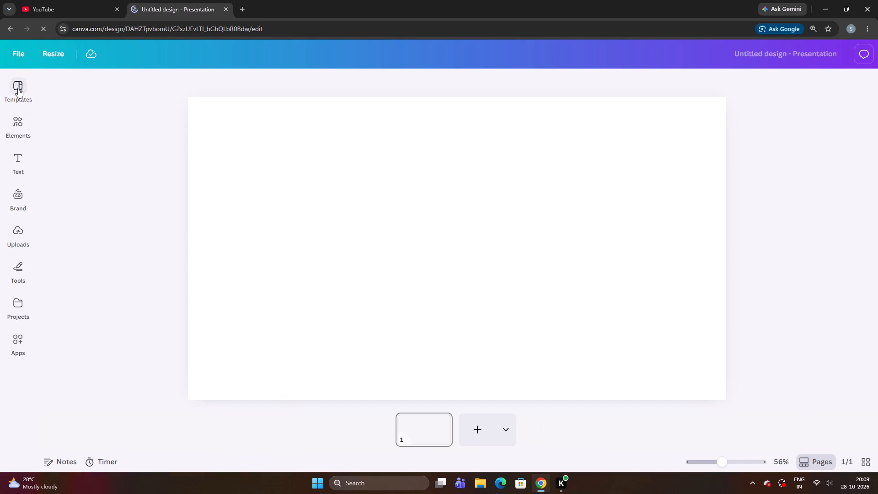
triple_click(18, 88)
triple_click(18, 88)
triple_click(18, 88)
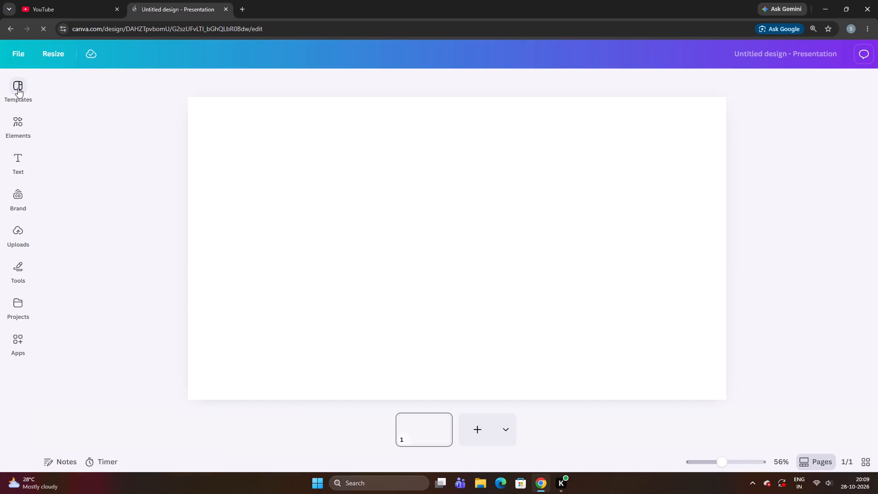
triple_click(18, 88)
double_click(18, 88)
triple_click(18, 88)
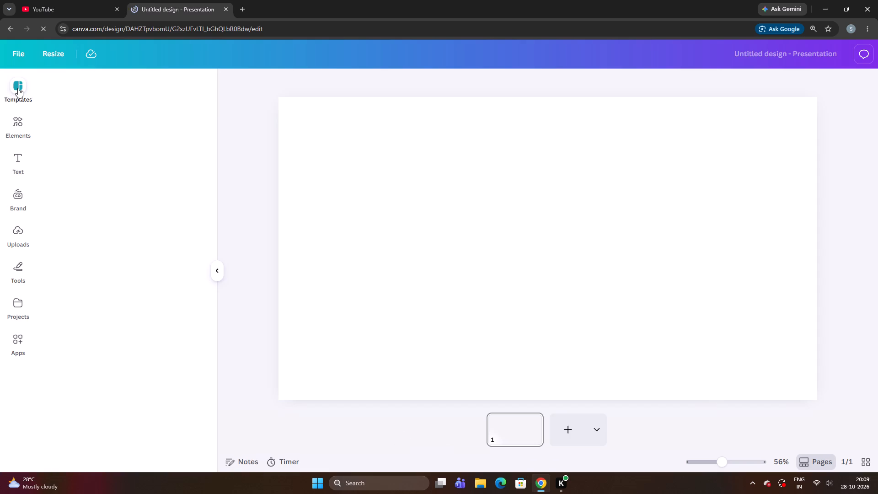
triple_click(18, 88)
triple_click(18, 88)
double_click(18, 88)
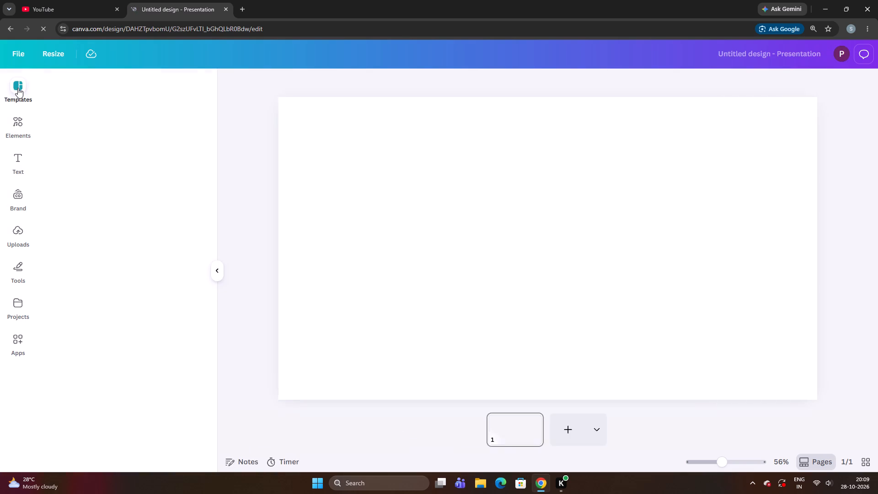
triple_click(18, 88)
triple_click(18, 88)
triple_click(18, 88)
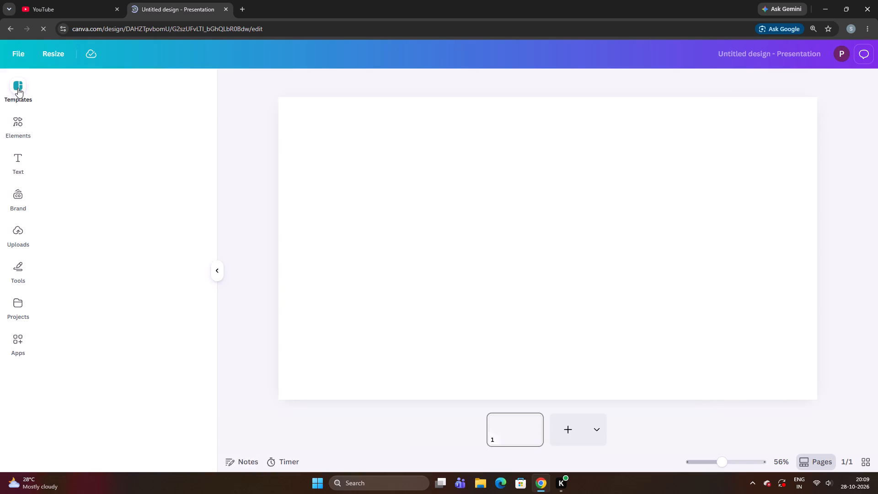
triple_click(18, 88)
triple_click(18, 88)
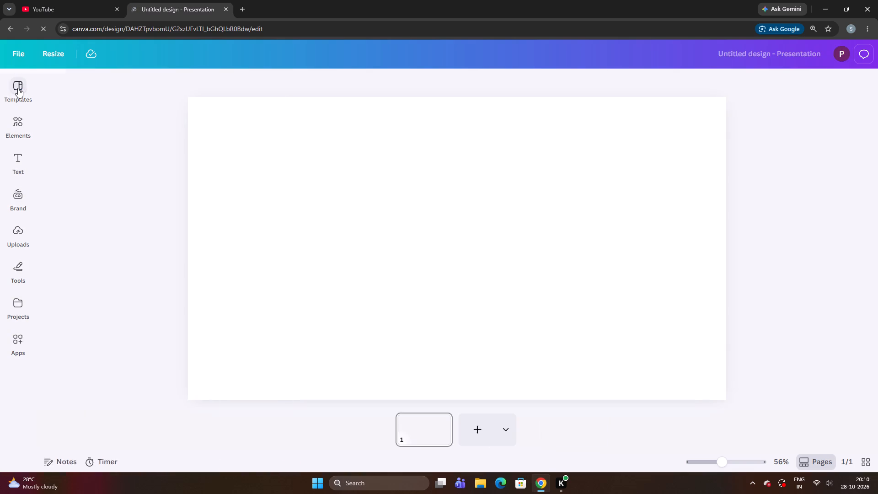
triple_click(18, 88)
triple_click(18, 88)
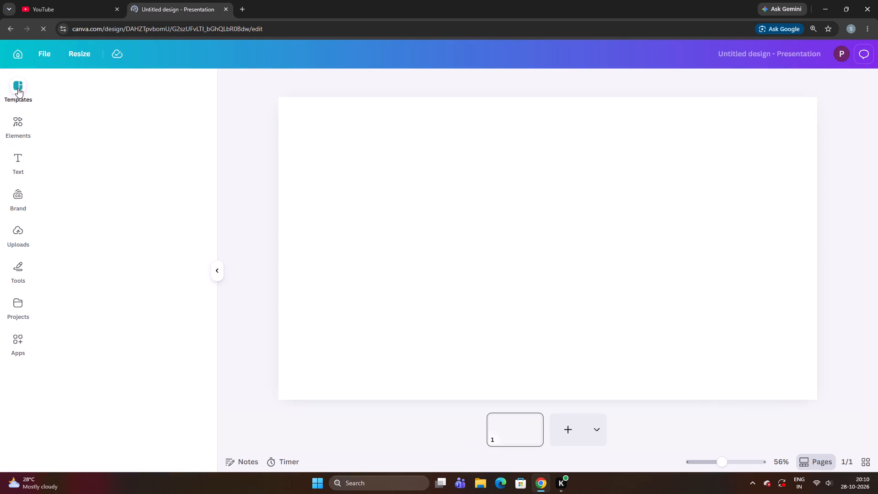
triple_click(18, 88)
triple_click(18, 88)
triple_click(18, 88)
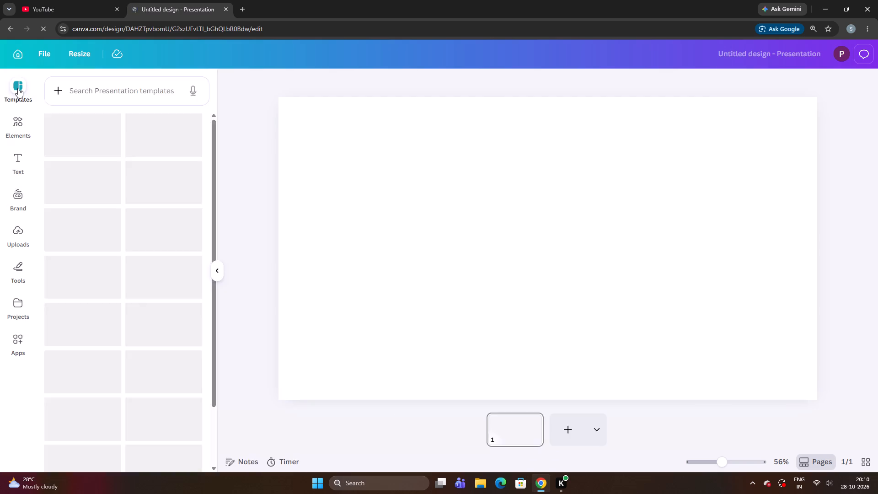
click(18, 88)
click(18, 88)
Browse the presentation templates and apply the "Group Project" cover page of the Pink Watercolor Flower Group Project Presentation to page 1.
scroll(139, 103, down, 5)
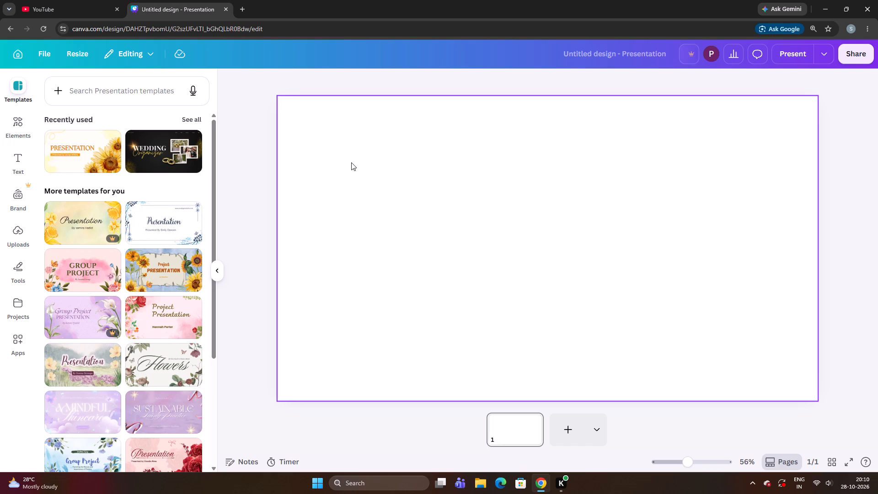
scroll(151, 226, down, 10)
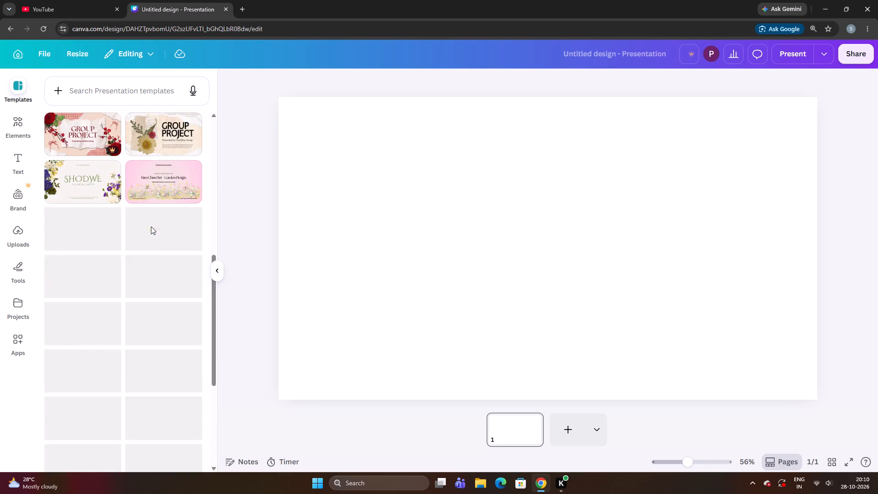
scroll(101, 215, up, 2)
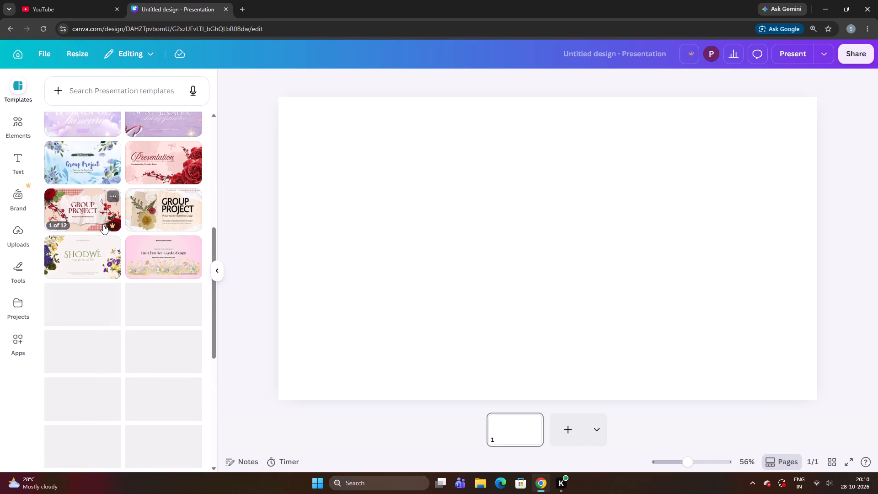
scroll(134, 254, up, 13)
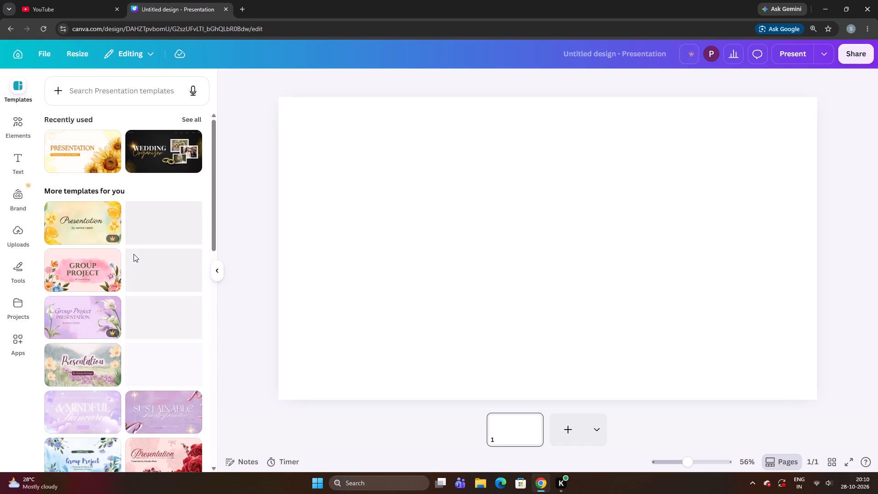
scroll(77, 250, up, 1)
click(83, 277)
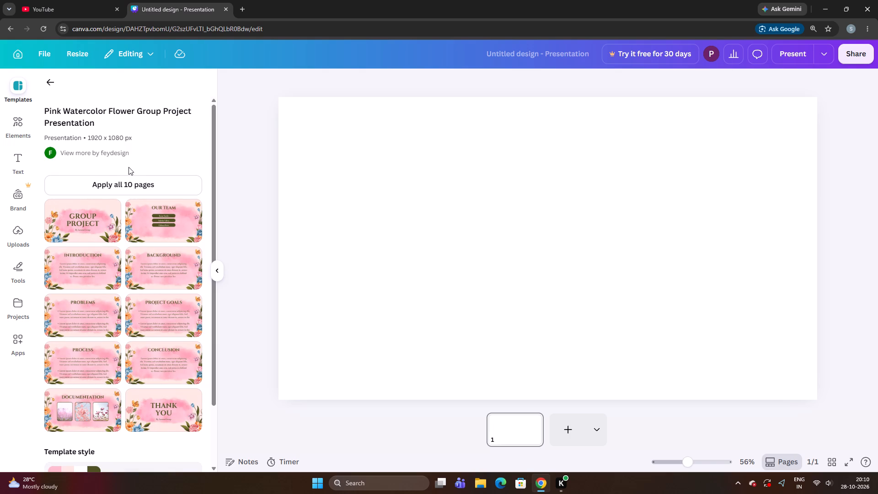
click(90, 212)
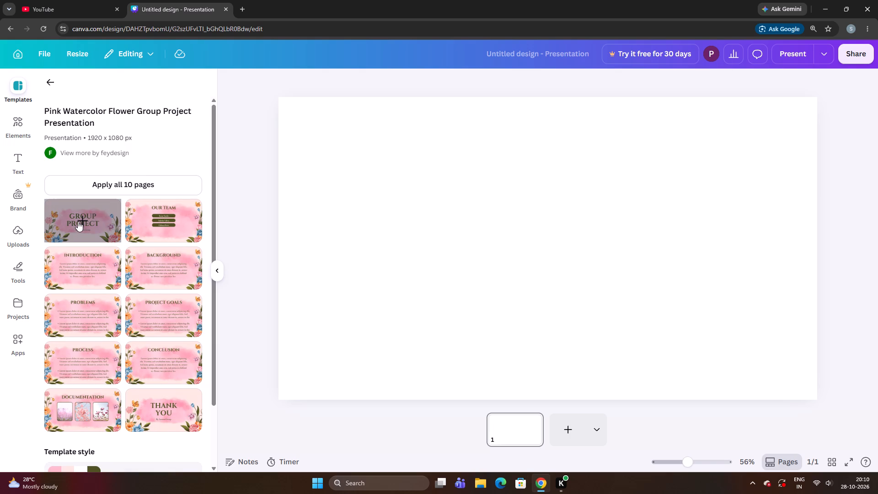
click(76, 220)
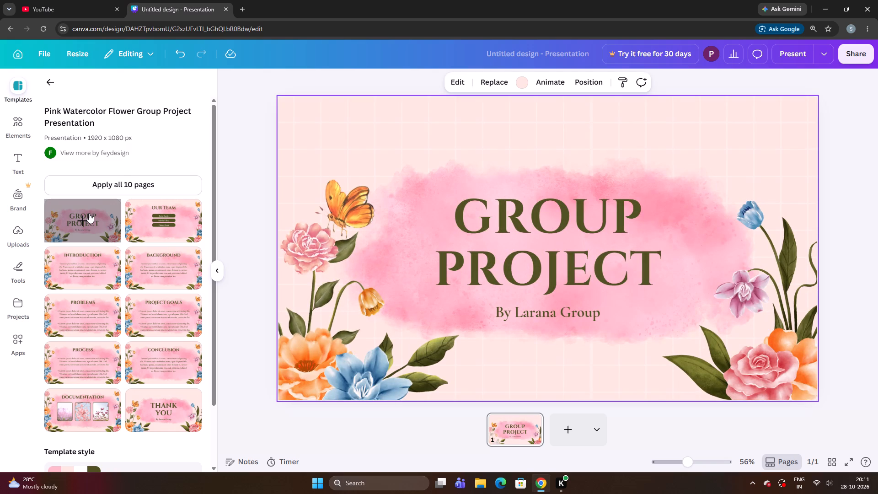
Delete the "GROUP PROJECT" title and the pink watercolor splash behind it from page 1.
click(520, 217)
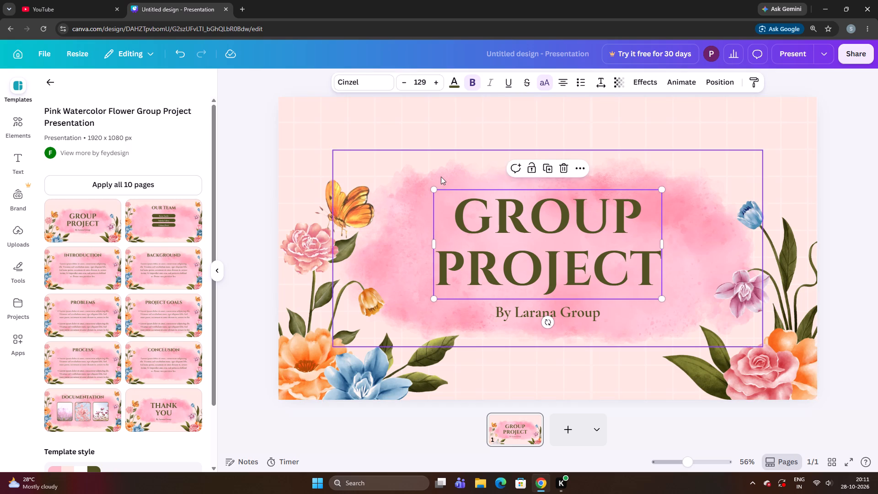
click(441, 167)
click(482, 221)
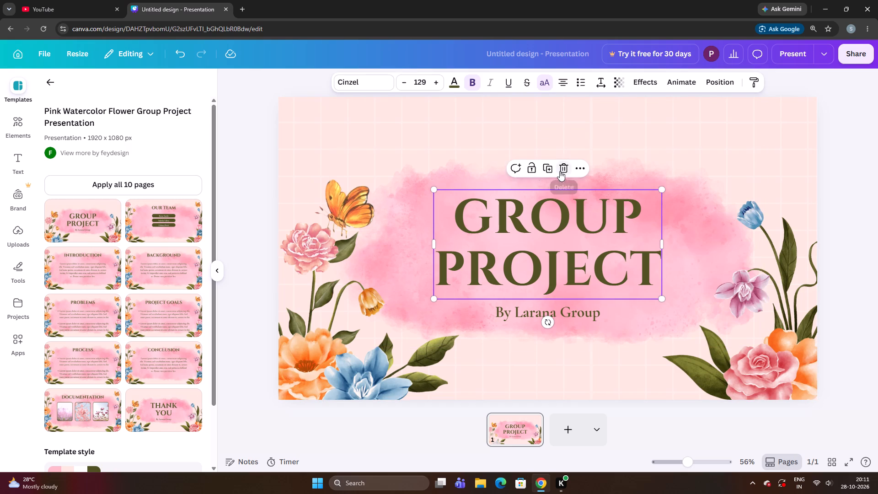
click(560, 171)
click(571, 281)
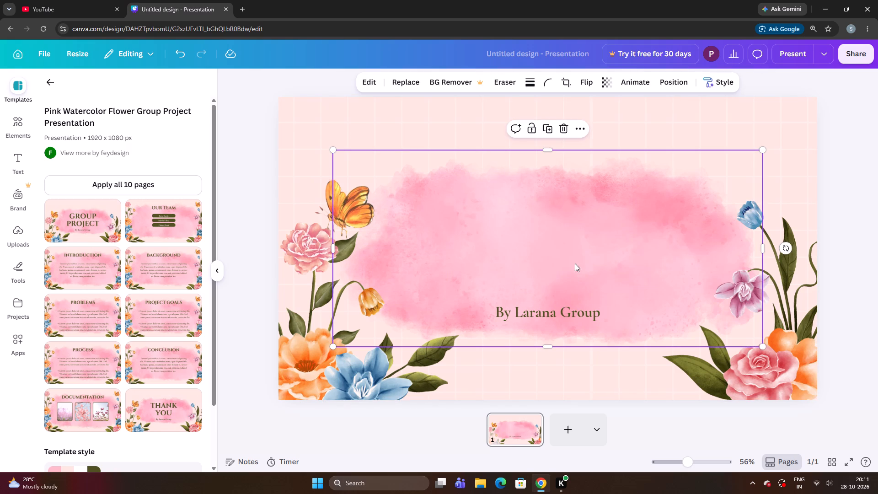
click(568, 133)
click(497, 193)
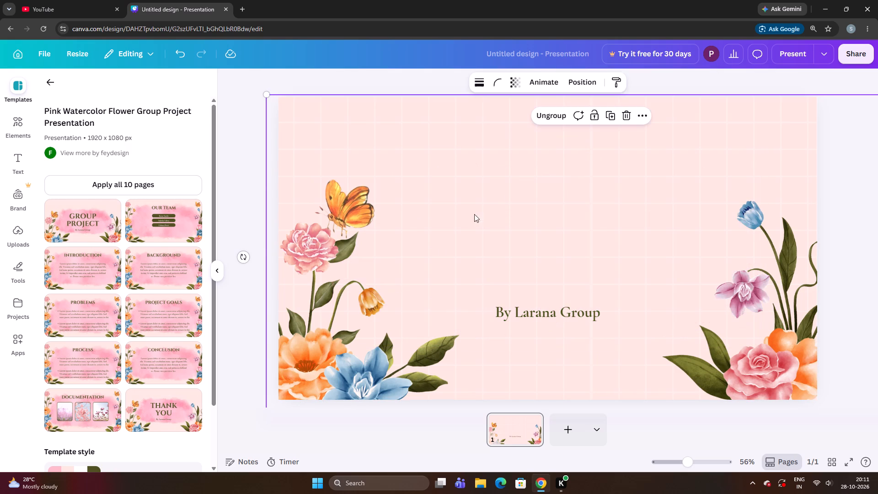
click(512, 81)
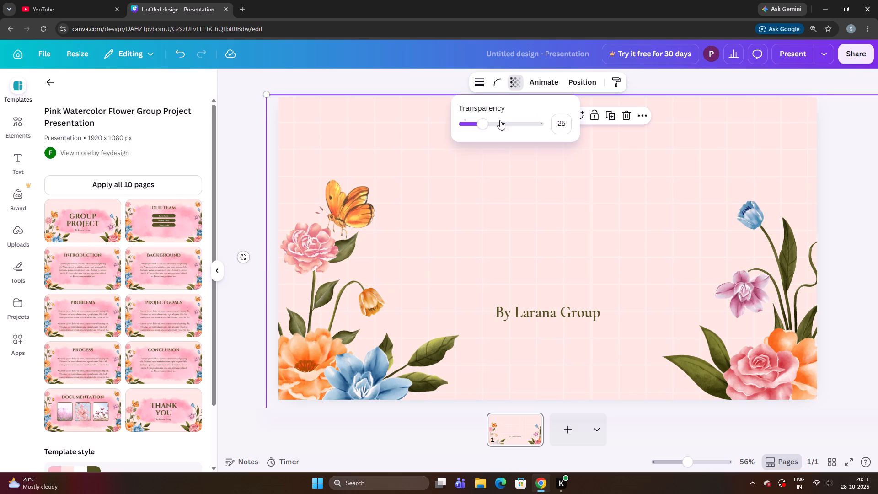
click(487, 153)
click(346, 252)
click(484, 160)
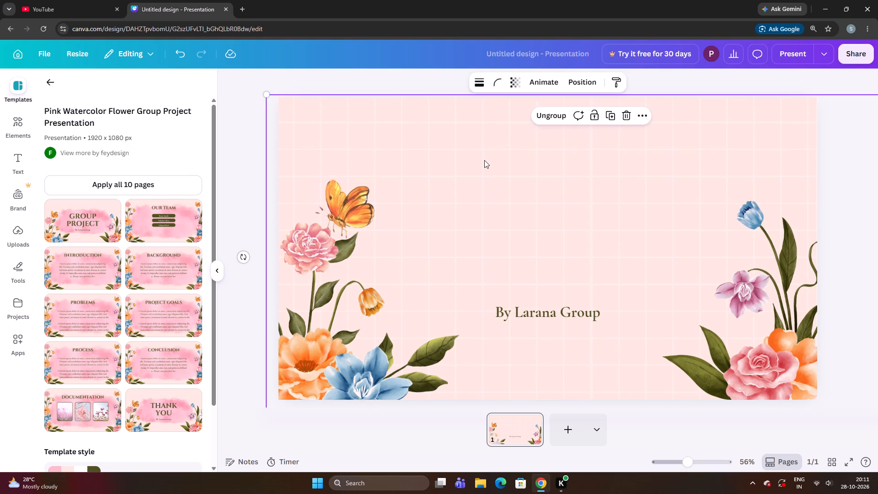
Delete the "By Larana Group" subtitle from the page.
click(524, 326)
click(523, 320)
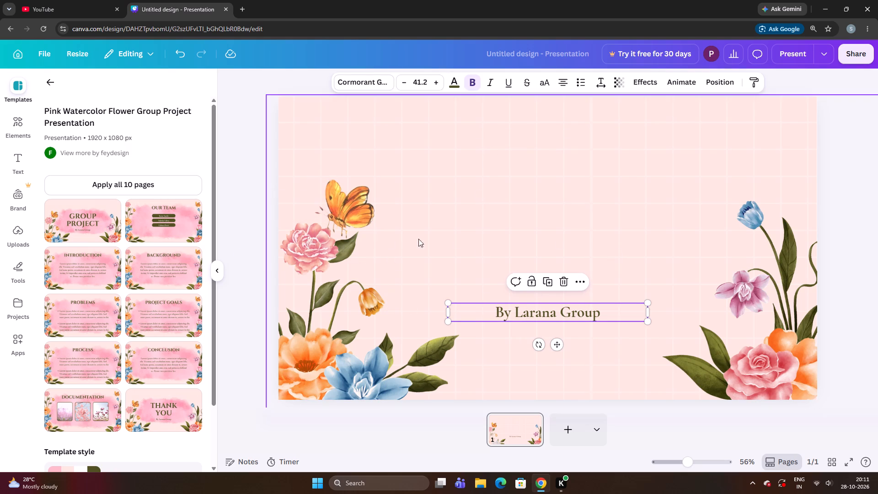
click(561, 282)
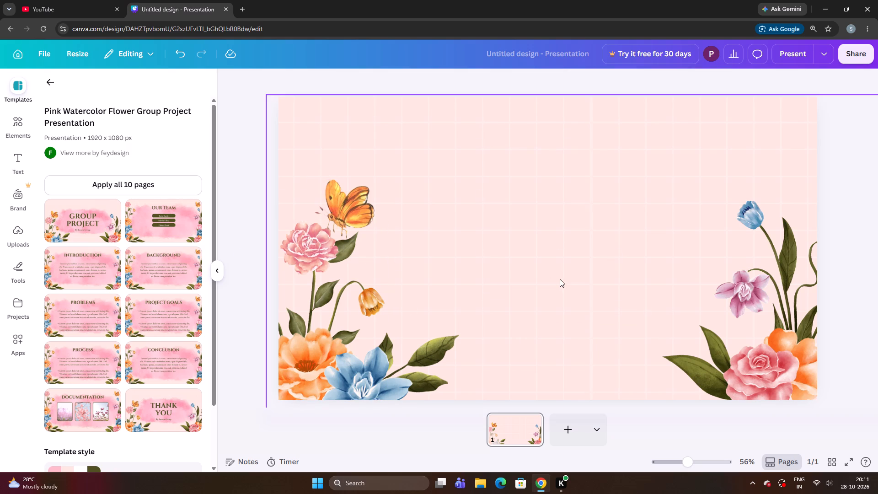
Spread the page's left floral cluster apart, moving the butterfly, stemmed flowers, leaf, leafy branch, blue flower and orange flower to open areas.
drag(343, 211, 379, 223)
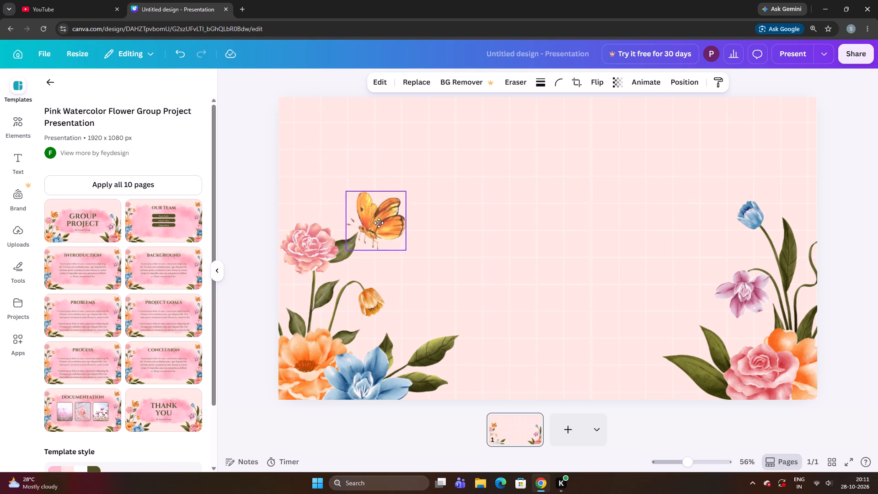
drag(379, 223, 385, 222)
drag(306, 260, 514, 194)
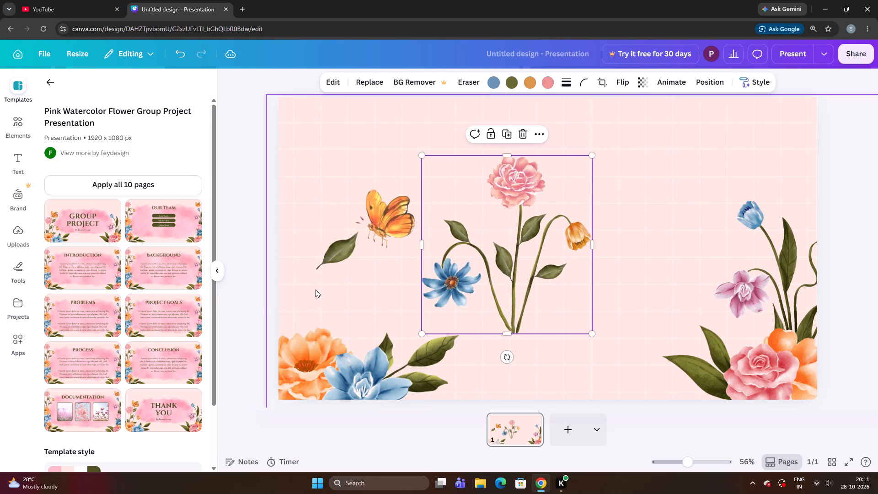
drag(321, 255, 324, 190)
drag(407, 341, 560, 316)
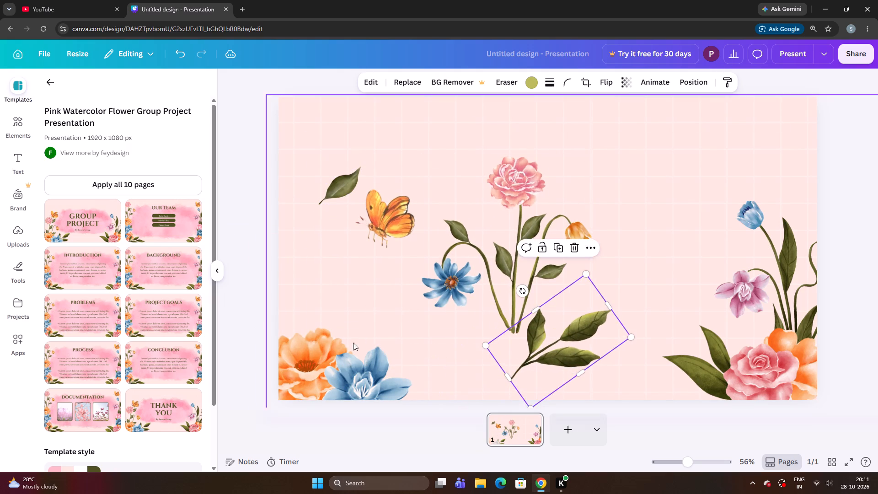
drag(322, 350, 406, 324)
drag(283, 344, 354, 256)
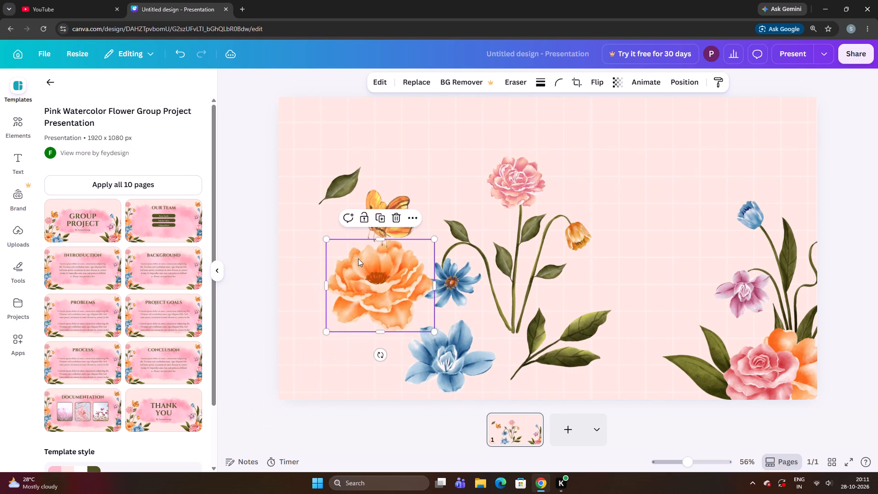
Shrink the large orange flower to less than half its size and place it near the page's lower-left corner.
drag(365, 268, 344, 277)
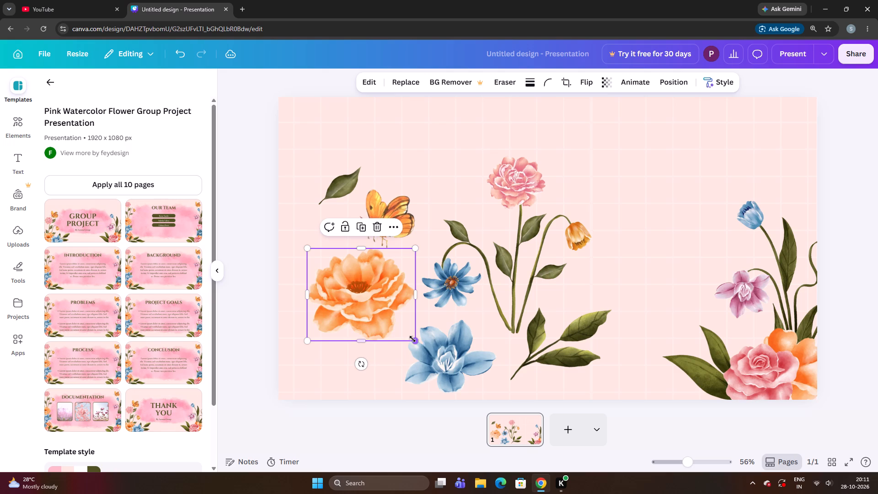
drag(412, 339, 345, 292)
drag(340, 270, 299, 348)
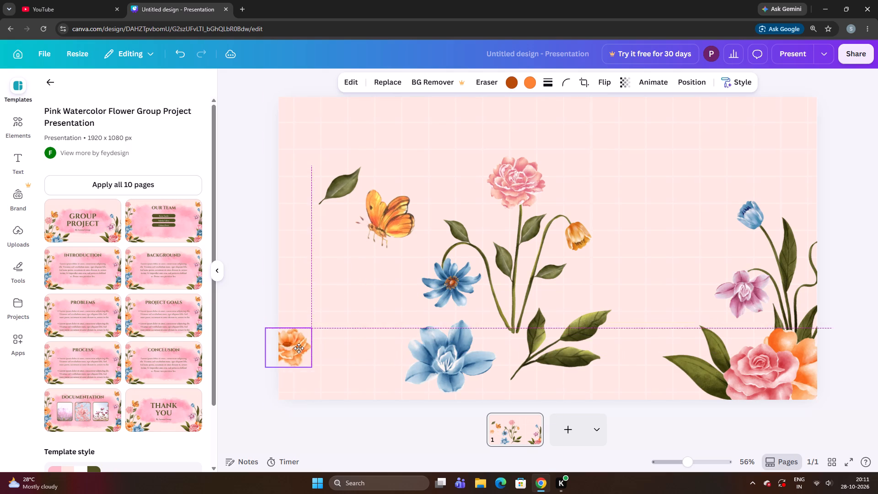
drag(299, 348, 304, 355)
Shrink the large blue flower and place it just below and to the right of the orange flower.
drag(434, 376, 358, 368)
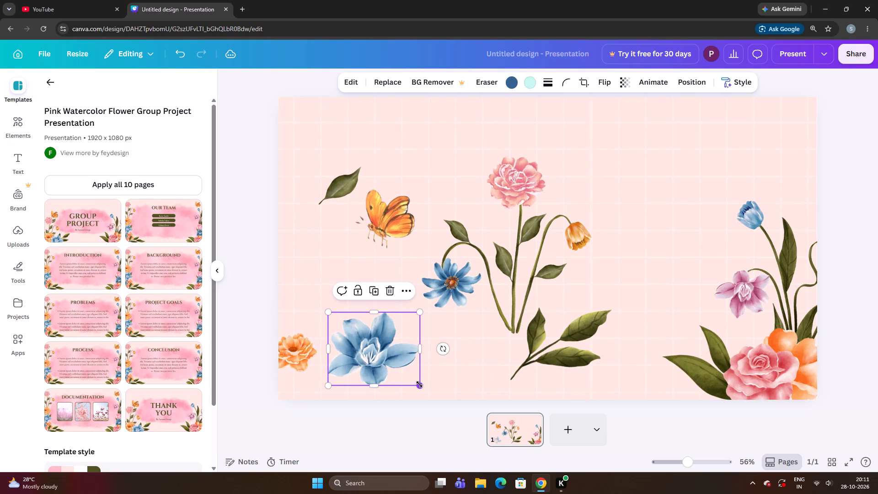
drag(419, 384, 373, 357)
drag(363, 341, 335, 377)
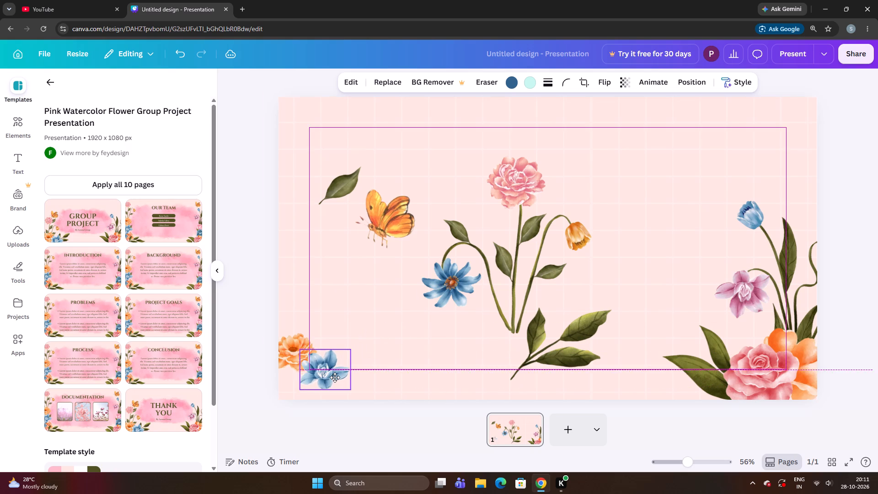
drag(335, 377, 335, 382)
Shrink the stemmed flower bunch, tilt it slightly clockwise and position its stems behind the small orange and blue flowers.
drag(509, 306, 500, 315)
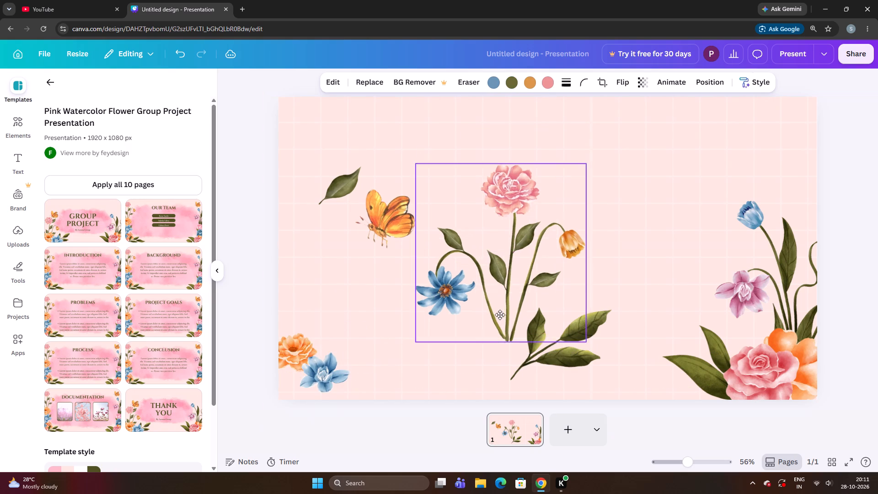
drag(500, 315, 307, 368)
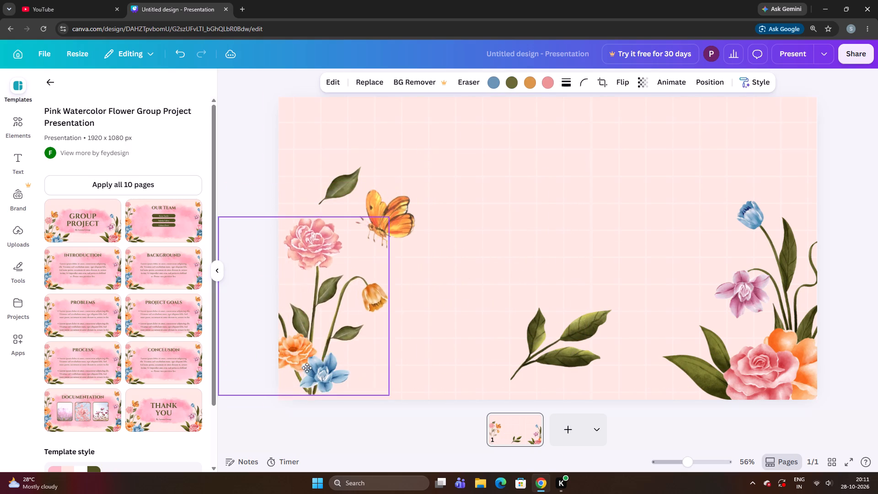
drag(307, 368, 353, 345)
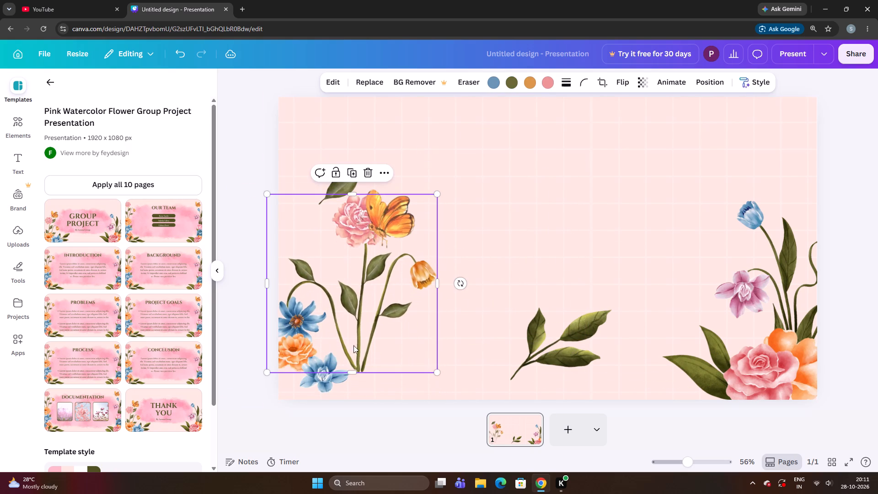
drag(436, 372, 375, 347)
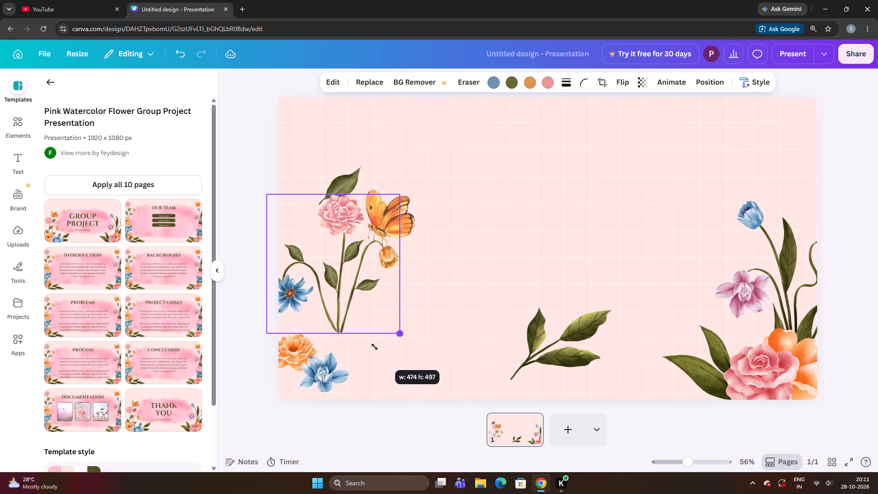
drag(375, 347, 363, 326)
drag(343, 255, 306, 340)
drag(366, 342, 368, 354)
drag(331, 339, 337, 344)
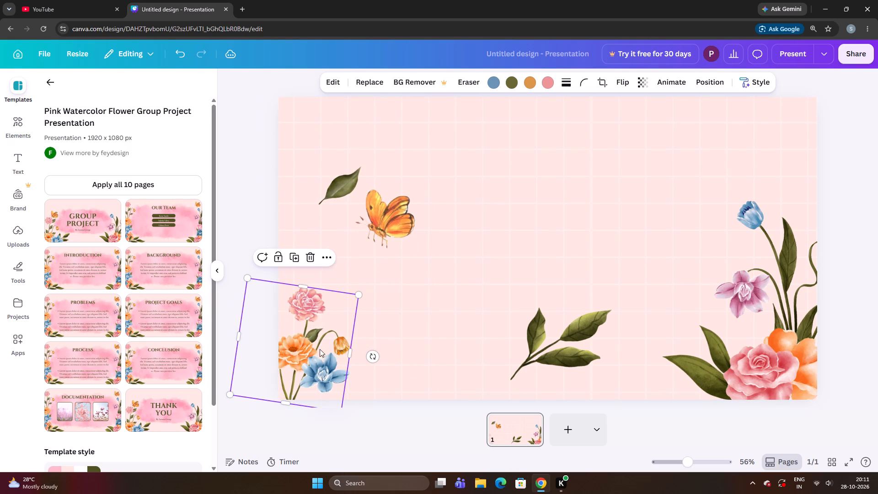
click(317, 375)
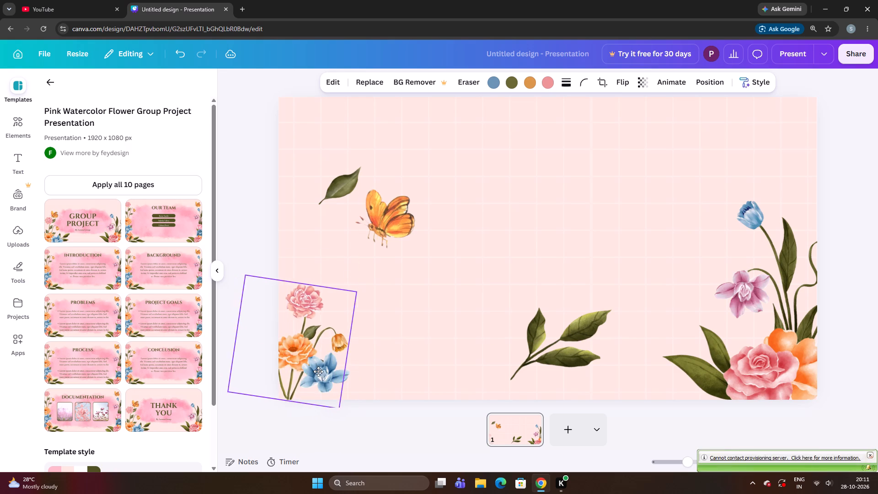
Centre the orange flower over the stems, then shrink the blue flower further and set it directly below the orange one.
drag(295, 346, 289, 345)
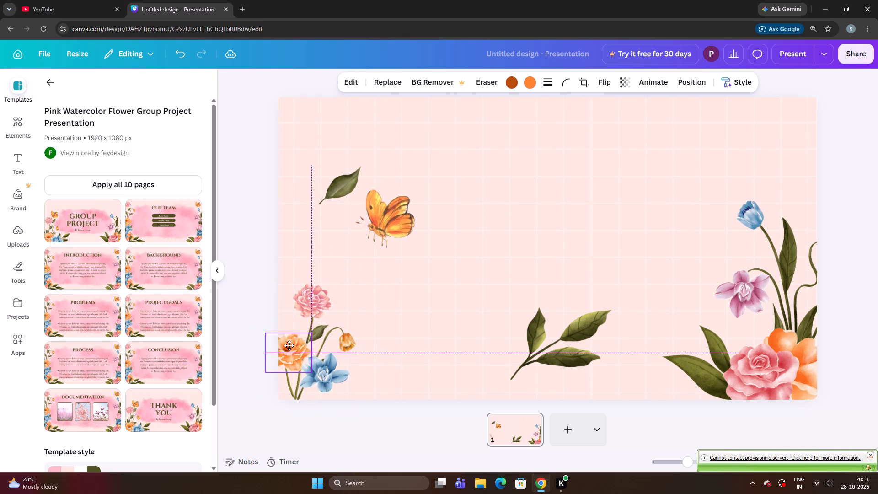
drag(289, 345, 305, 347)
drag(331, 377, 321, 381)
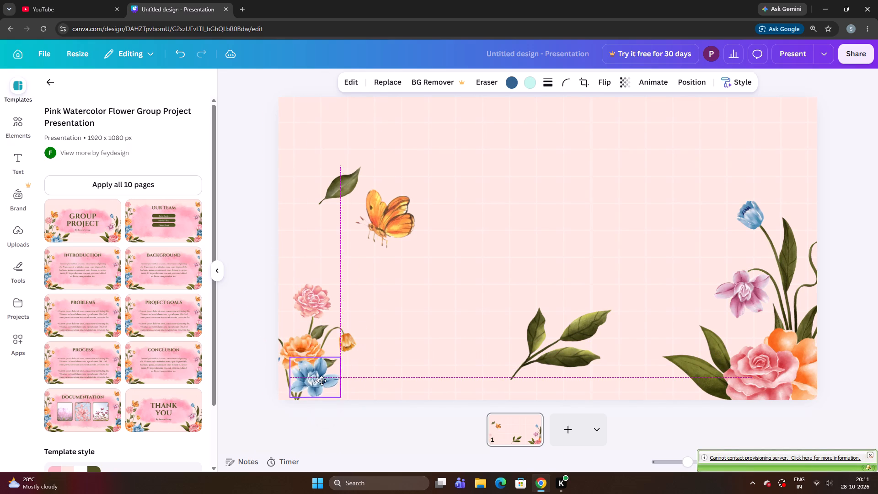
drag(321, 381, 317, 381)
drag(336, 398, 337, 398)
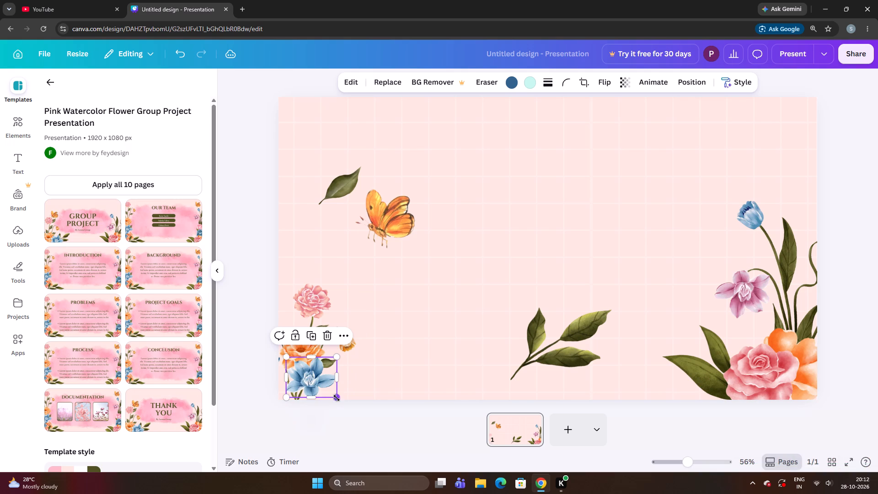
drag(337, 398, 316, 376)
drag(304, 366, 314, 375)
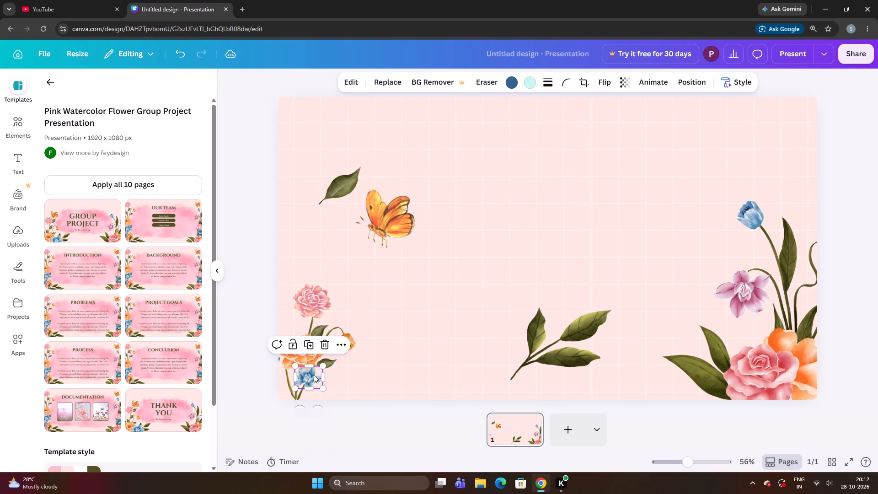
click(302, 377)
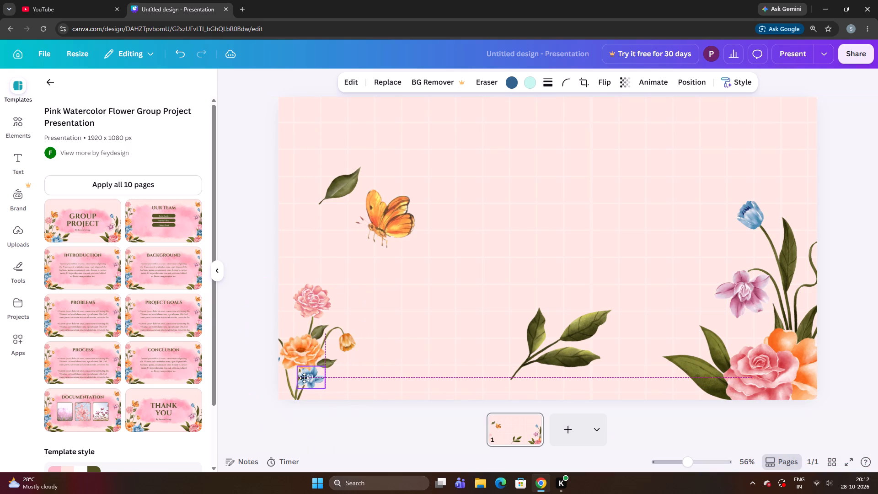
click(355, 365)
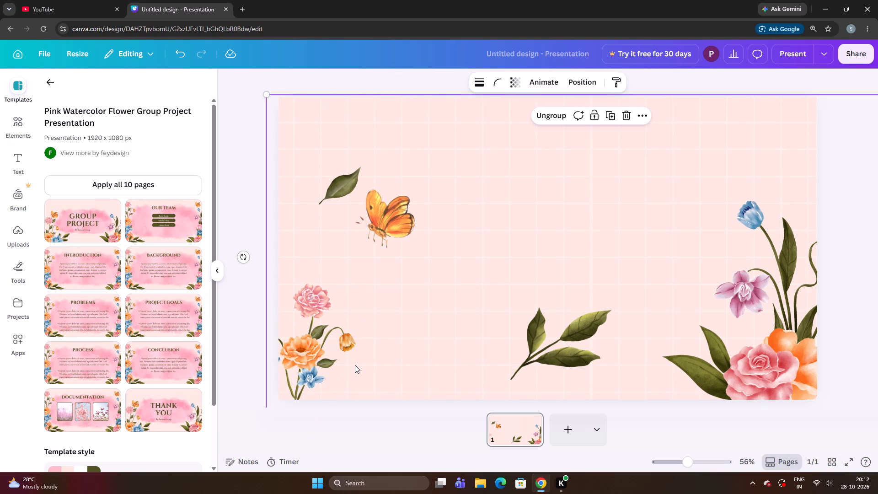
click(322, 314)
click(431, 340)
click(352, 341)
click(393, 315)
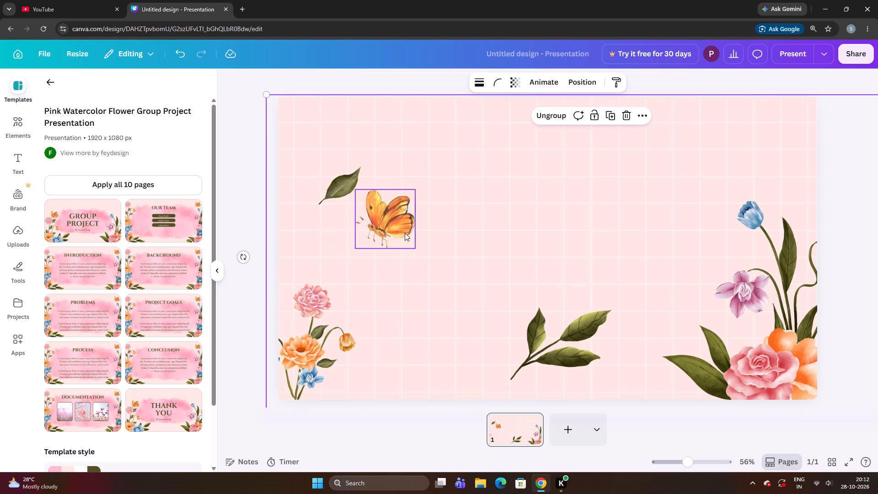
Shrink the butterfly to about half its size and place it on top of the pink flower in the lower-left bouquet.
drag(405, 233, 368, 288)
drag(378, 304, 361, 284)
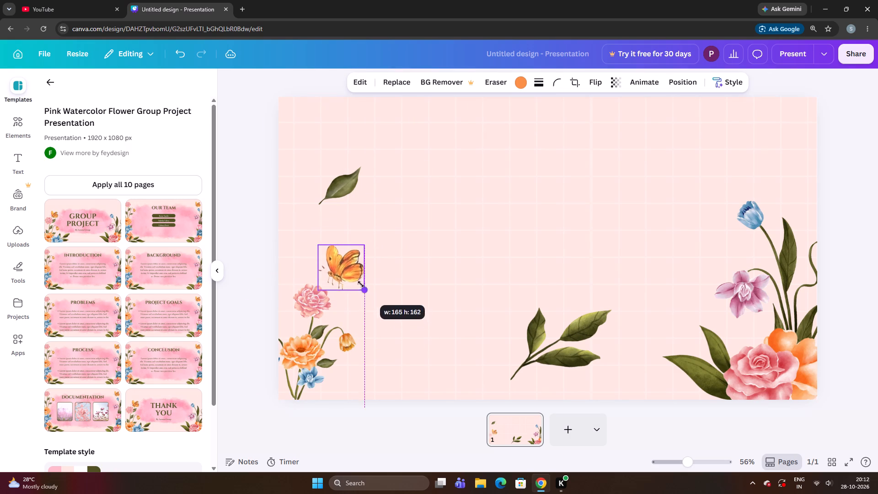
drag(361, 284, 349, 266)
drag(327, 259, 318, 291)
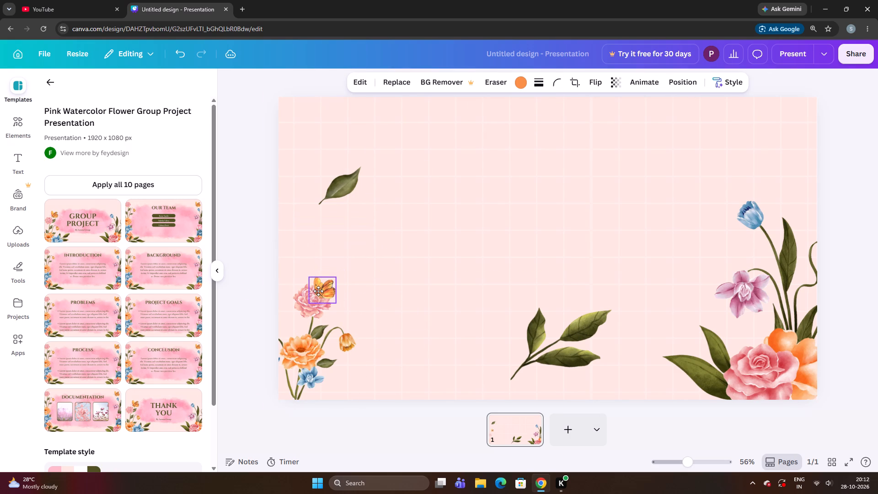
drag(318, 291, 318, 286)
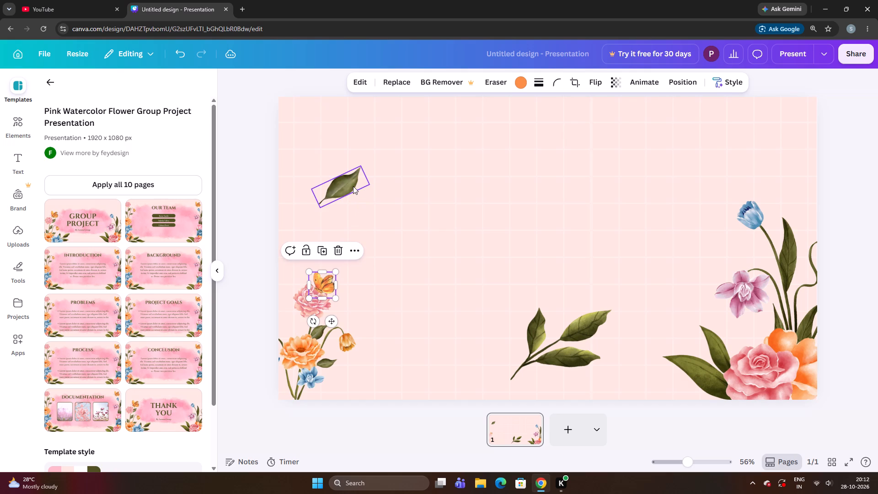
Move the single leaf into the lower-left bouquet, shrink it to about two-thirds and tuck it behind the orange flower's upper-left edge.
drag(353, 186, 307, 327)
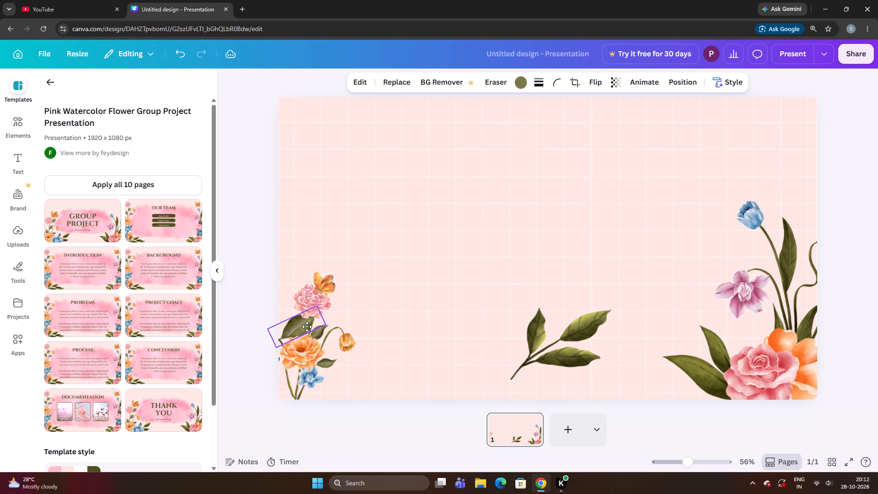
drag(307, 327, 303, 330)
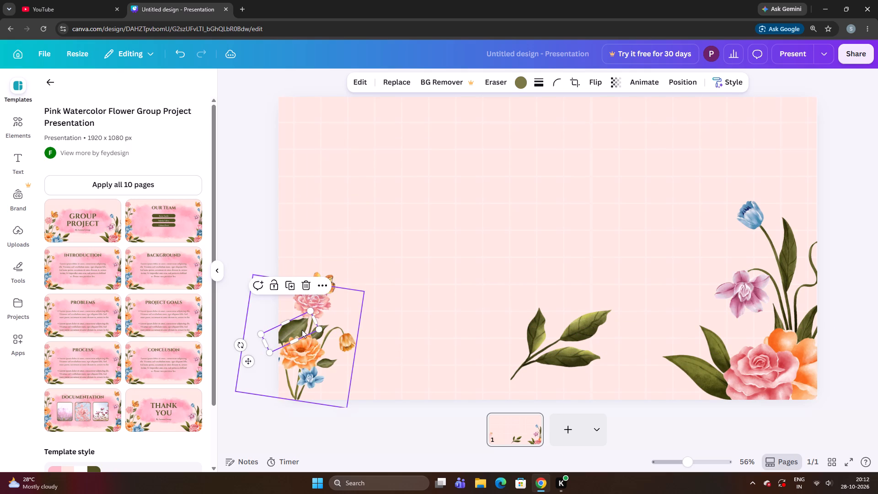
drag(302, 330, 304, 324)
click(304, 324)
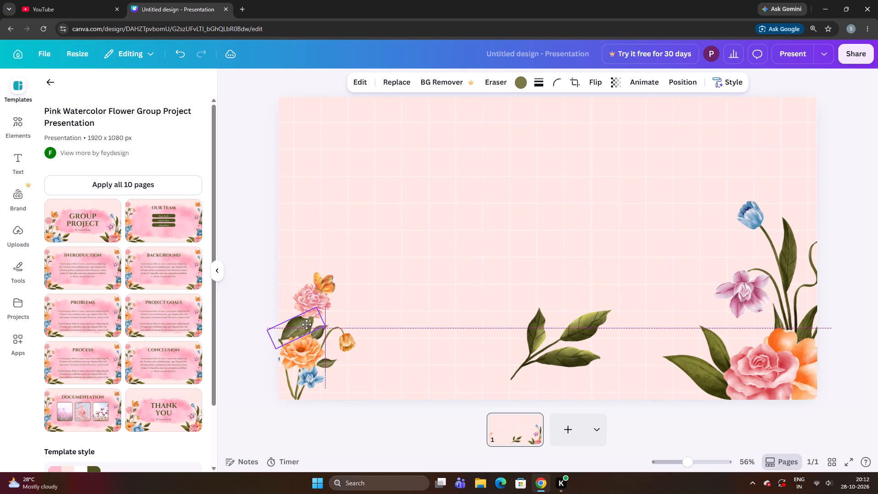
click(308, 325)
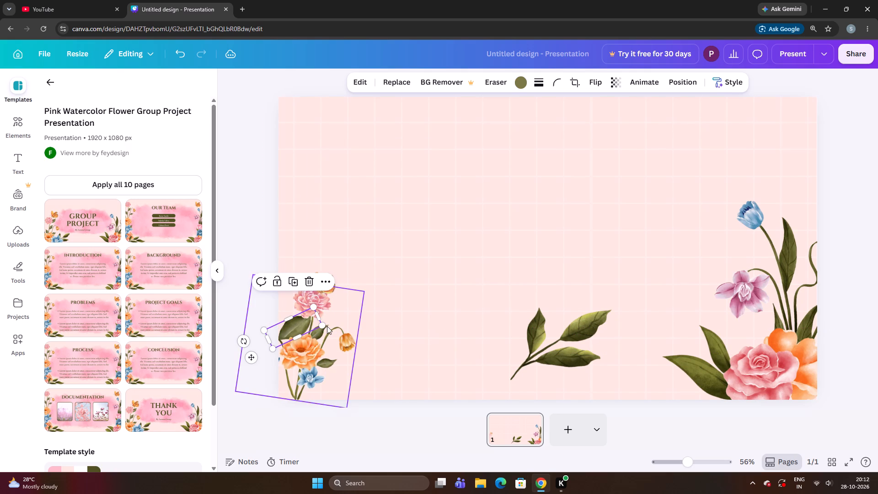
drag(324, 325, 303, 328)
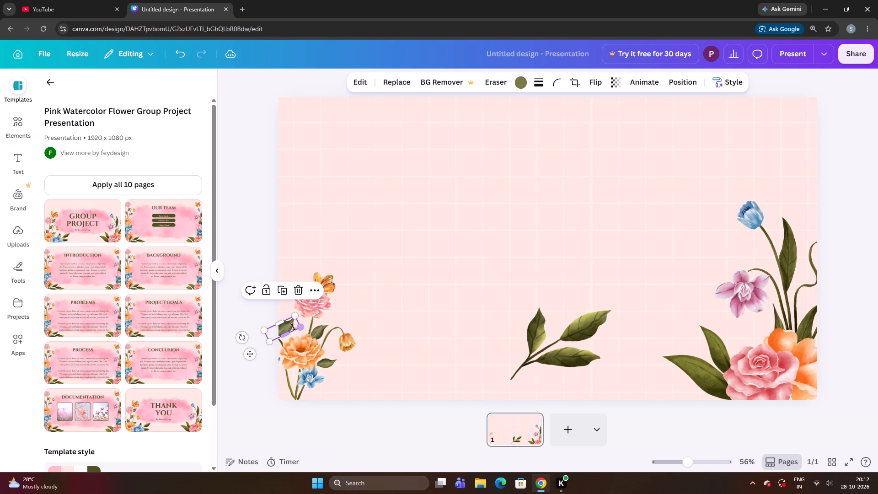
drag(292, 326, 300, 328)
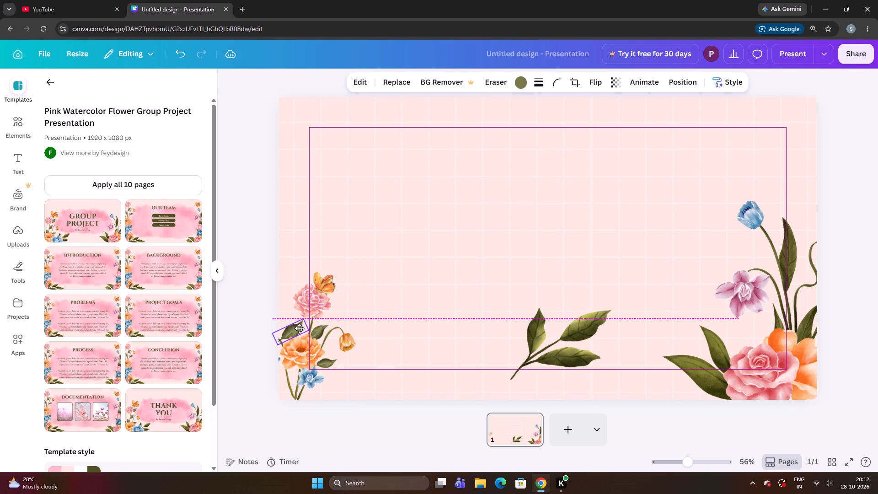
drag(300, 328, 300, 327)
drag(300, 327, 300, 332)
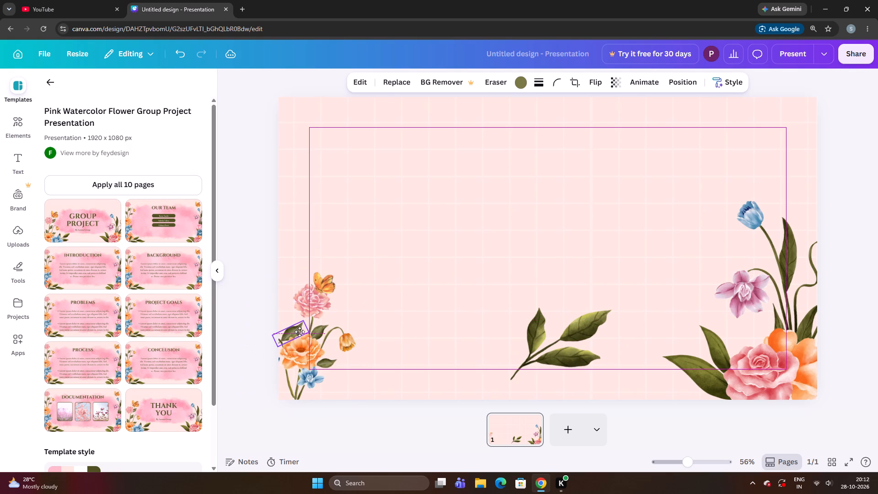
drag(300, 332, 298, 331)
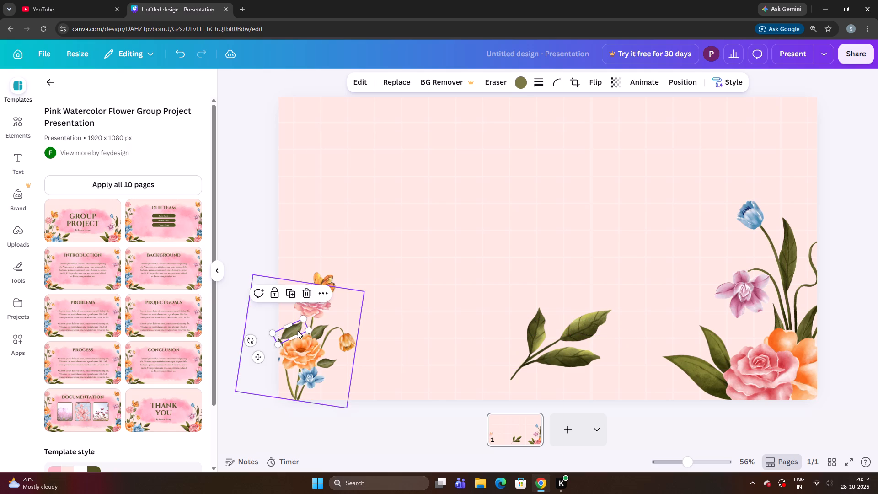
click(254, 319)
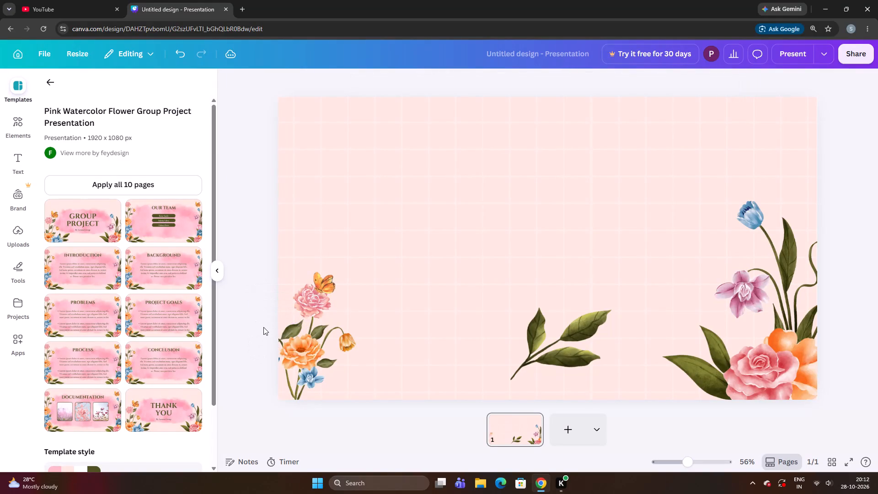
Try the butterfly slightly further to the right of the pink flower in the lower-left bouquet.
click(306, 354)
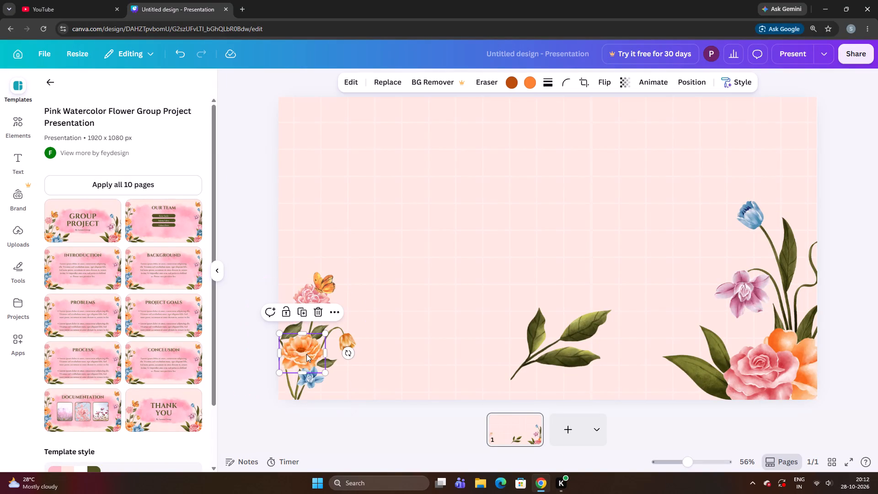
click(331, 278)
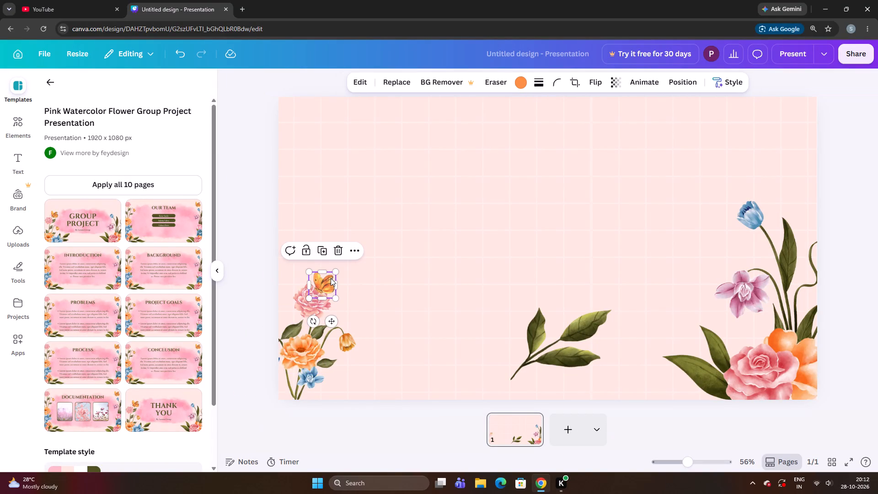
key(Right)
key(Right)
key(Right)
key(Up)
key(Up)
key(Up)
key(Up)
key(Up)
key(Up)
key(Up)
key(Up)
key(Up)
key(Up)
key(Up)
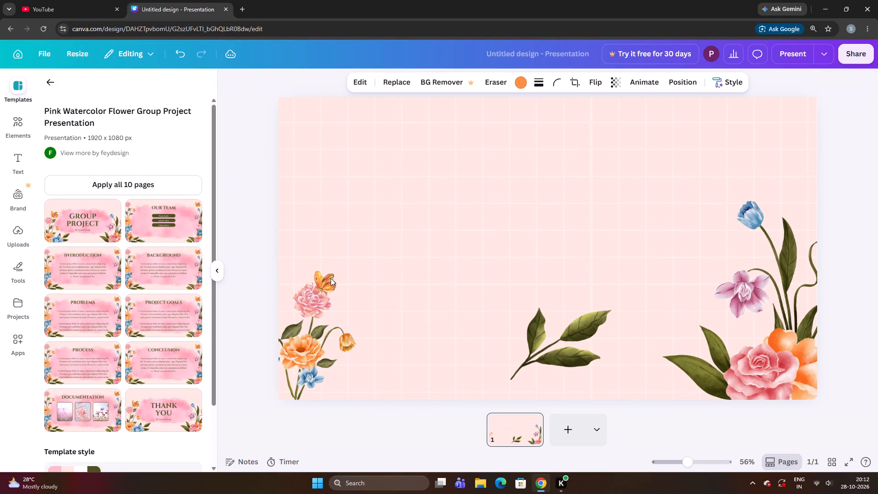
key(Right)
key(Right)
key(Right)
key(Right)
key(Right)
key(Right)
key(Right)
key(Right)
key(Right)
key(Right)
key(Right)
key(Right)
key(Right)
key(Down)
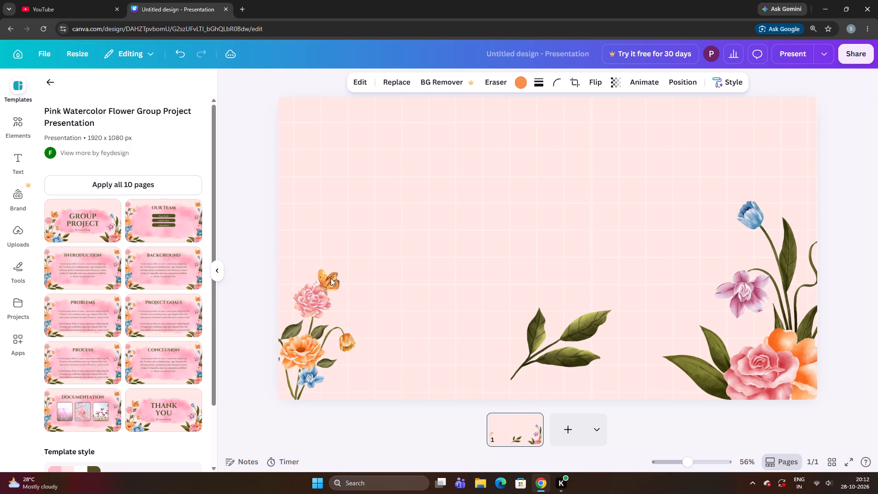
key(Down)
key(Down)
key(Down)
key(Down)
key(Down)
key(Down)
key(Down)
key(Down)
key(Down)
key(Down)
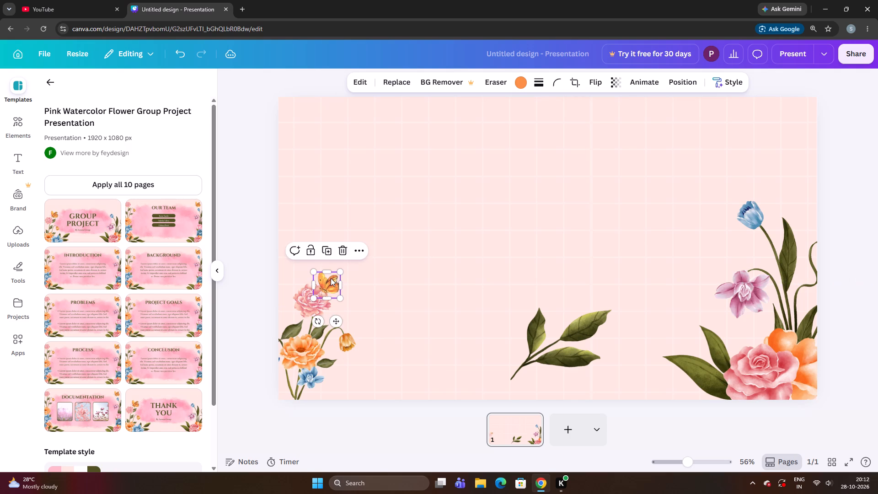
Nudge the butterfly down and to the left so it overlaps the pink flower's upper-right petals.
key(Left)
key(Left)
key(Left)
key(Left)
key(Left)
key(Left)
key(Left)
key(Left)
key(Left)
key(Left)
key(Left)
key(Left)
key(Left)
key(Down)
key(Down)
key(Down)
key(Down)
key(Down)
key(Down)
key(Down)
key(Down)
key(Down)
key(Down)
key(Down)
key(Down)
key(Down)
key(Down)
key(Down)
key(Down)
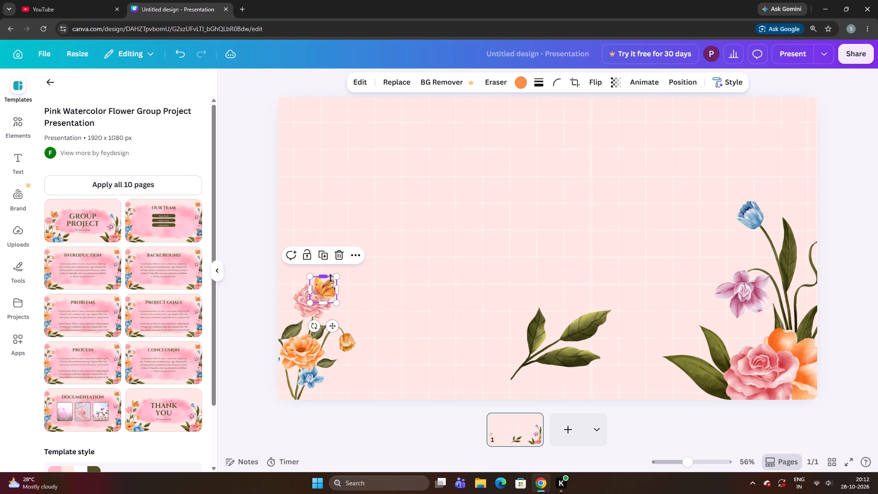
key(Left)
key(Left)
key(Left)
key(Left)
key(Left)
key(Left)
key(Left)
key(Down)
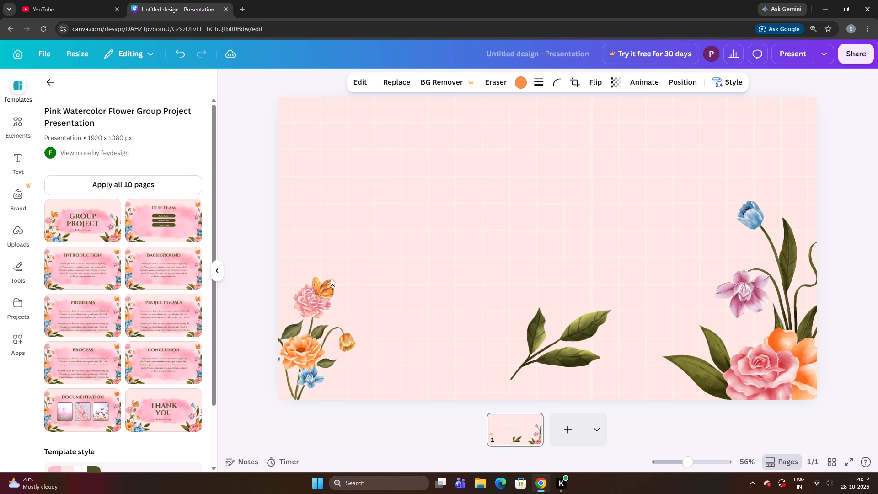
key(Down)
key(Down)
key(Down)
key(Down)
key(Left)
key(Left)
key(Down)
key(Up)
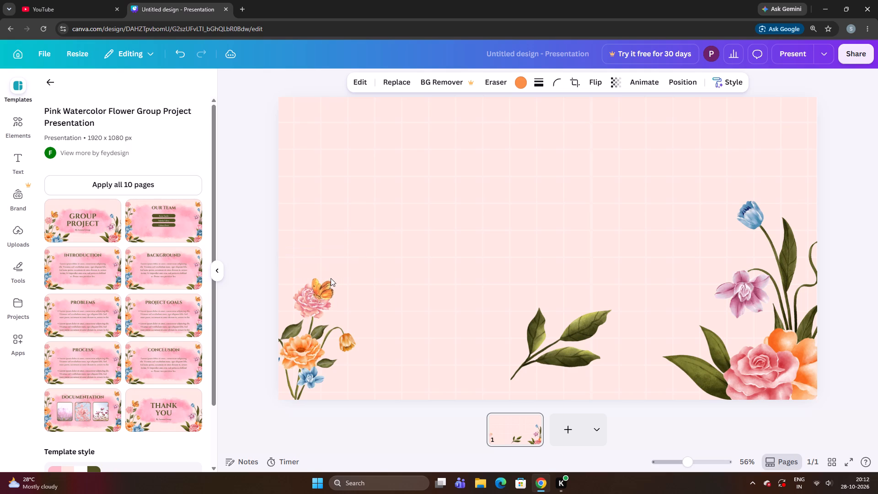
key(Left)
key(Left)
key(Left)
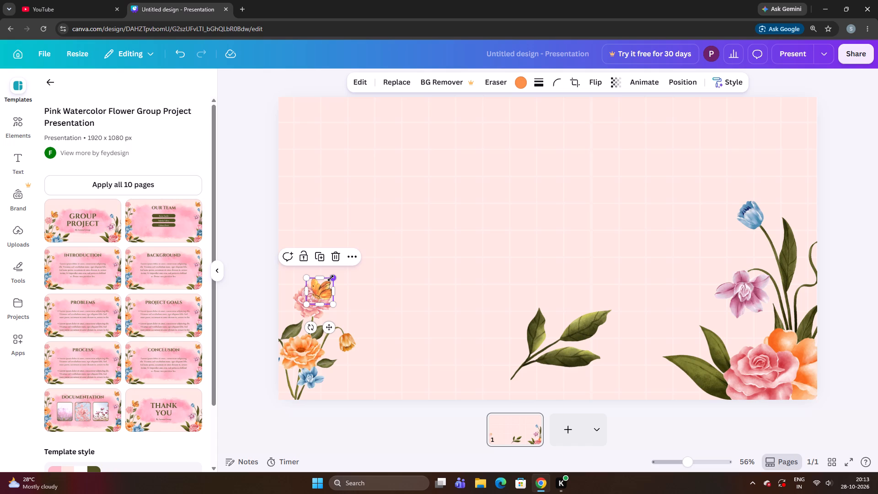
Shift the butterfly slightly right, keeping it resting on the pink flower's upper-right petals.
click(327, 227)
click(321, 295)
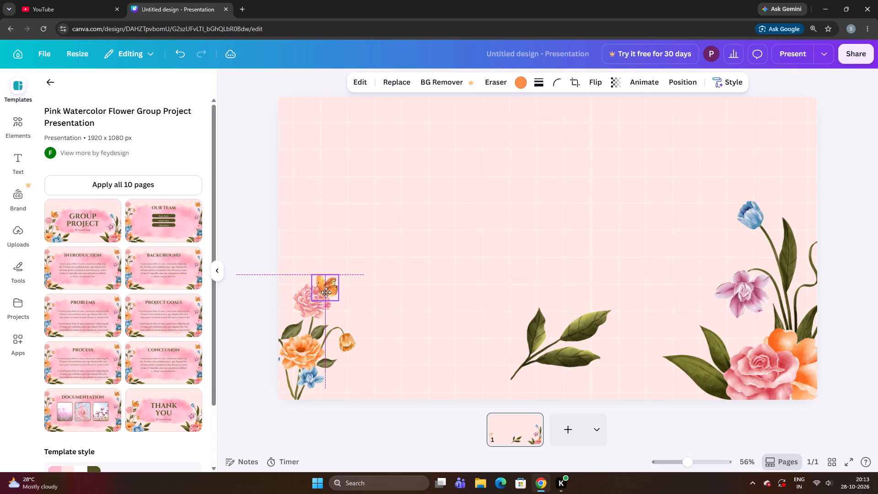
click(322, 295)
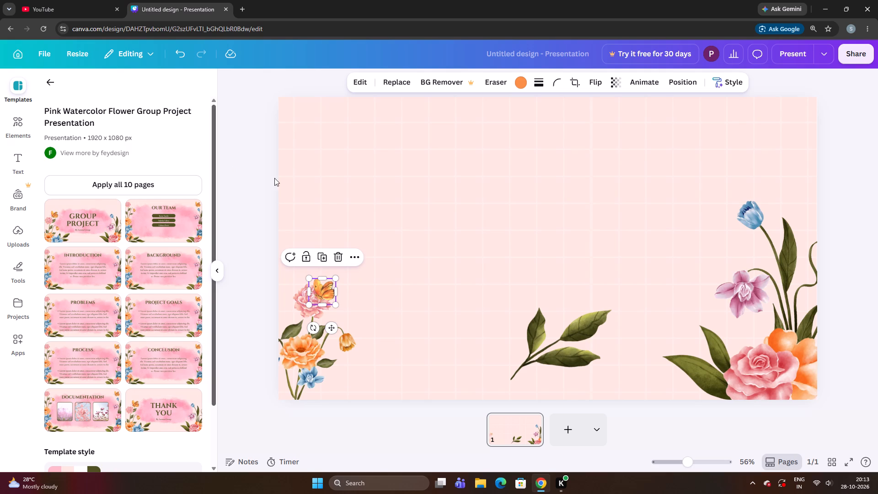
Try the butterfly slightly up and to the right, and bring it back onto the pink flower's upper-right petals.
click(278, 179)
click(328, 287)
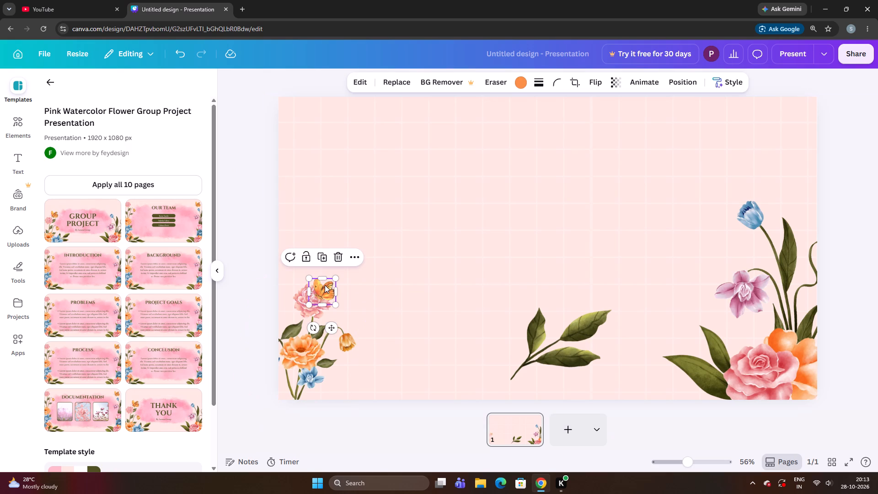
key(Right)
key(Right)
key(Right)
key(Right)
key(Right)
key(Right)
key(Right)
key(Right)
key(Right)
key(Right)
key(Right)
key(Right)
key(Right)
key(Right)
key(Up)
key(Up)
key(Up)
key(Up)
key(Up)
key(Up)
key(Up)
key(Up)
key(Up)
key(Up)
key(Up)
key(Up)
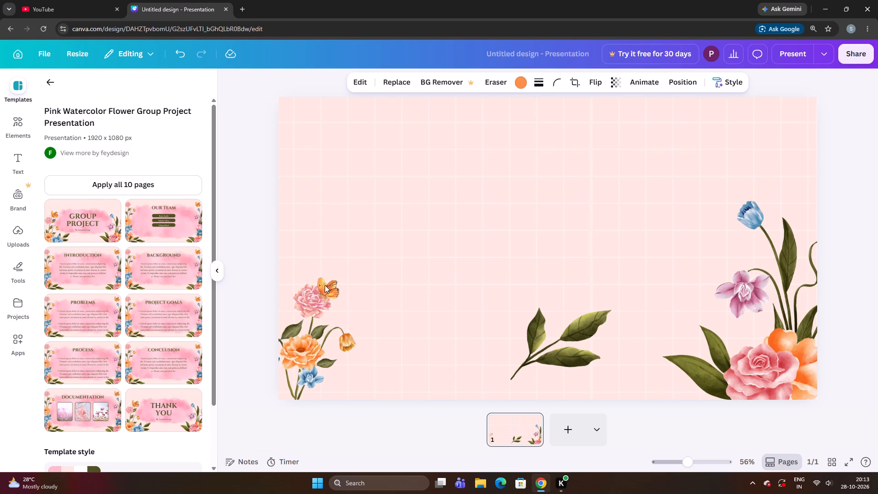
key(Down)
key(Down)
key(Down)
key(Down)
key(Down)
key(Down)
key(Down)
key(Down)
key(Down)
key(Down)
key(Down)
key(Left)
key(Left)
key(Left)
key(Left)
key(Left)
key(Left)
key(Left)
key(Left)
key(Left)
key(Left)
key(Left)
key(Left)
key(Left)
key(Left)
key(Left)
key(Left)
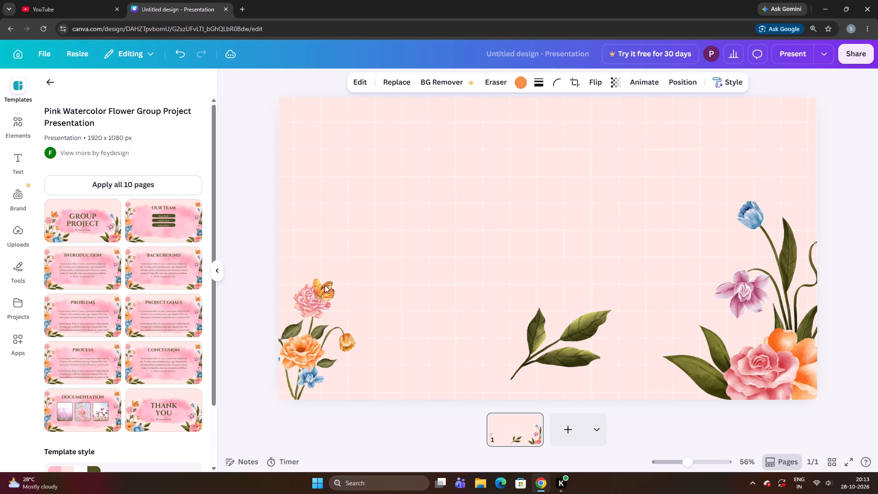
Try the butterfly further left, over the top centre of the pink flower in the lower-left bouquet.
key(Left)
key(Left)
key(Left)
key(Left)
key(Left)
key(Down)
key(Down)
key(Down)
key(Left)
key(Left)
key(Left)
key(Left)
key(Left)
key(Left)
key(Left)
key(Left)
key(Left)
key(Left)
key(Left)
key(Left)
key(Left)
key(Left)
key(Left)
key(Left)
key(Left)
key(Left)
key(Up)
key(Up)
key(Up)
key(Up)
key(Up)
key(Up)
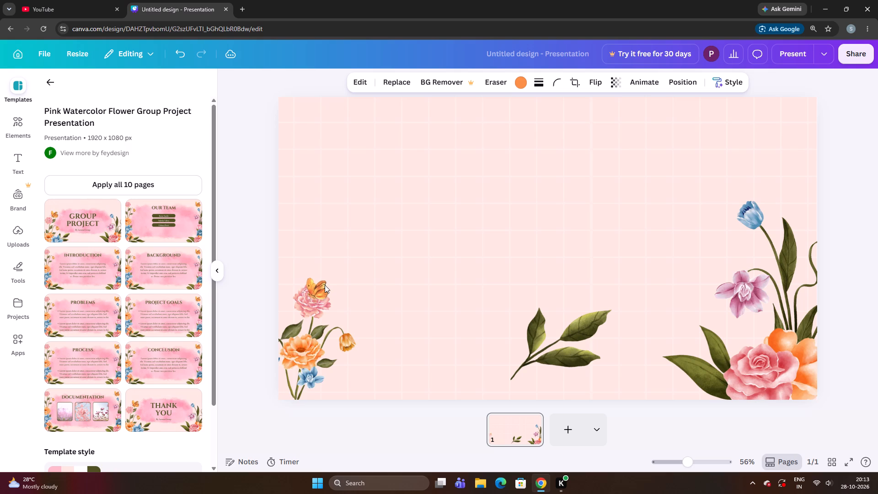
Move the butterfly slightly down and back to the right, onto the pink flower's upper-right petals.
key(Down)
key(Down)
key(Down)
key(Down)
key(Down)
key(Down)
key(Down)
key(Down)
key(Down)
key(Down)
key(Down)
key(Up)
key(Right)
key(Right)
key(Right)
key(Right)
key(Right)
key(Right)
key(Right)
key(Right)
key(Right)
key(Right)
key(Right)
key(Right)
key(Right)
key(Right)
key(Right)
key(Right)
key(Right)
key(Right)
key(Right)
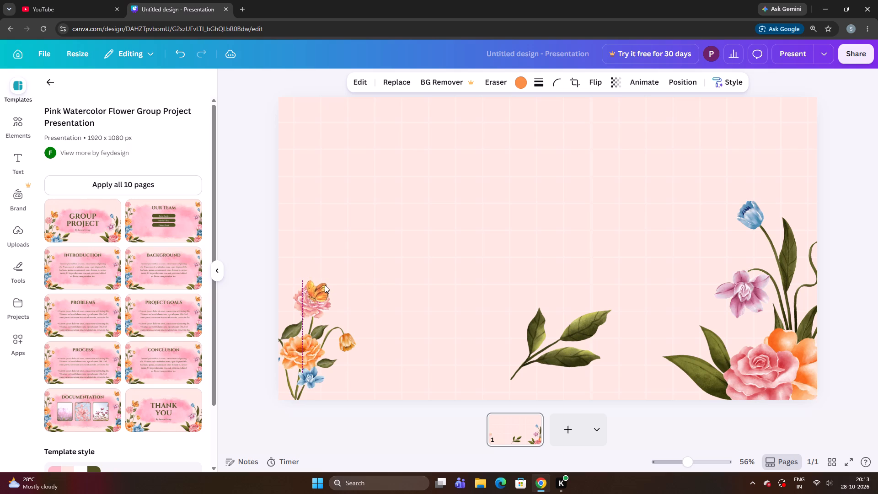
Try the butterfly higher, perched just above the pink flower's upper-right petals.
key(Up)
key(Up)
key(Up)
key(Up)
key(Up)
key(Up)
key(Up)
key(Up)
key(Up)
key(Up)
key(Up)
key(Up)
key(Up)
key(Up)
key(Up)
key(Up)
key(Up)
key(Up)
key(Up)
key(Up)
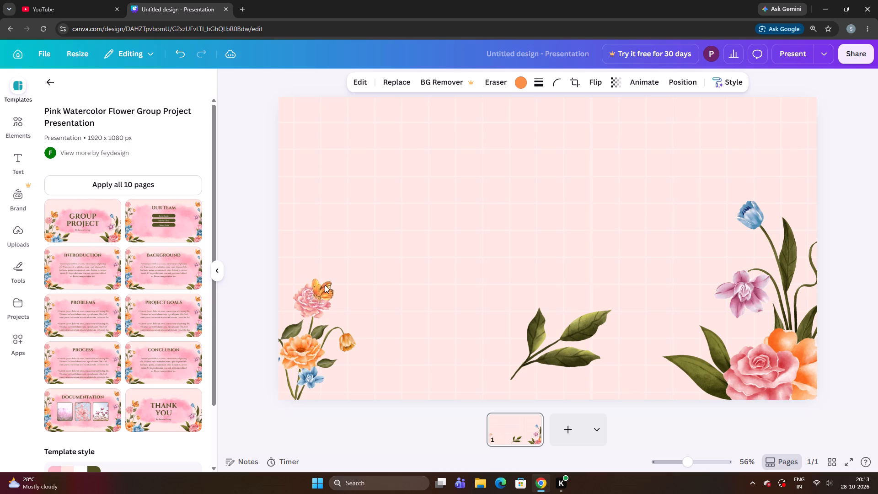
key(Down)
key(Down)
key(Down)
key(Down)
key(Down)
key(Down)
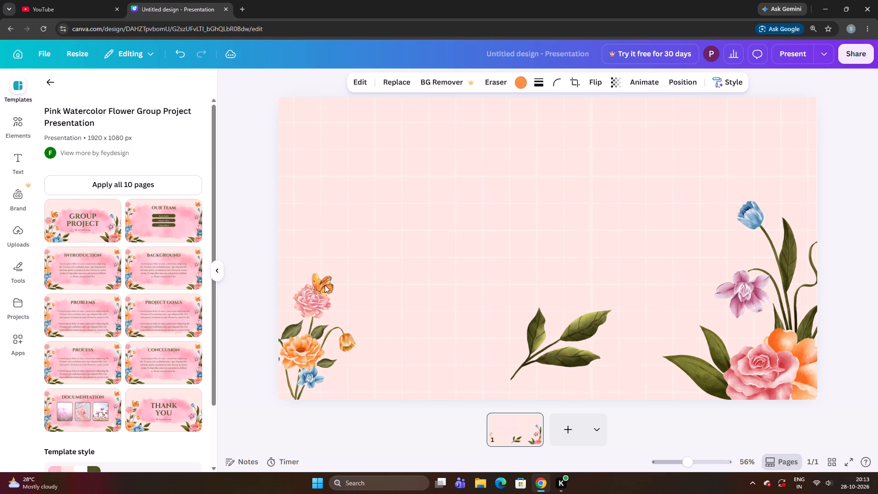
Shift the butterfly slightly right, toward the outer edge of the pink flower's upper-right petals.
key(Right)
key(Right)
key(Right)
key(Right)
key(Right)
key(Right)
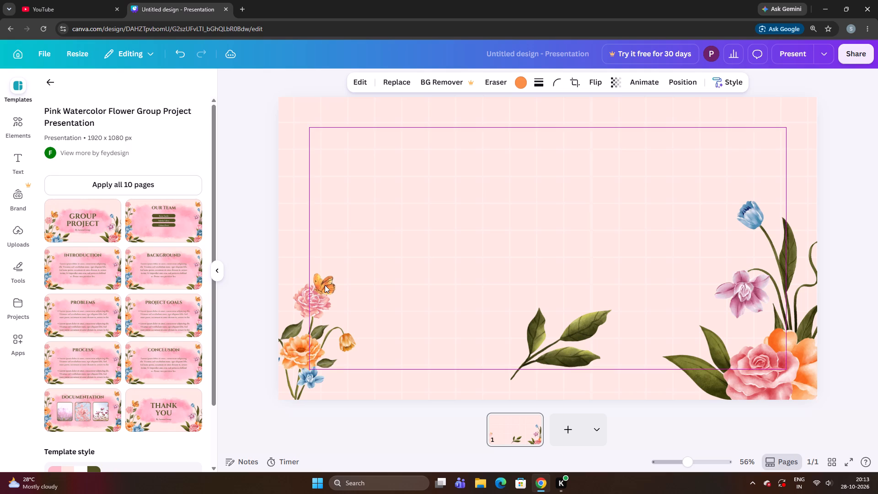
key(Right)
Lower the butterfly so it overlaps more of the pink flower's upper-right petals.
key(Down)
key(Down)
key(Down)
key(Down)
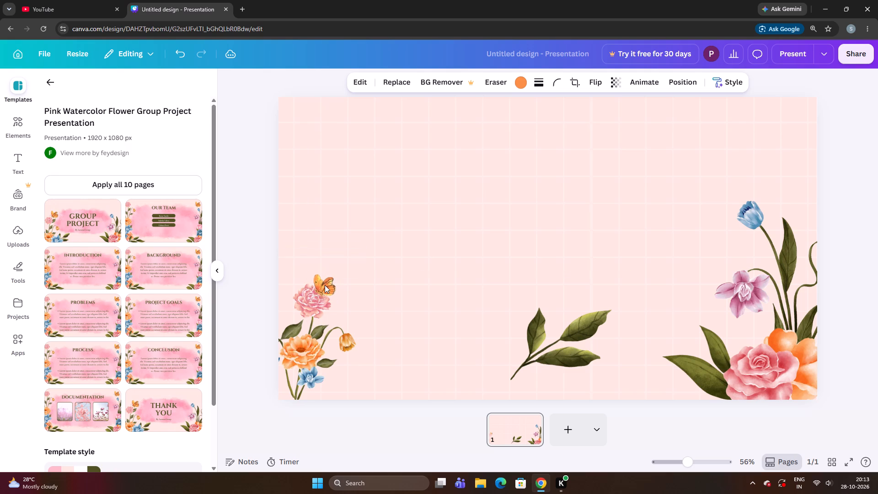
key(Down)
key(Down)
key(Down)
key(Down)
key(Down)
key(Down)
key(Down)
key(Down)
key(Down)
key(Down)
key(Down)
key(Down)
key(Down)
key(Down)
key(Down)
key(Down)
key(Down)
key(Down)
key(Down)
key(Down)
key(Down)
key(Down)
key(Down)
key(Down)
key(Up)
key(Up)
key(Up)
key(Up)
key(Up)
key(Up)
key(Up)
key(Up)
key(Up)
key(Up)
key(Up)
key(Up)
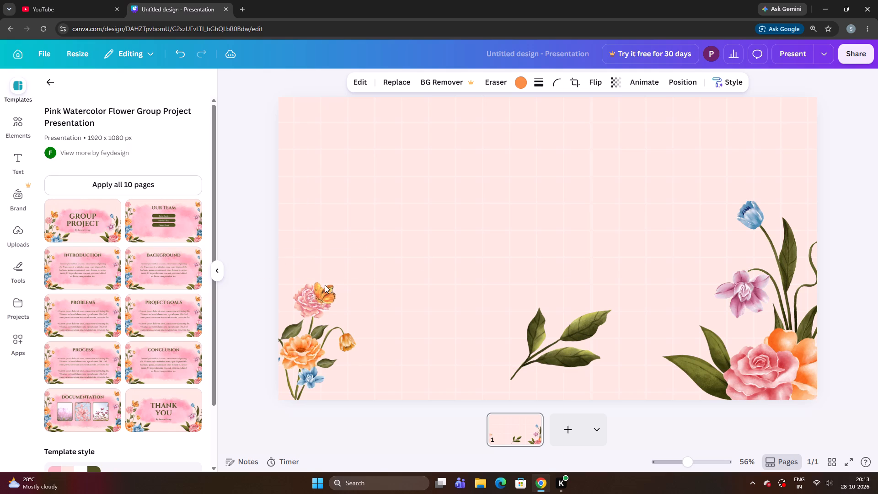
Nudge the butterfly slightly left and down, keeping it on the pink flower's right-hand petals.
key(Left)
key(Left)
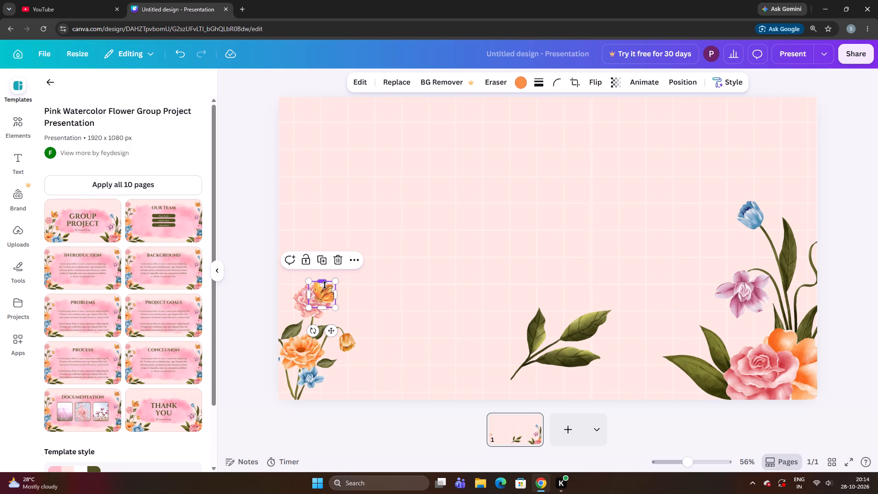
key(Down)
key(Down)
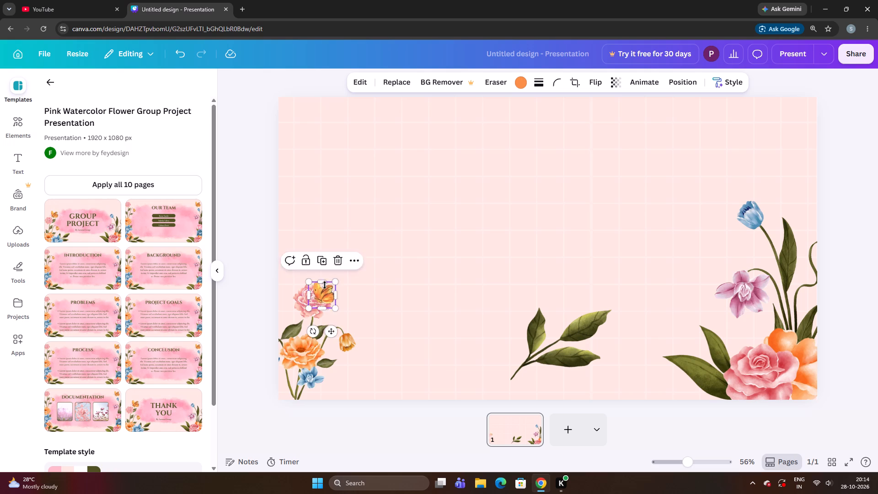
key(Down)
key(Down)
key(Up)
key(Up)
key(Left)
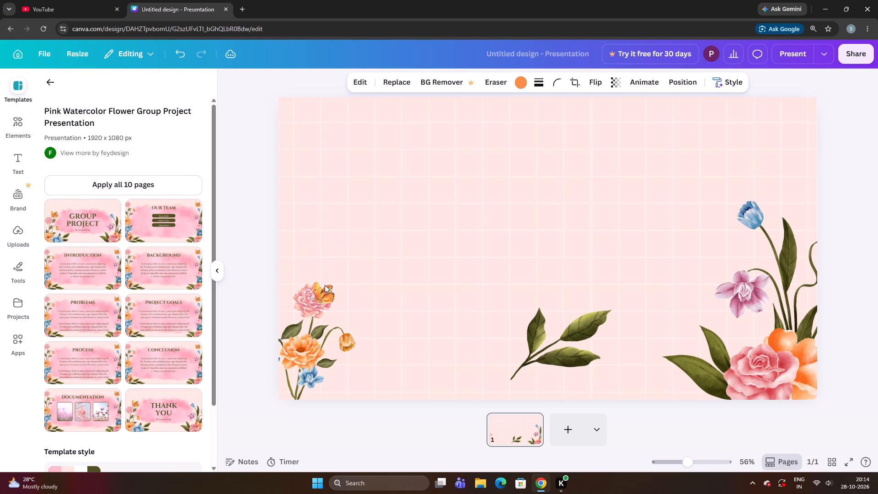
Raise the butterfly slightly along the pink flower's upper-right petals.
key(Left)
key(Up)
key(Up)
key(Up)
key(Up)
key(Up)
key(Up)
key(Up)
key(Up)
key(Up)
key(Up)
key(Up)
key(Up)
key(Up)
key(Up)
key(Up)
Nudge the butterfly slightly right and down against the pink flower's upper-right petals.
key(Down)
key(Right)
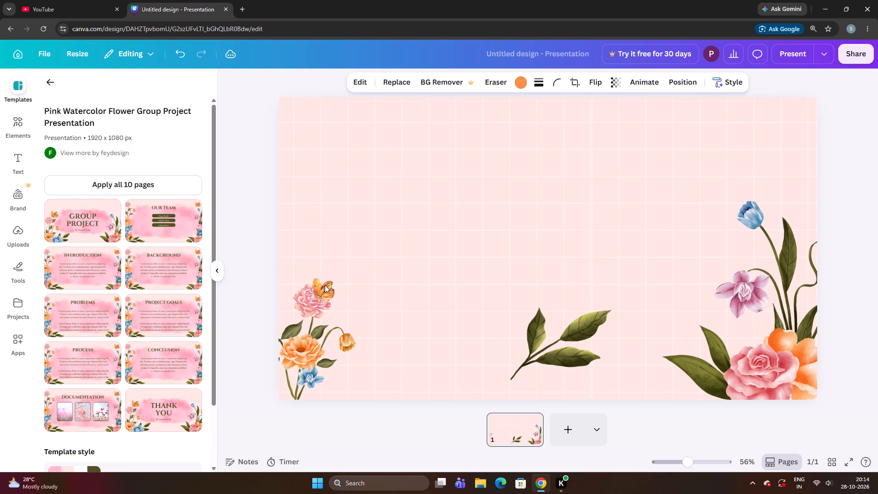
key(Right)
key(Right)
key(Right)
key(Down)
key(Up)
key(Down)
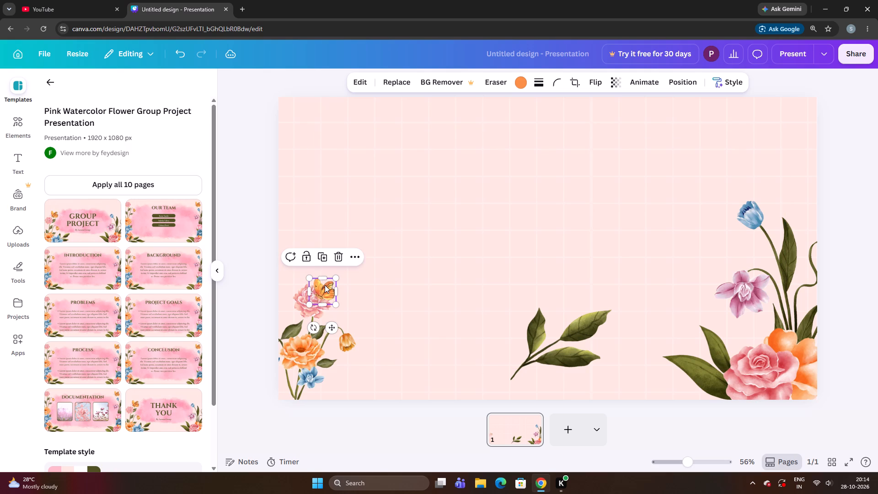
key(Down)
key(Down)
key(Down)
key(Down)
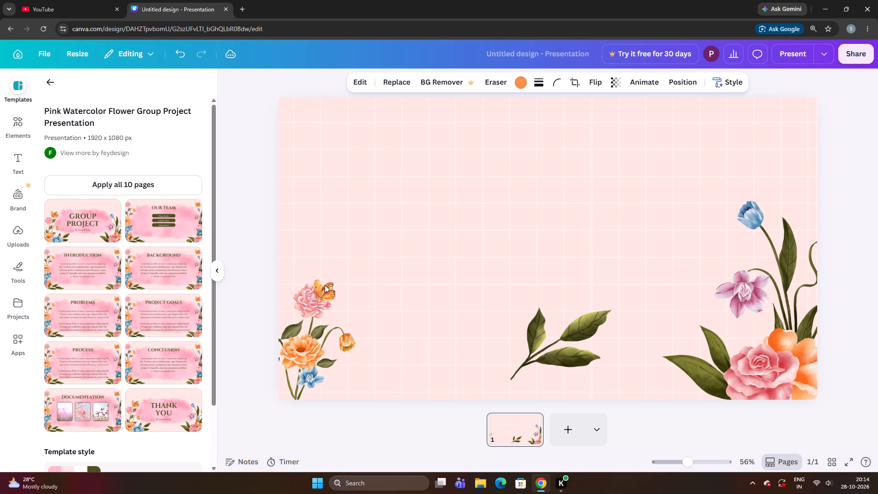
key(Down)
key(Down)
key(Up)
key(Up)
key(Up)
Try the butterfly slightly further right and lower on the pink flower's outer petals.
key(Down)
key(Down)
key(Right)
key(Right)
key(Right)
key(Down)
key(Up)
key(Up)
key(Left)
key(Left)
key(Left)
Raise the butterfly slightly so it covers less of the pink flower's upper-right petals.
key(Up)
key(Up)
key(Up)
key(Up)
key(Up)
key(Up)
key(Up)
key(Up)
key(Up)
key(Up)
key(Up)
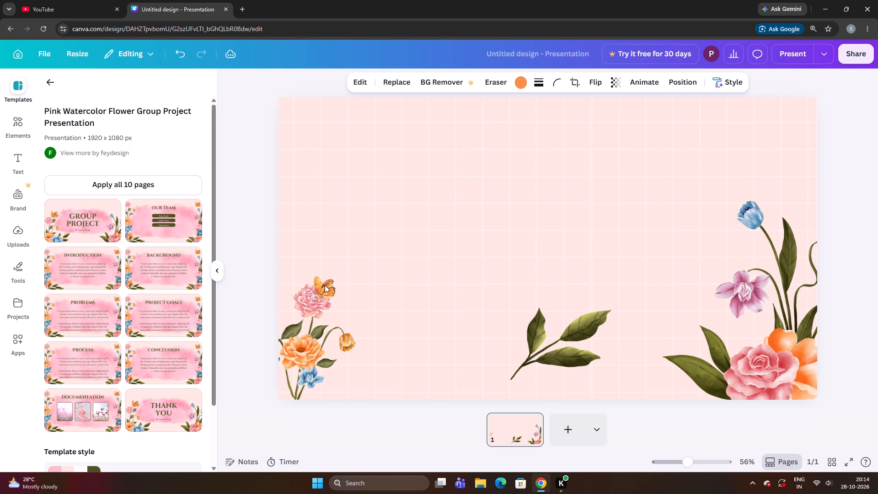
key(Up)
key(Up)
key(Up)
key(Up)
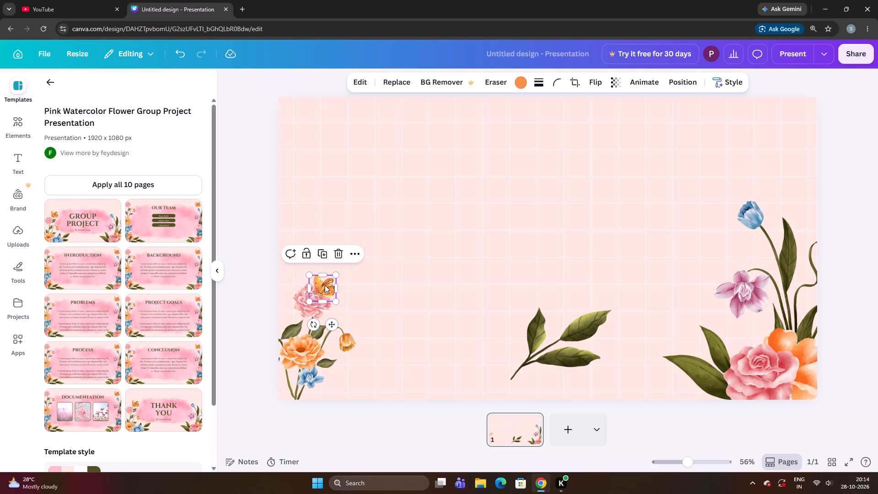
Raise the butterfly further toward the upper edge of the pink flower.
key(Up)
key(Up)
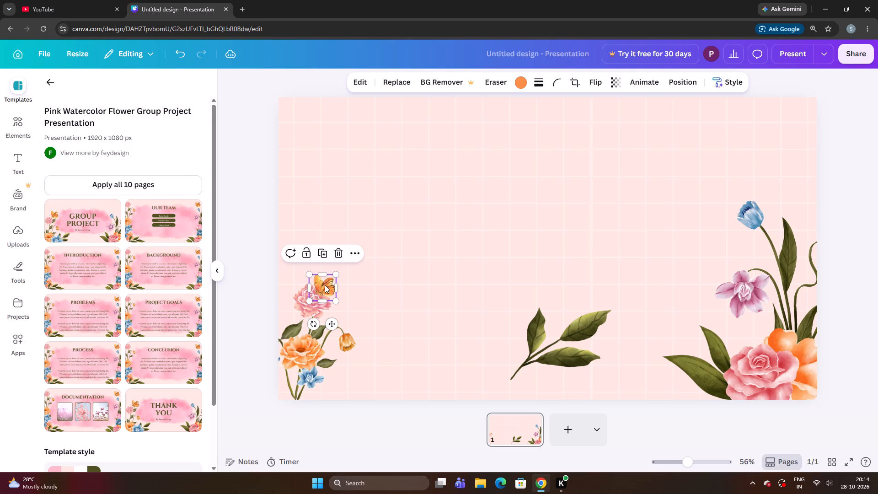
key(Up)
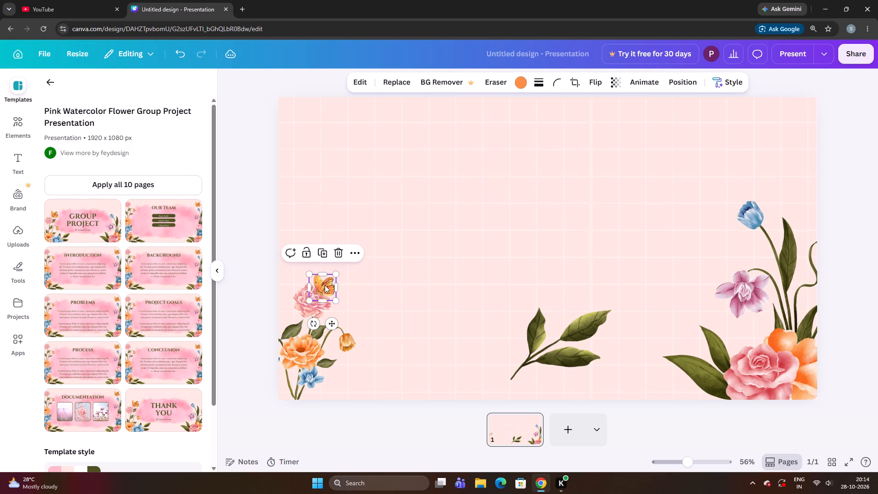
key(Up)
key(Up)
key(Up)
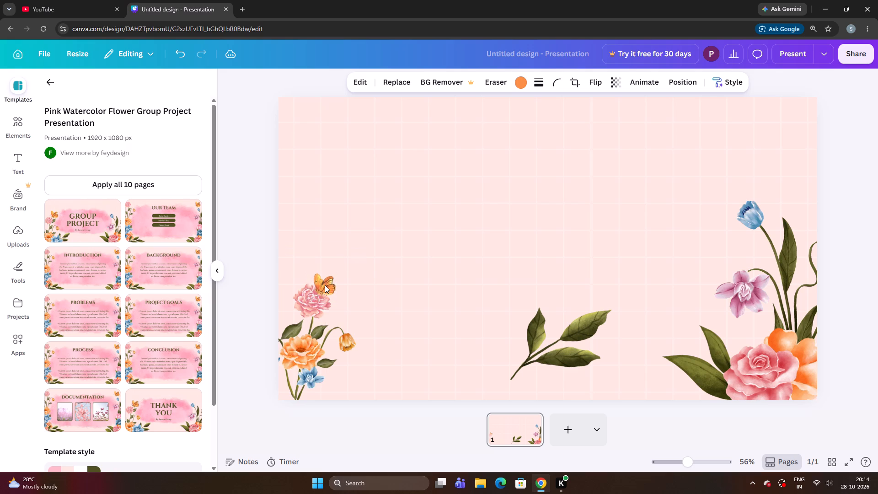
key(Up)
key(Up)
key(Up)
key(Up)
key(Up)
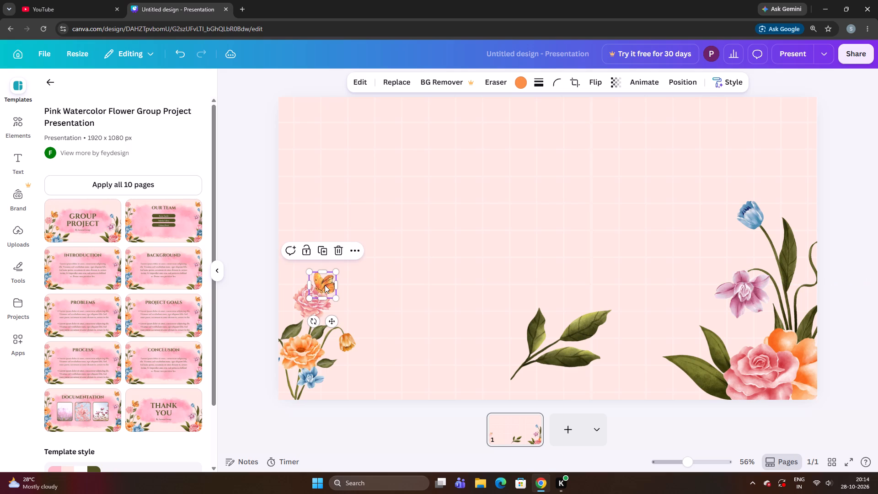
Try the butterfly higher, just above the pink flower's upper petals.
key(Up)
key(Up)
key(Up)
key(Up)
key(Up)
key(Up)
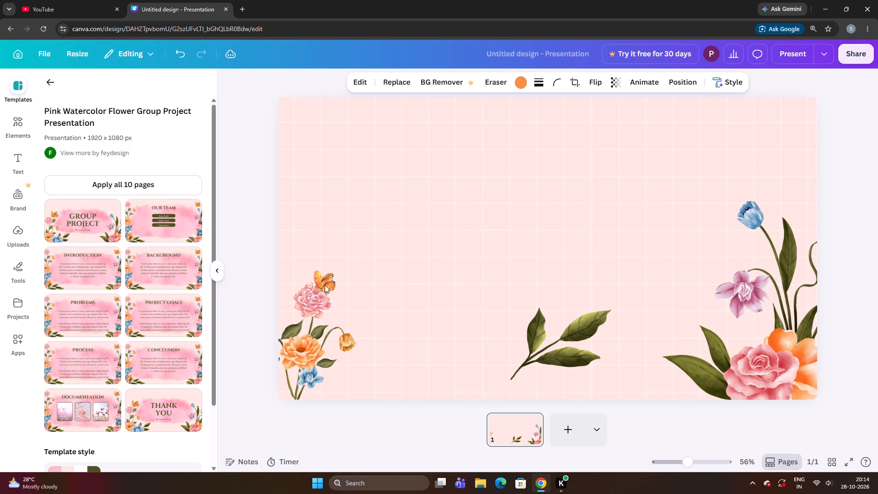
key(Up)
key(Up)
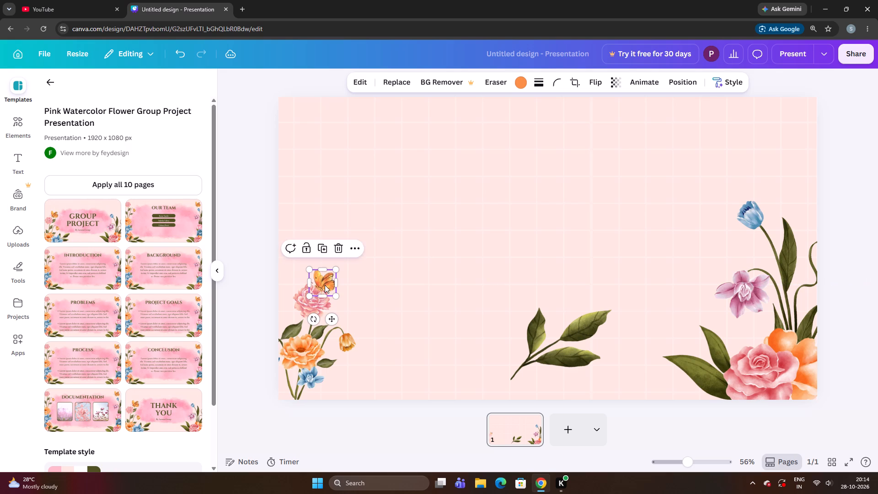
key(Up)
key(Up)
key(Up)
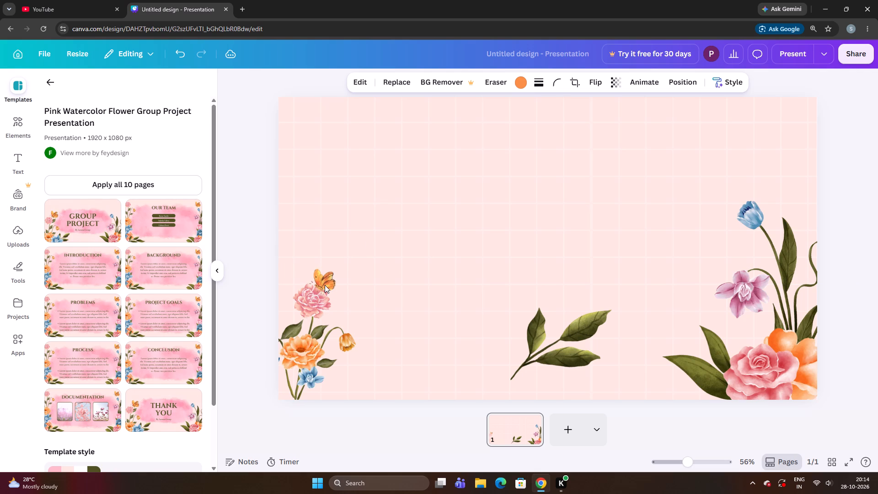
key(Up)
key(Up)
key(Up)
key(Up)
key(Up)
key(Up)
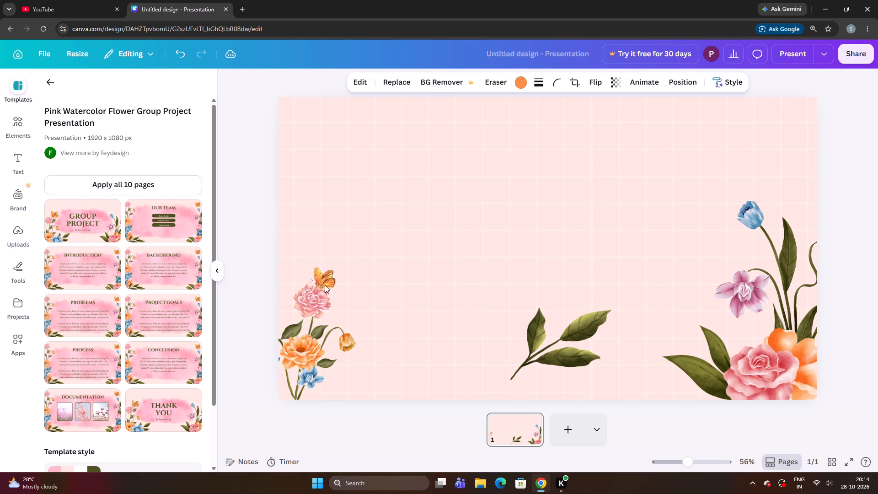
Lower the butterfly and shift it slightly left so it perches on the pink flower's upper-right edge.
key(Down)
key(Down)
key(Down)
key(Down)
key(Down)
key(Down)
key(Down)
key(Down)
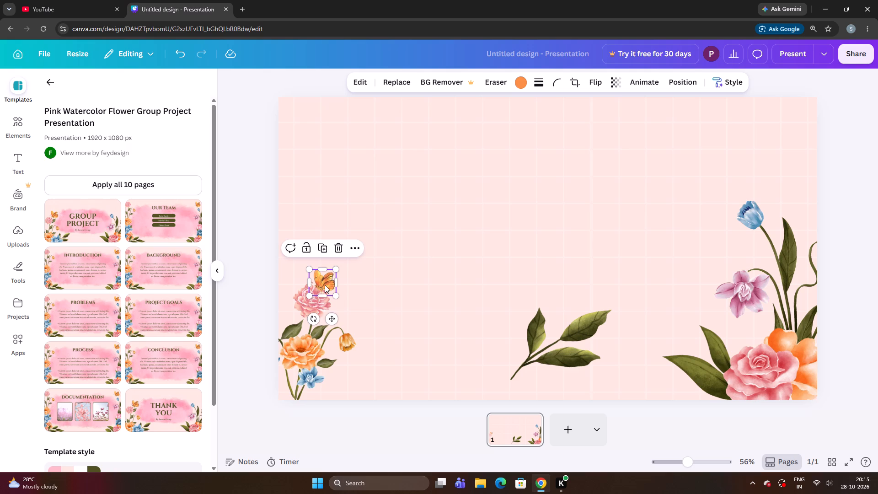
key(Down)
key(Down)
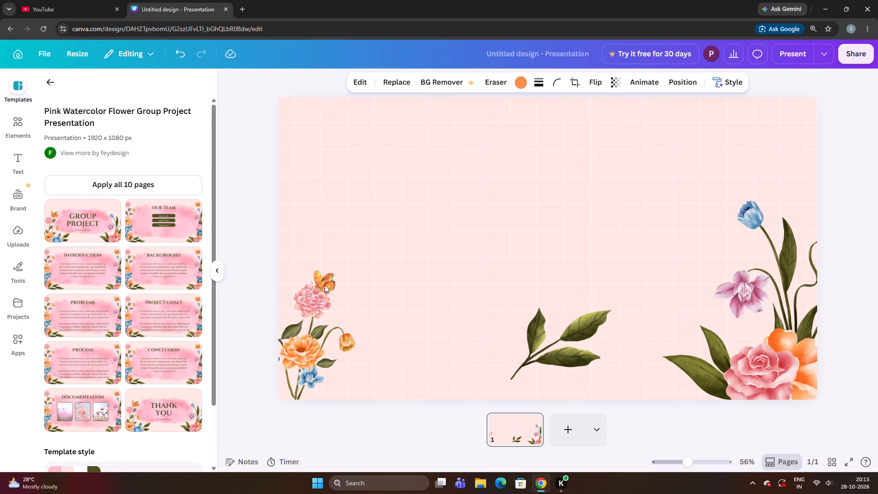
key(Down)
key(Down)
key(Down)
key(Down)
key(Down)
key(Down)
key(Up)
key(Up)
key(Up)
key(Left)
key(Left)
key(Left)
Move the leaf sprig from the bottom middle of the page into the bottom-left bouquet, fanning out beside the orange and blue flowers.
drag(553, 349, 332, 368)
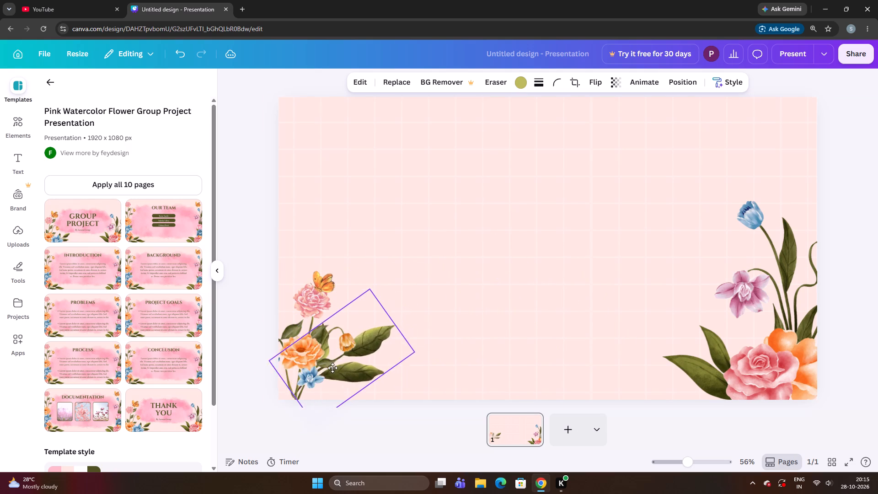
drag(332, 368, 347, 363)
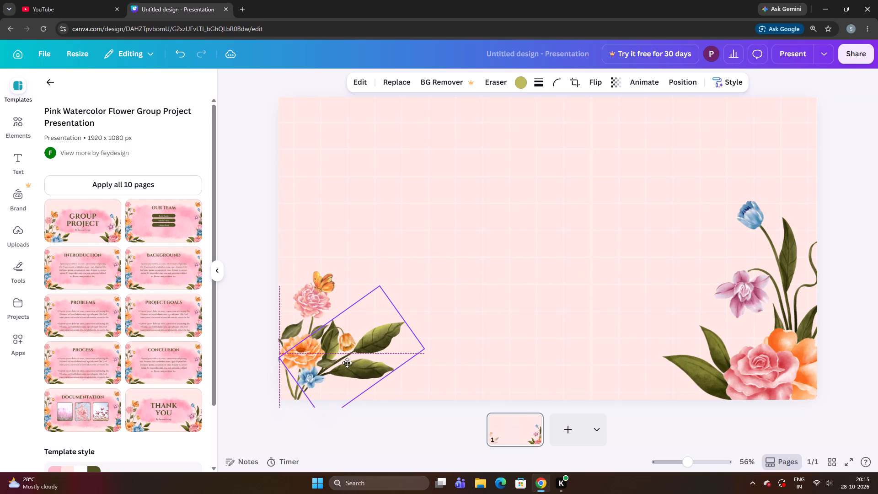
drag(347, 363, 342, 365)
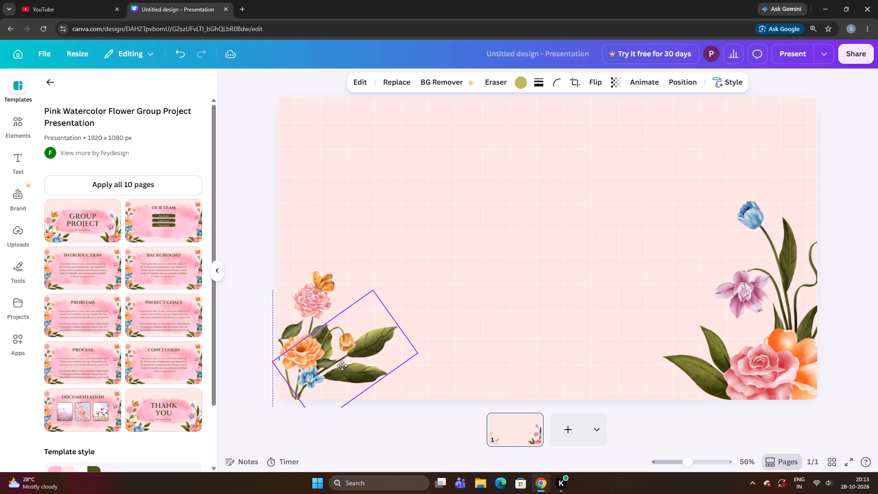
drag(342, 365, 345, 365)
click(345, 365)
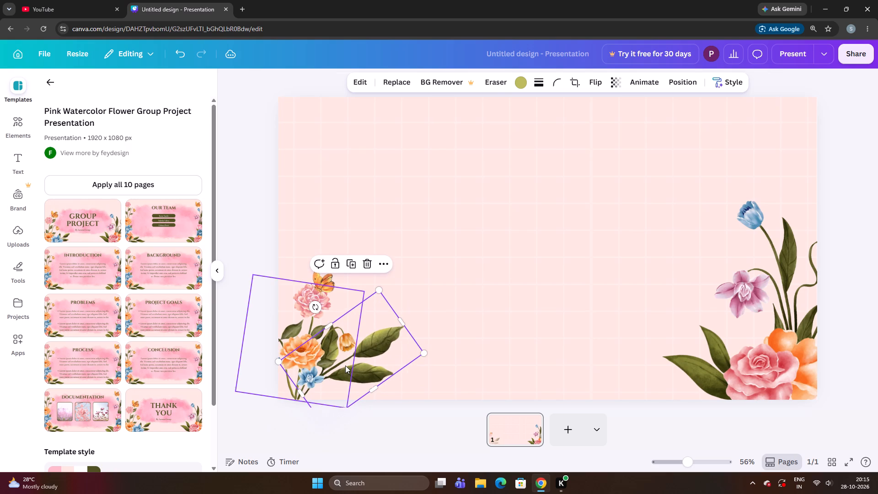
click(343, 372)
click(363, 370)
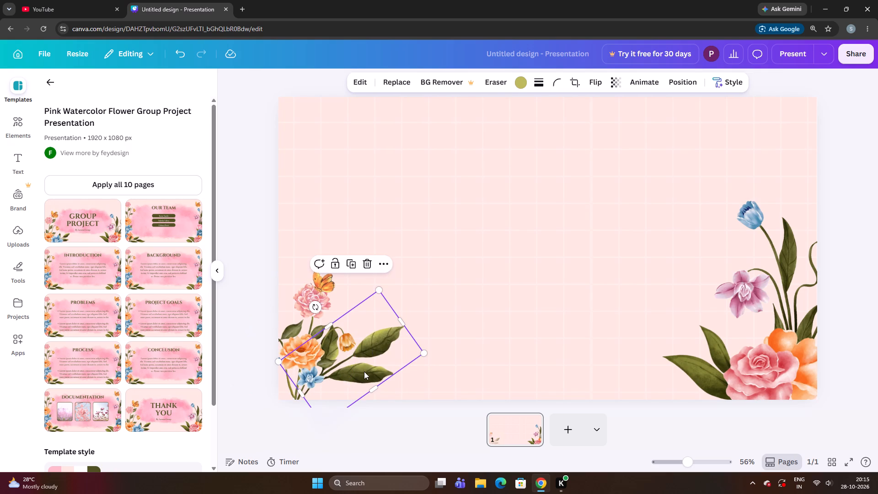
click(363, 371)
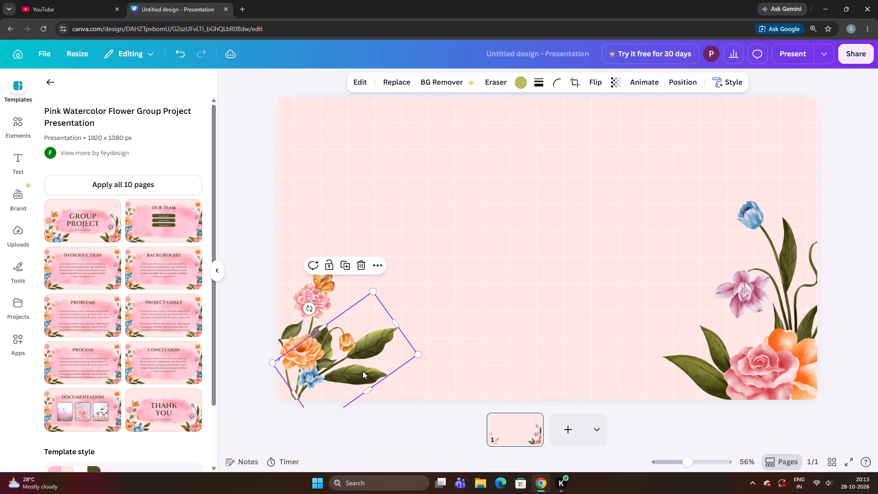
click(416, 331)
click(375, 343)
Nudge the leaf sprig slightly lower within the bottom-left bouquet.
key(Up)
key(Up)
key(Down)
key(Down)
key(Down)
key(Down)
key(Down)
key(Down)
key(Down)
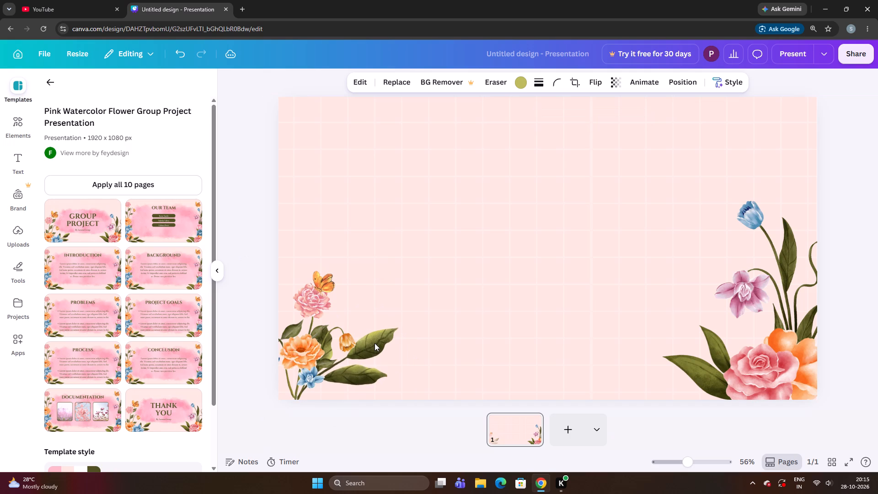
Nudge the leaf sprig slightly down and left so it tucks closer into the bottom-left bouquet.
key(Down)
key(Down)
key(Down)
key(Down)
key(Left)
key(Left)
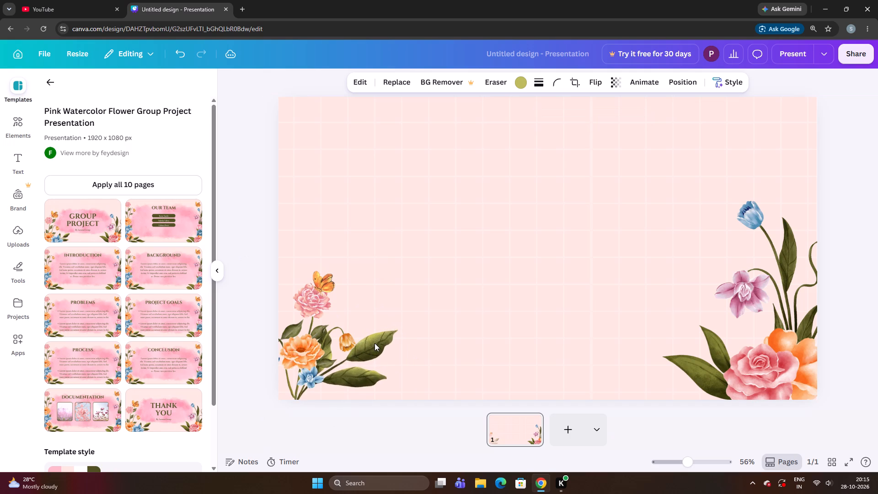
key(Left)
key(Left)
key(Left)
key(Down)
key(Down)
key(Down)
key(Down)
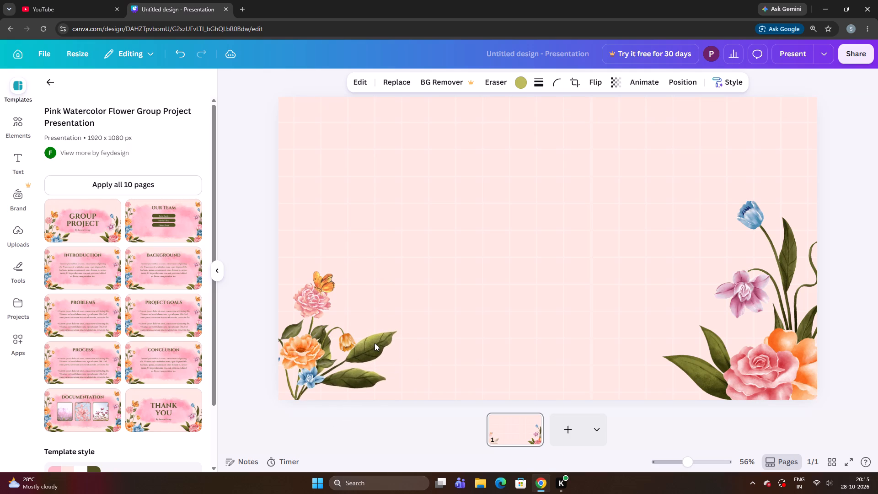
key(Down)
key(Down)
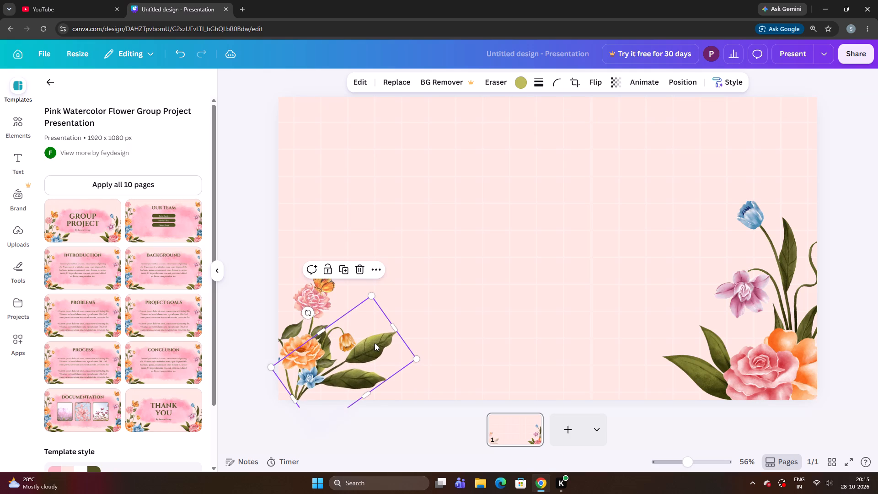
key(Down)
key(Up)
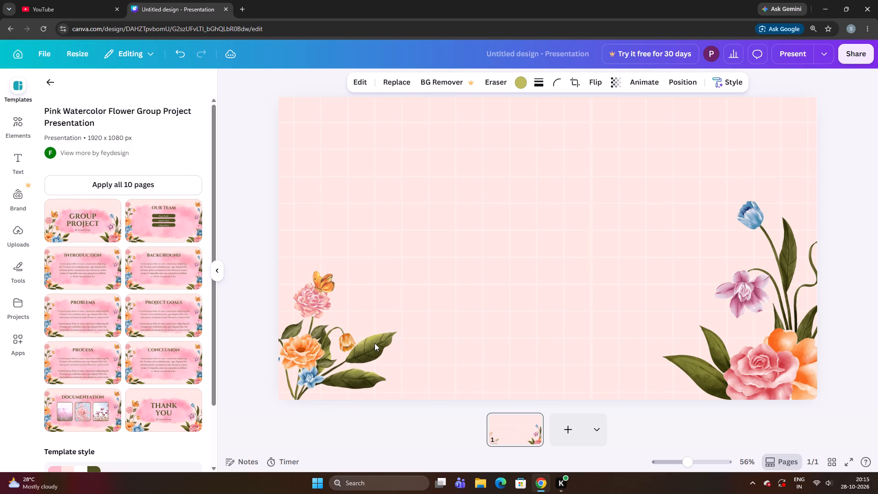
key(Left)
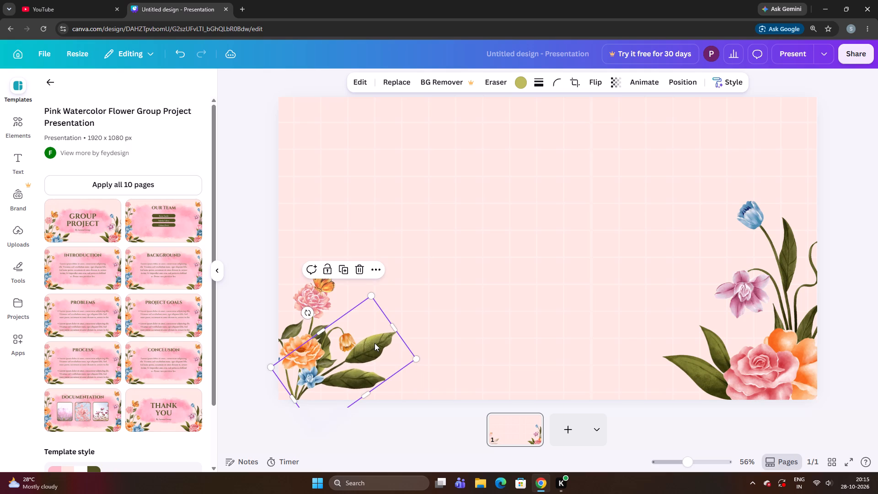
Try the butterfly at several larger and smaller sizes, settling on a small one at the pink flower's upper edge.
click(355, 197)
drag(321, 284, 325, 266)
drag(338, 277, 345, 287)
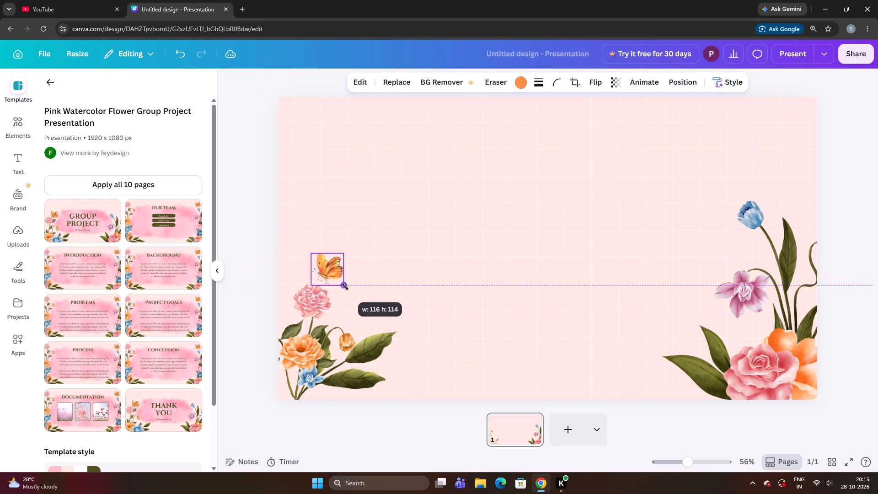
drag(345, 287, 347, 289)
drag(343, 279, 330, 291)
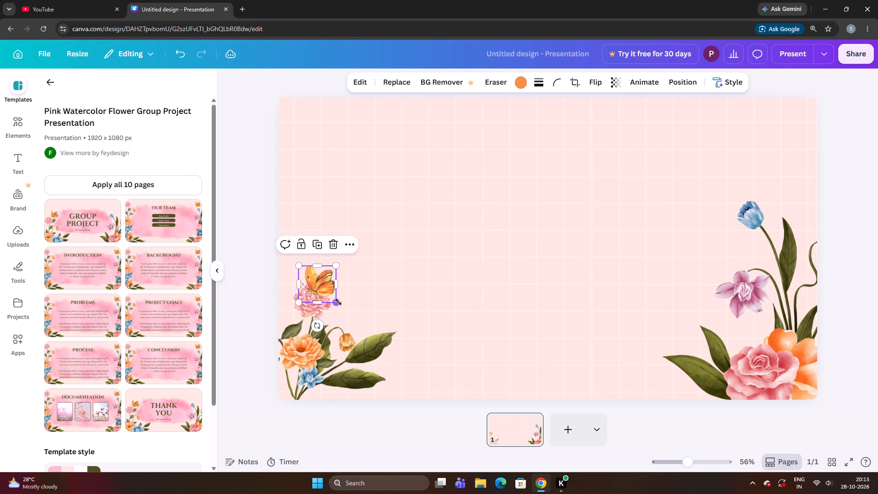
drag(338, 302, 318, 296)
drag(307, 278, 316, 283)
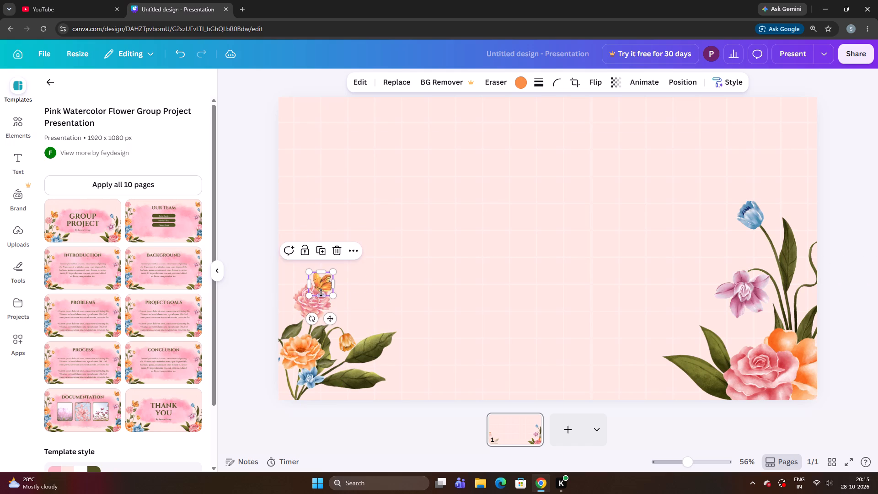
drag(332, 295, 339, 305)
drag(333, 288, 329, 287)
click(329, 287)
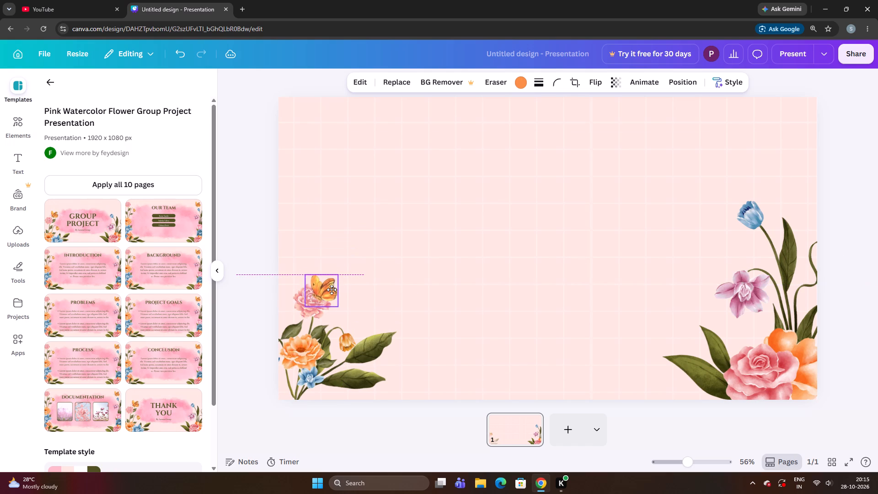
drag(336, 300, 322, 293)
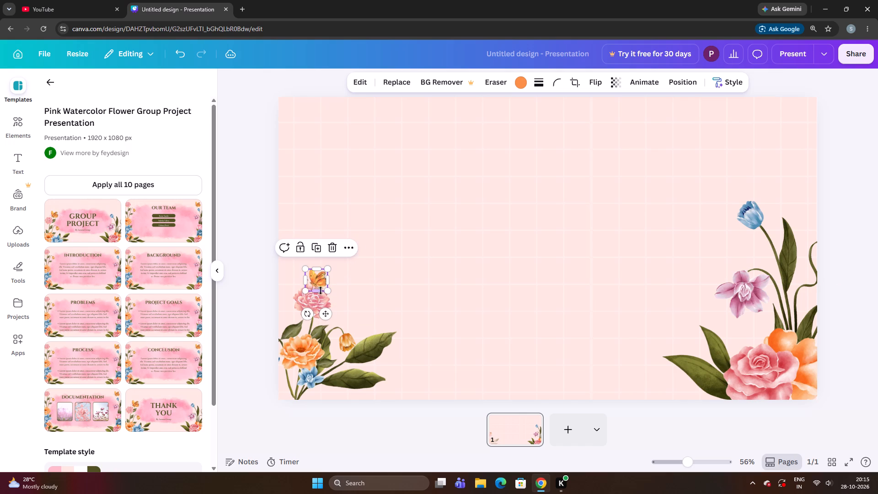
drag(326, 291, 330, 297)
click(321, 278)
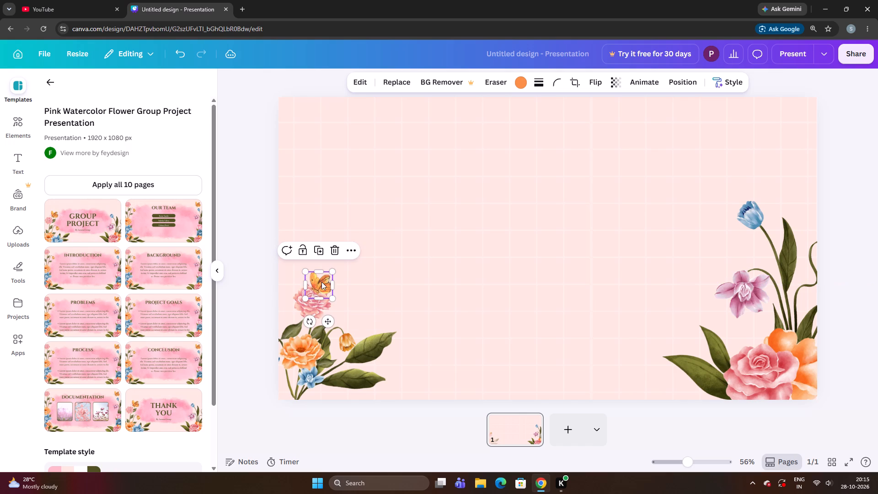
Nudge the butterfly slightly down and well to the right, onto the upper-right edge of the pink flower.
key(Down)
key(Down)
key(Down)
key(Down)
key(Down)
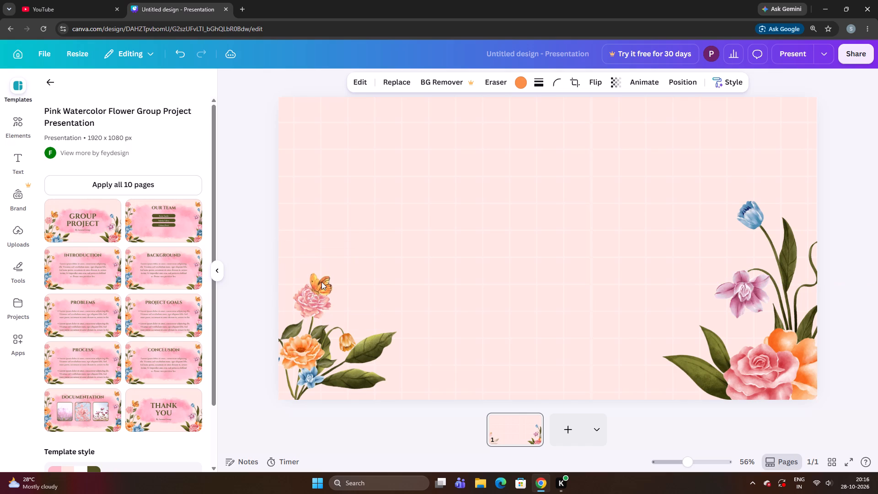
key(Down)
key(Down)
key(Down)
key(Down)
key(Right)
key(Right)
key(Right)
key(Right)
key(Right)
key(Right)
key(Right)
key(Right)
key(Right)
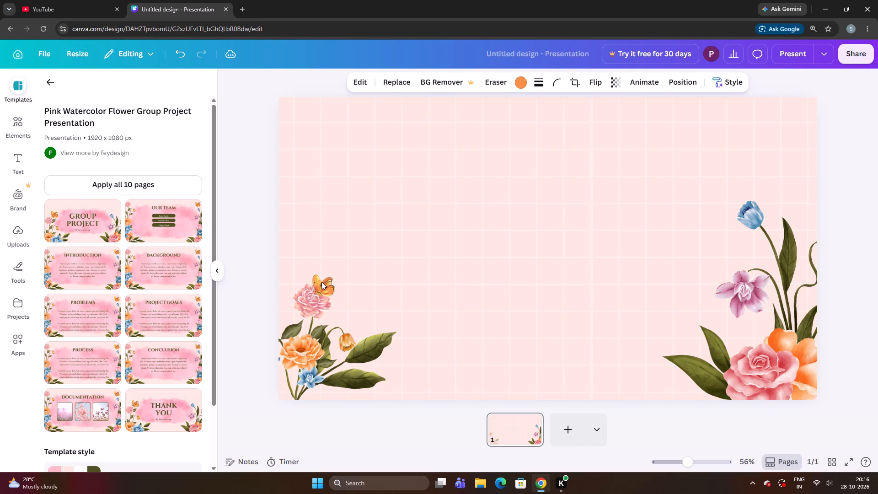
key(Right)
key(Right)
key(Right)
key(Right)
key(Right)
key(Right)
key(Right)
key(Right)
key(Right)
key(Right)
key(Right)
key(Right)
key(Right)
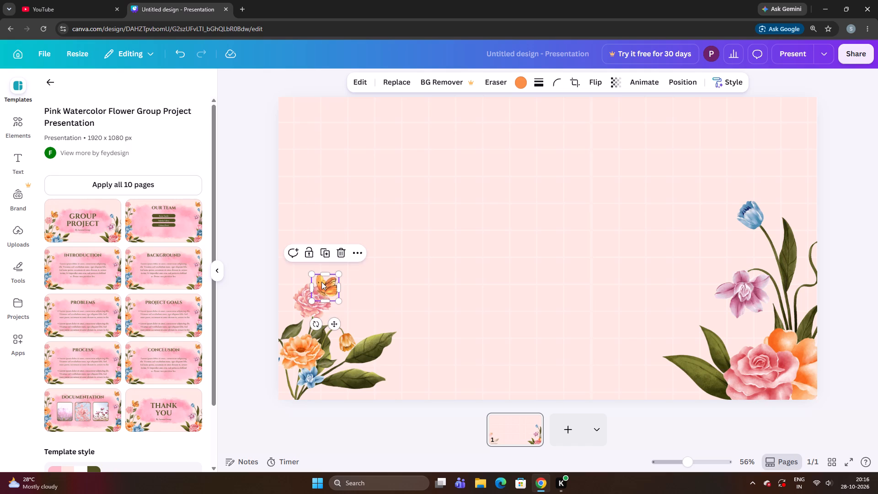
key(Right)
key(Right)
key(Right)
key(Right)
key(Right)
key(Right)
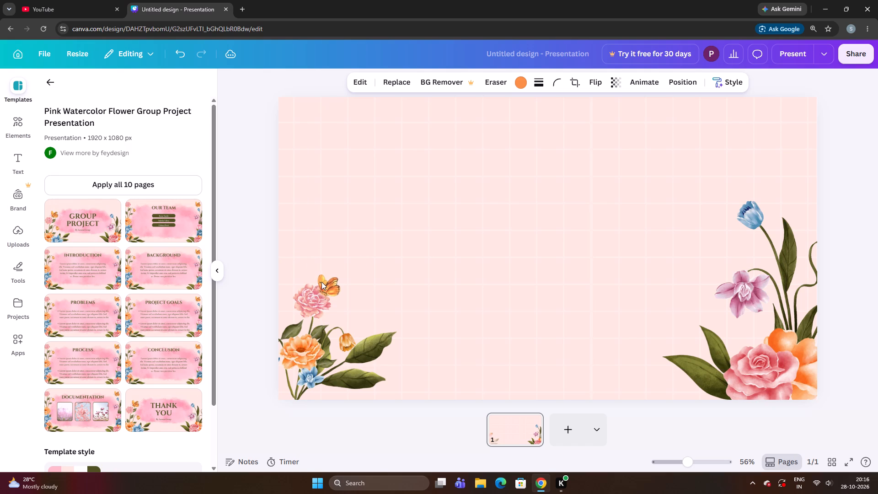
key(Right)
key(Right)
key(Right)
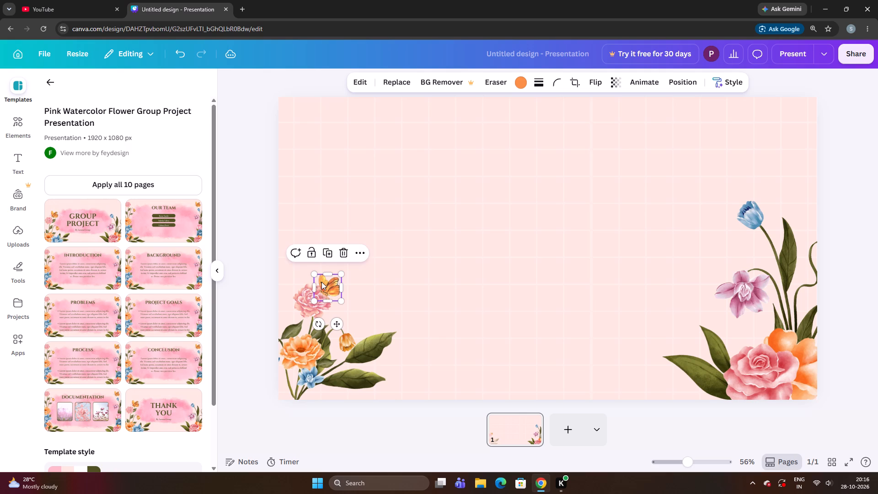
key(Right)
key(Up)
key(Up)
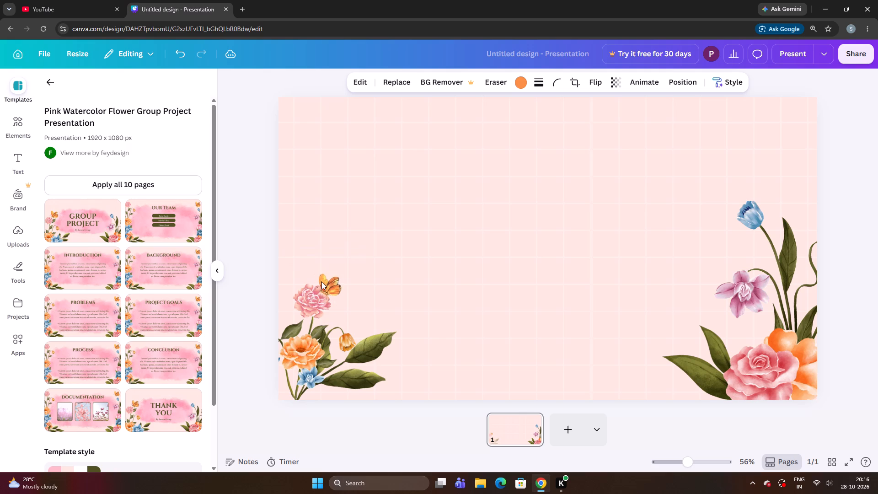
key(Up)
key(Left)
Lengthen the butterfly's frame downward at the same width and move it over the top of the pink flower.
key(ctrl+Down)
key(ctrl+Down)
key(ctrl+Down)
key(ctrl+Down)
key(ctrl+Down)
key(ctrl+Down)
key(ctrl+Down)
key(ctrl+Down)
key(ctrl+Down)
key(ctrl+Down)
key(ctrl+Down)
key(ctrl+Down)
key(ctrl+Down)
key(ctrl+Down)
key(ctrl+Down)
key(ctrl+Down)
key(ctrl+Down)
key(ctrl+Down)
key(ctrl+Down)
key(ctrl+Down)
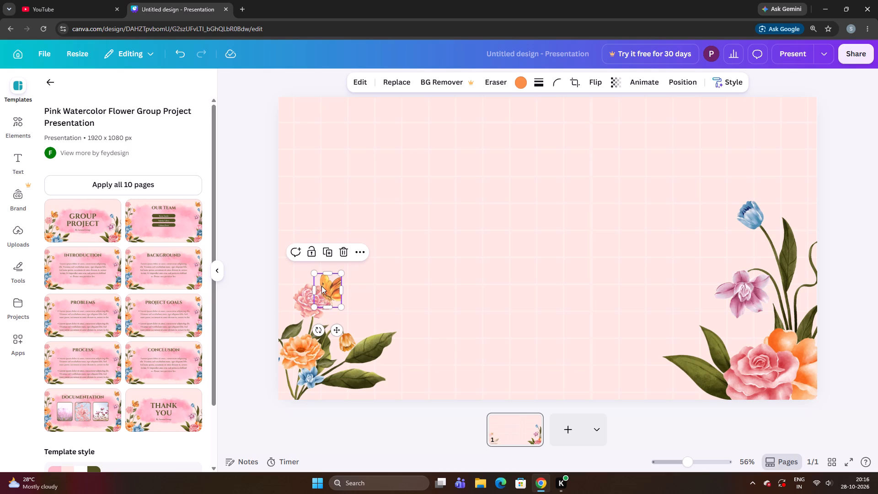
drag(321, 286, 306, 283)
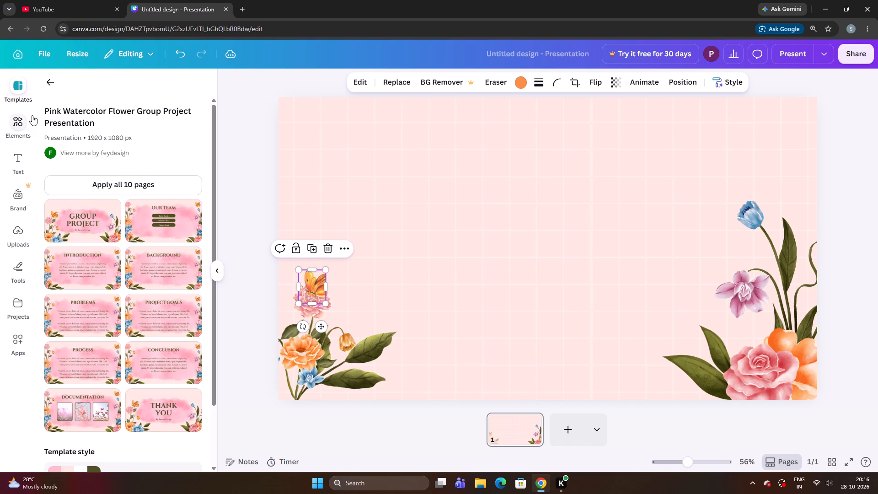
Open the Elements library.
click(32, 115)
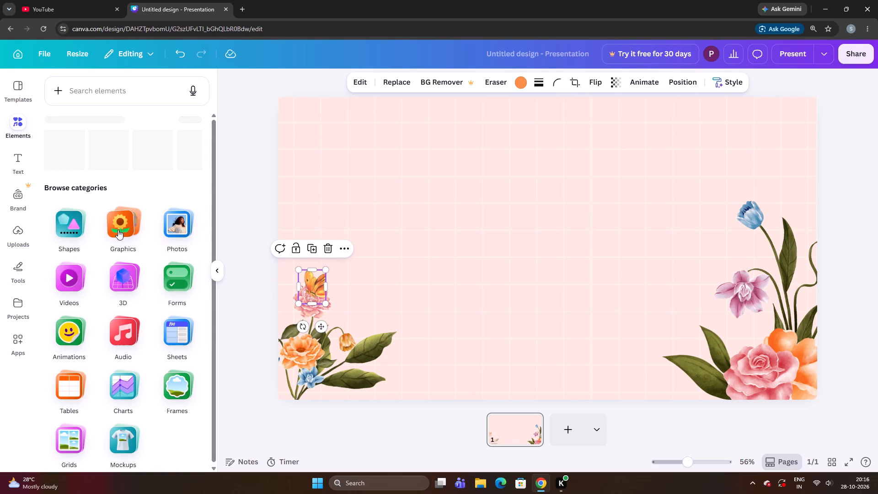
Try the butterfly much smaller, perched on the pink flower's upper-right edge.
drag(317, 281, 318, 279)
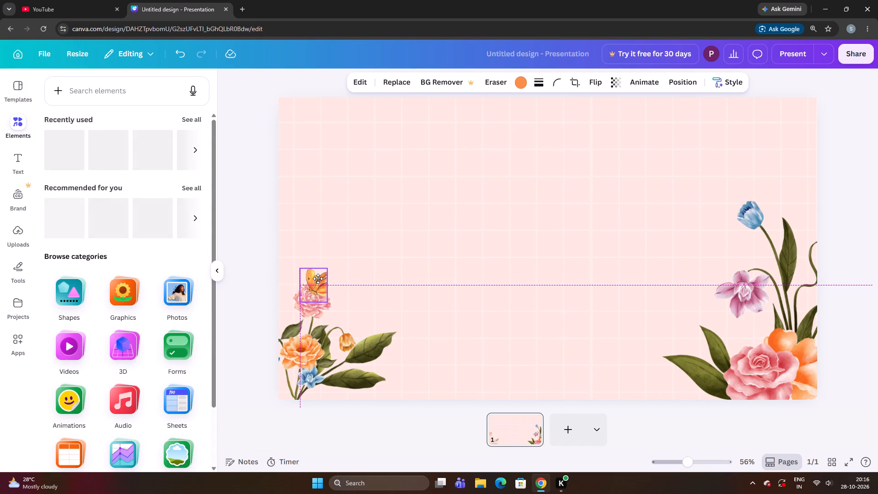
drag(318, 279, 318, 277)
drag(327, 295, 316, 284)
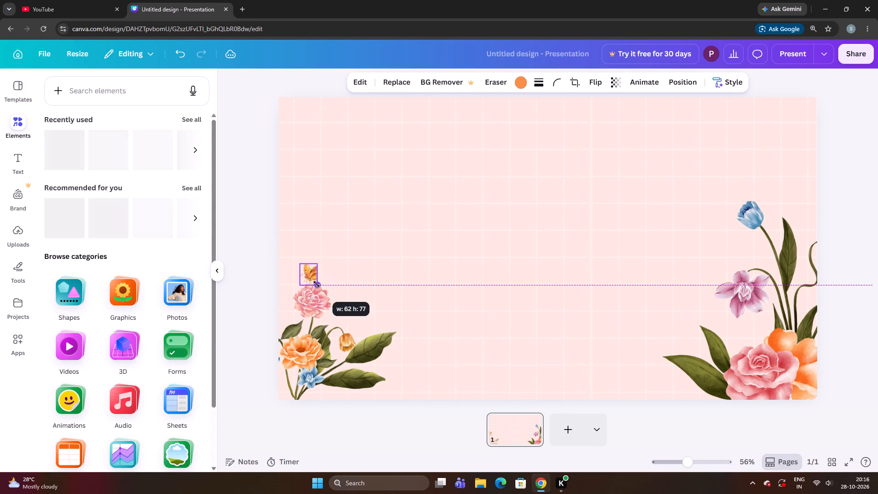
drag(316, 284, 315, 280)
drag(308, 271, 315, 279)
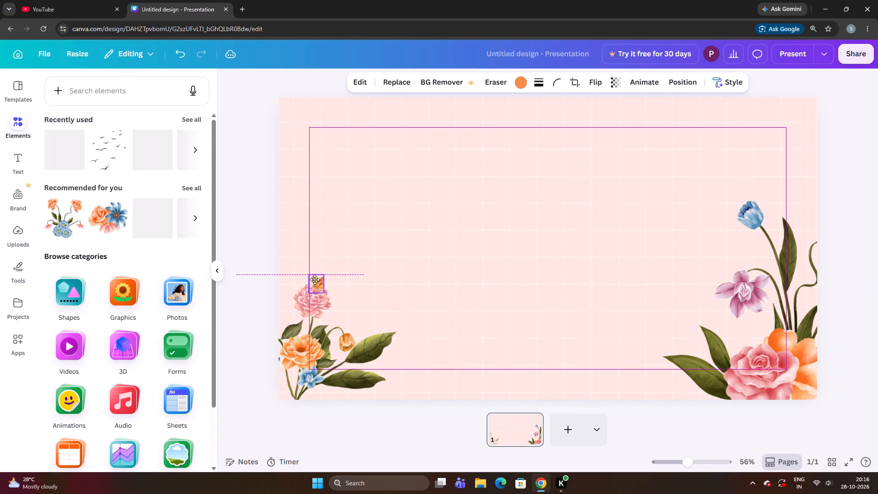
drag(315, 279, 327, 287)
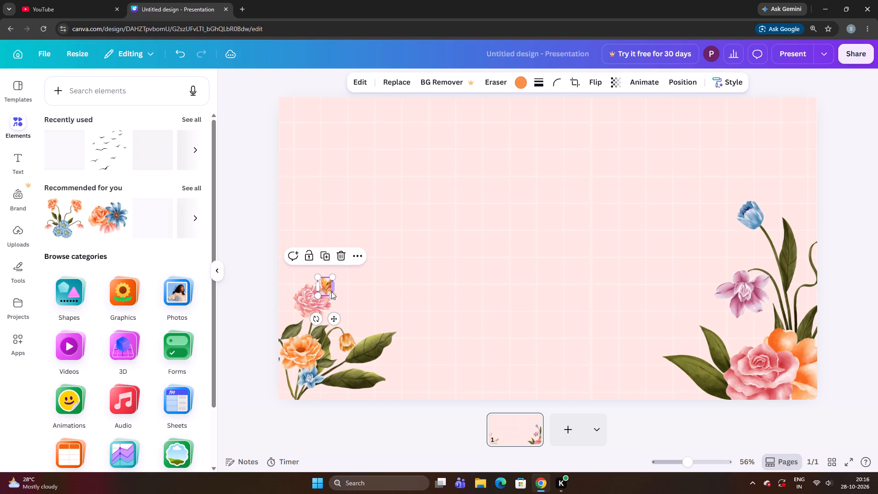
Enlarge the butterfly well beyond its earlier size and place it just to the upper right of the pink flower.
drag(333, 297, 384, 307)
drag(337, 304, 341, 283)
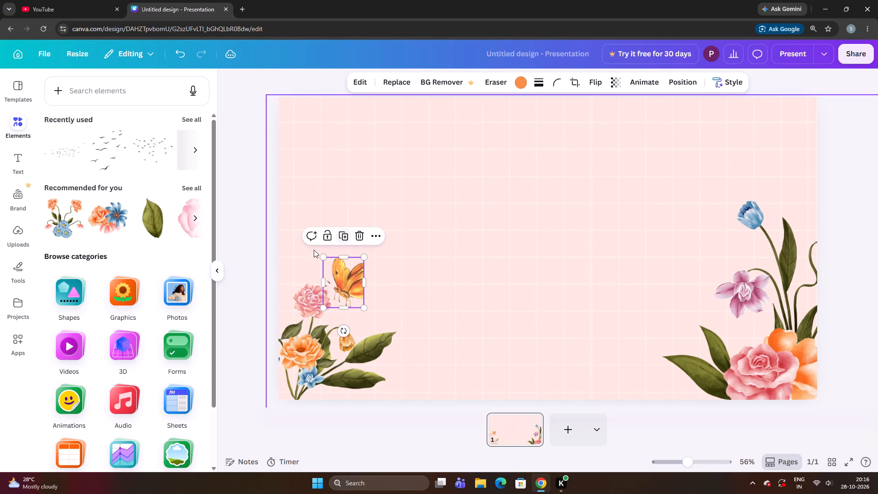
Show all the graphics recommended for this design.
click(194, 188)
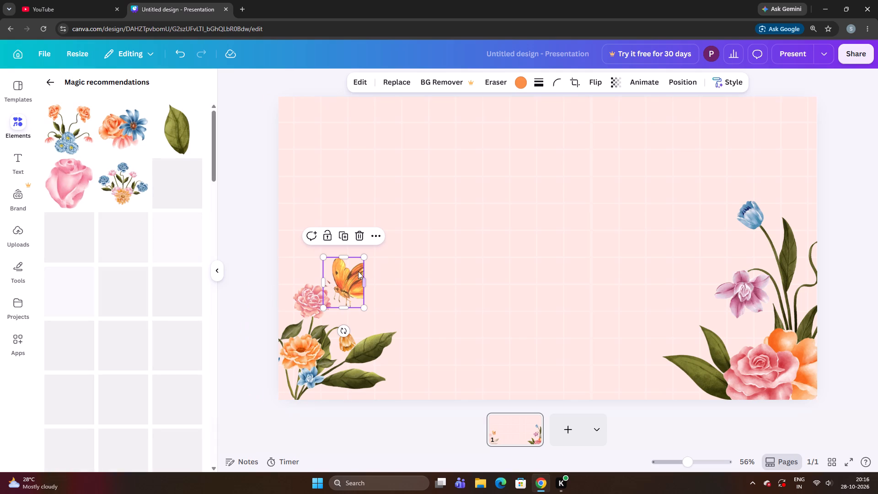
Widen the butterfly's cropped frame to roughly 170 wide by 180 high so that both wings show in full.
drag(353, 274, 357, 274)
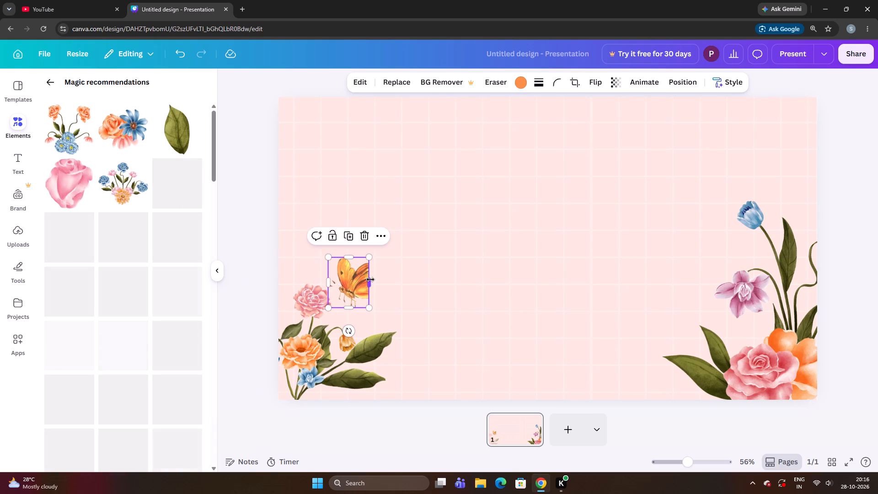
drag(370, 279, 588, 271)
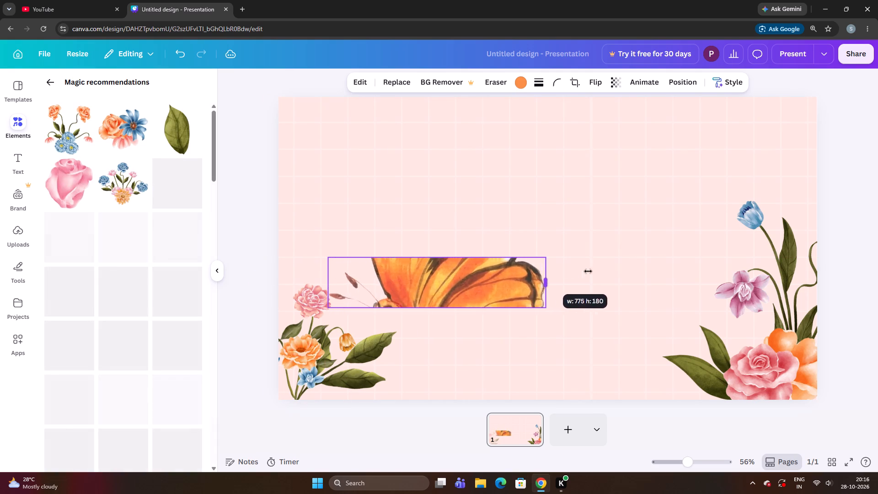
drag(588, 271, 346, 327)
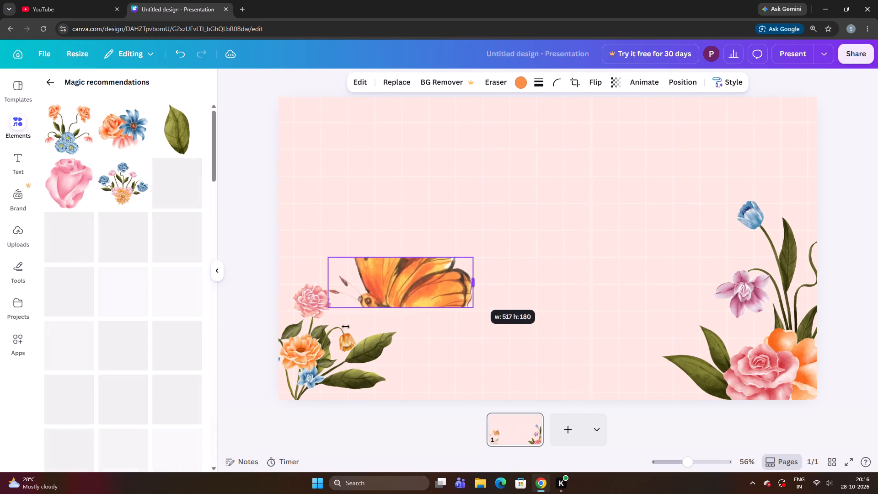
drag(346, 327, 575, 292)
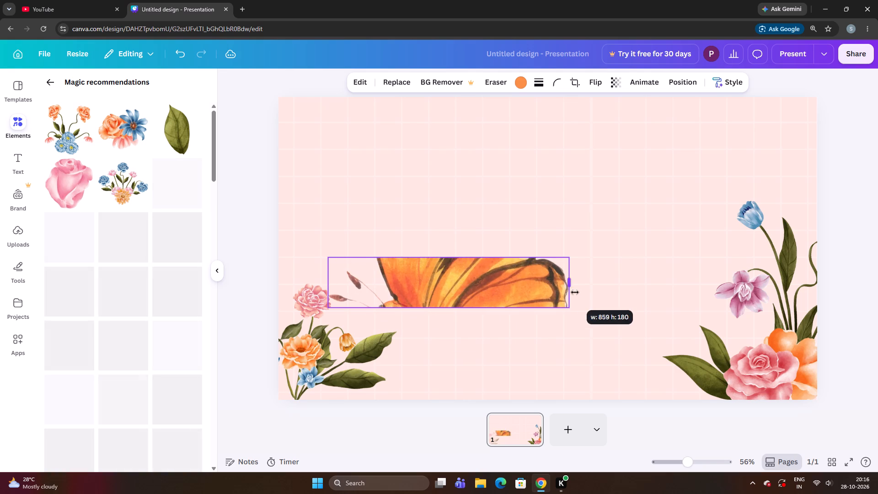
drag(575, 292, 379, 310)
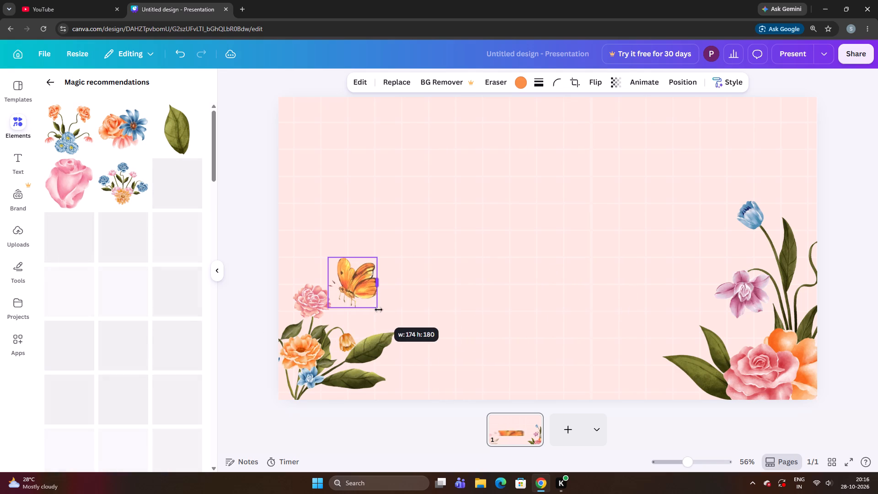
drag(379, 310, 385, 318)
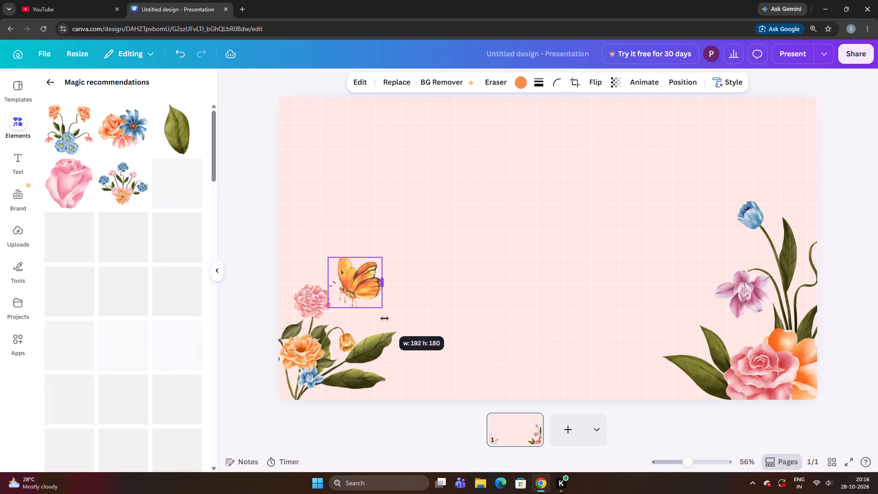
drag(385, 318, 202, 338)
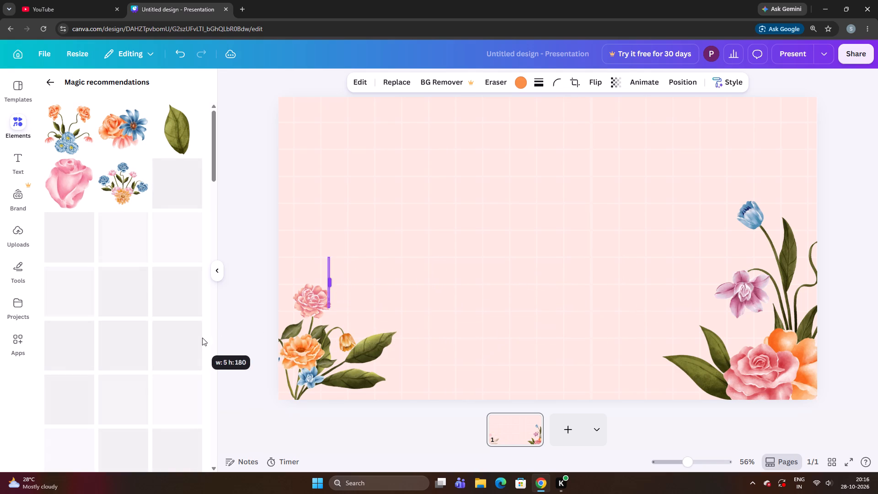
drag(202, 338, 377, 317)
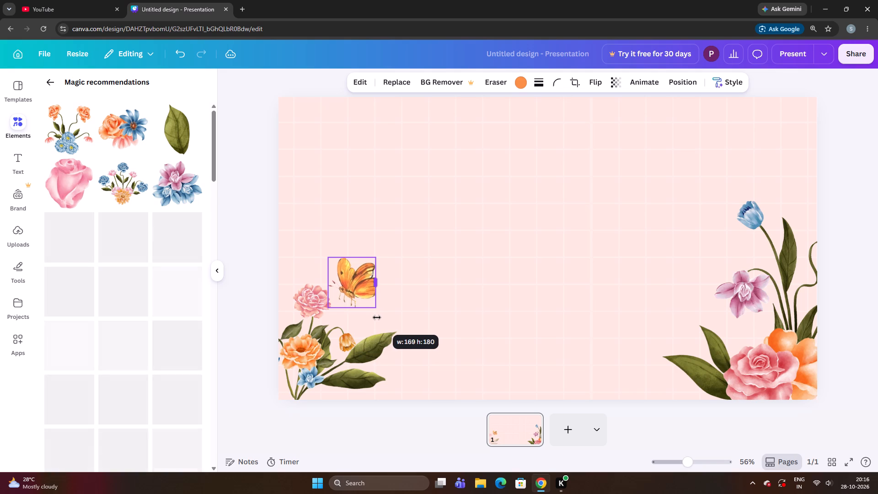
drag(377, 317, 378, 319)
Shrink the butterfly to a little over half its size and perch it on top of the pink flower in the lower-left bouquet.
drag(352, 290, 341, 290)
drag(341, 289, 332, 282)
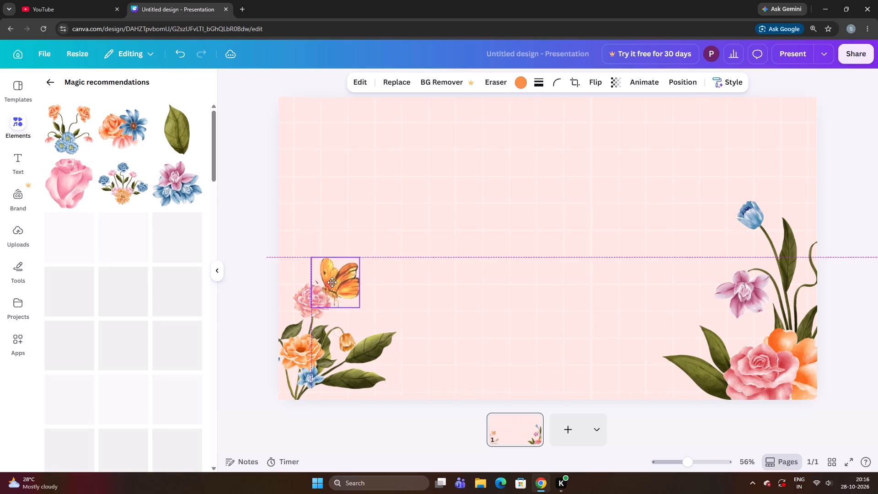
drag(332, 282, 330, 281)
drag(330, 282, 325, 283)
drag(348, 297, 332, 289)
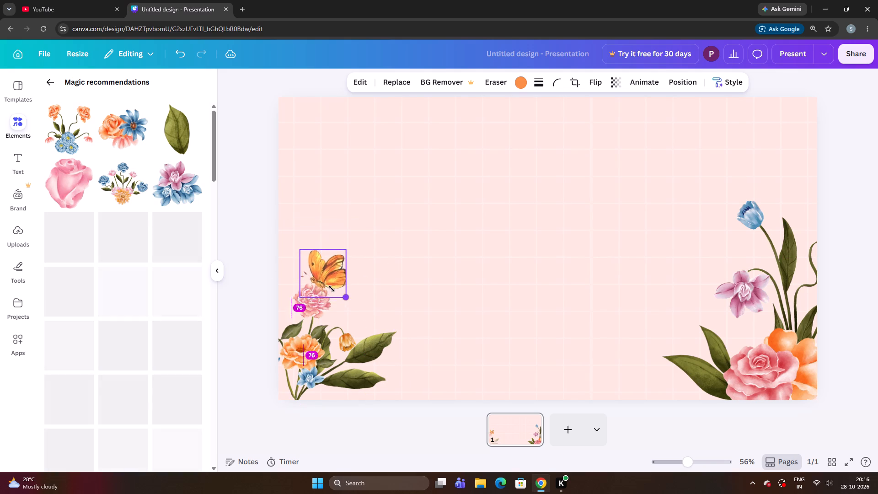
drag(332, 289, 323, 281)
drag(316, 270, 323, 285)
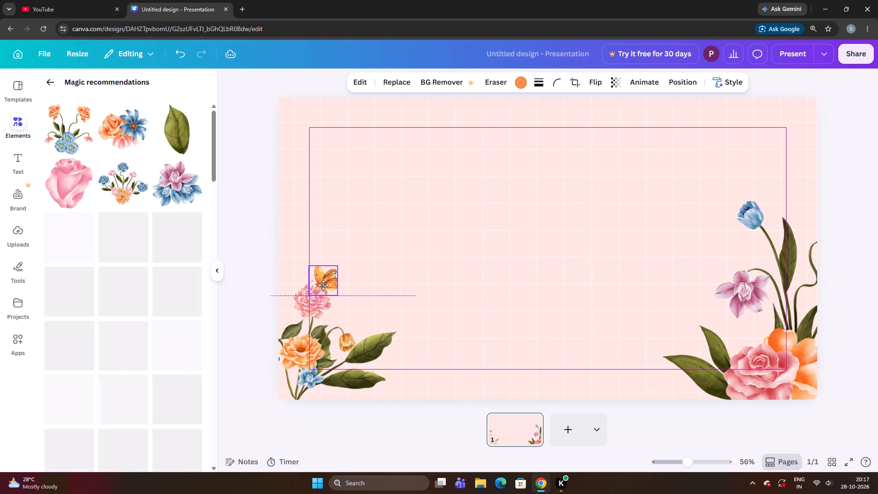
drag(323, 285, 324, 287)
drag(324, 285, 321, 292)
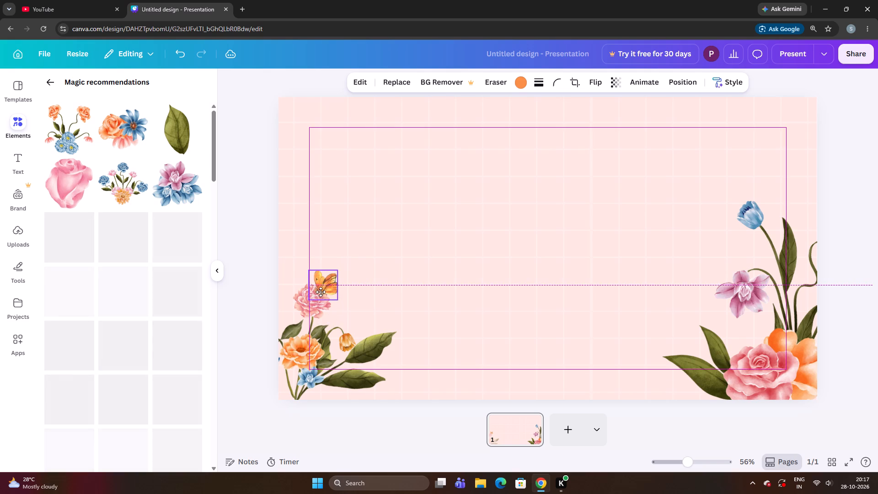
drag(321, 292, 317, 295)
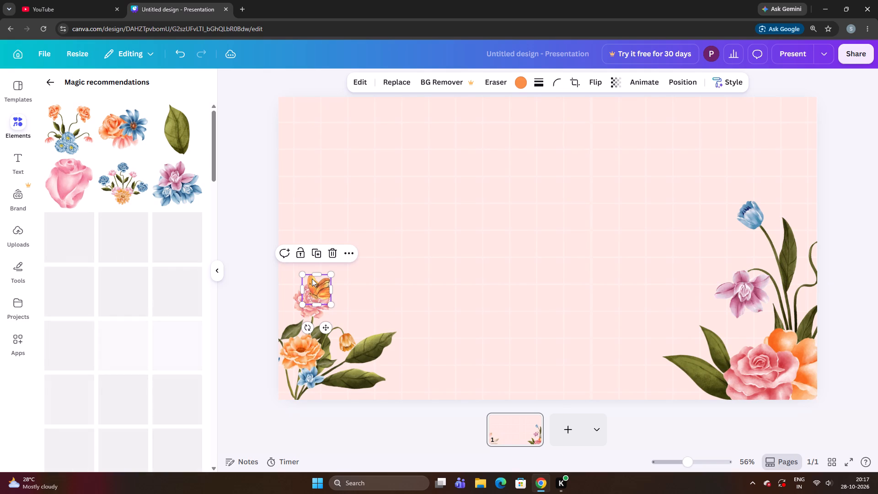
key(Right)
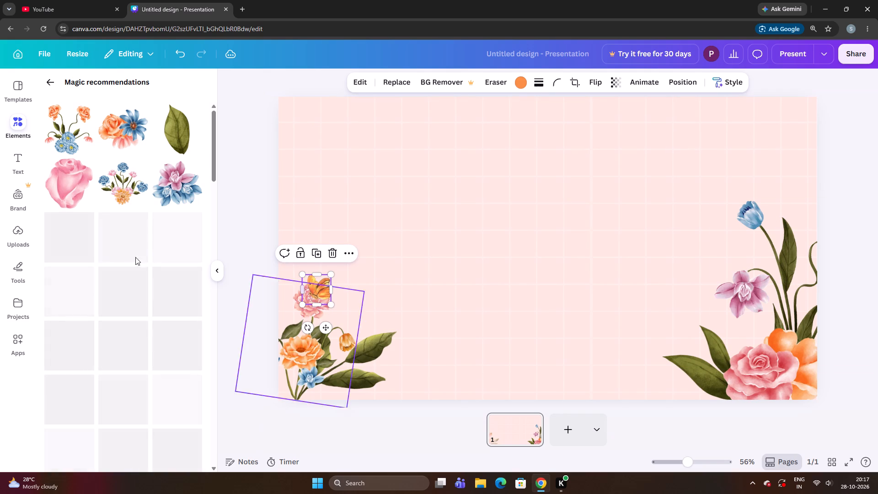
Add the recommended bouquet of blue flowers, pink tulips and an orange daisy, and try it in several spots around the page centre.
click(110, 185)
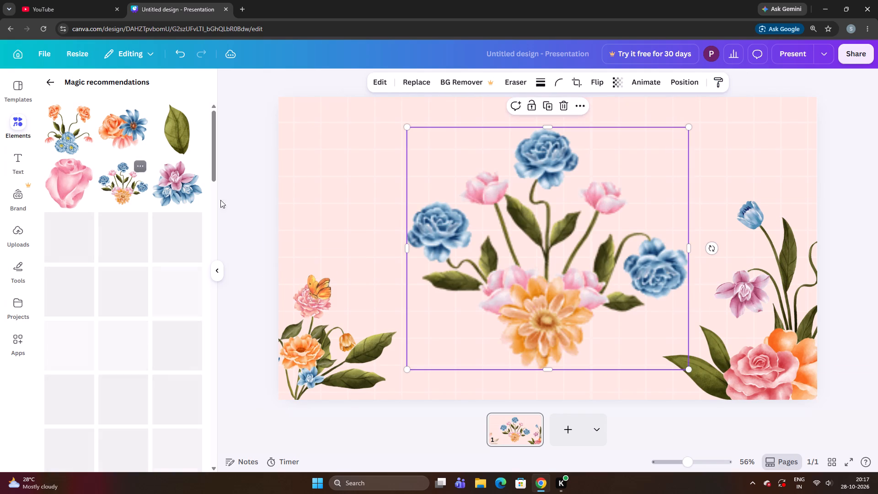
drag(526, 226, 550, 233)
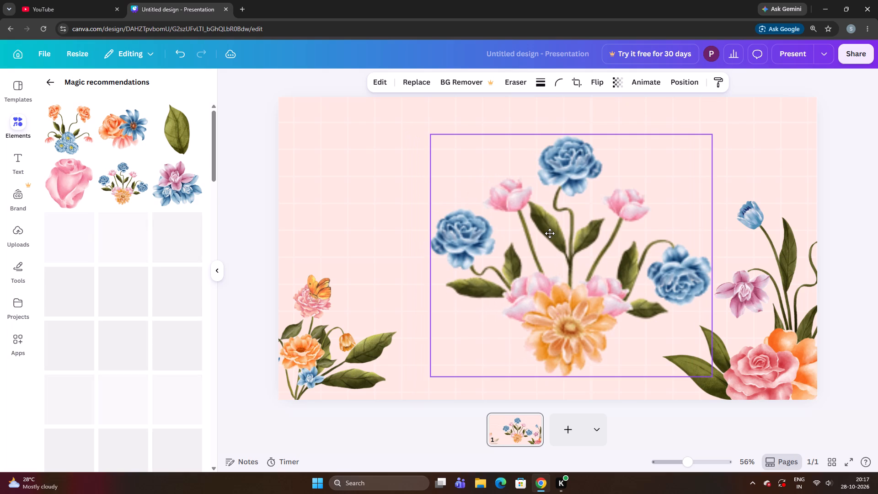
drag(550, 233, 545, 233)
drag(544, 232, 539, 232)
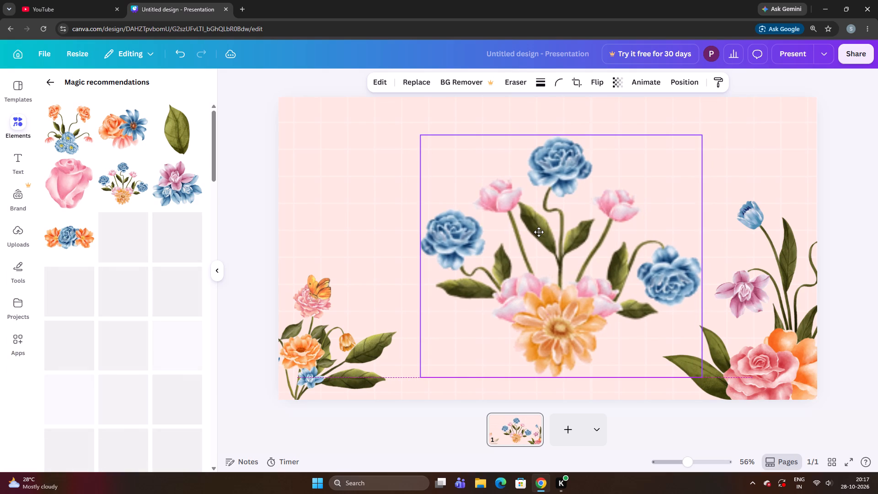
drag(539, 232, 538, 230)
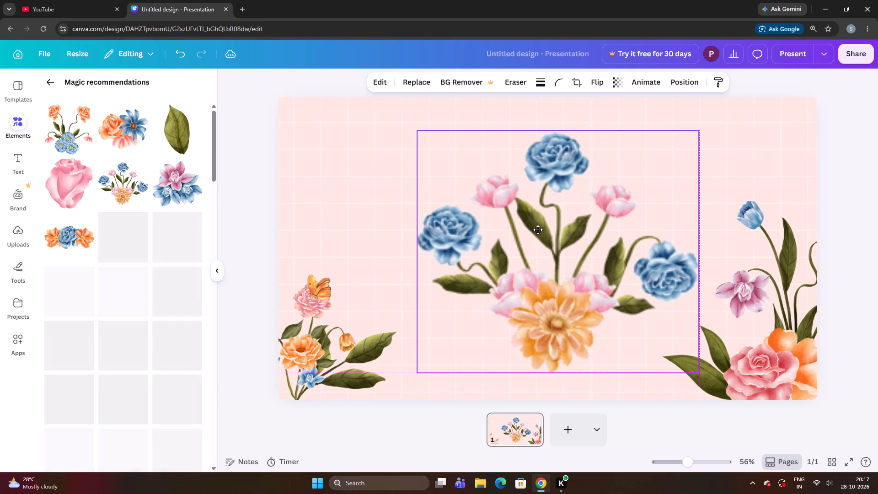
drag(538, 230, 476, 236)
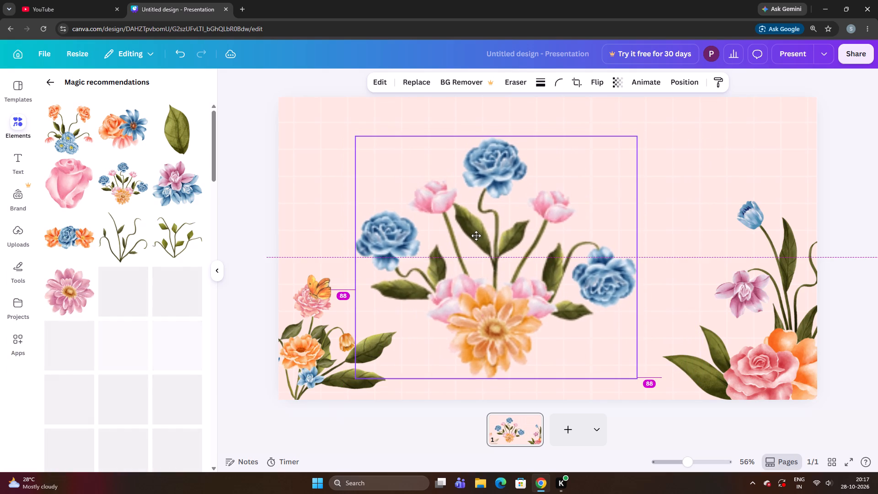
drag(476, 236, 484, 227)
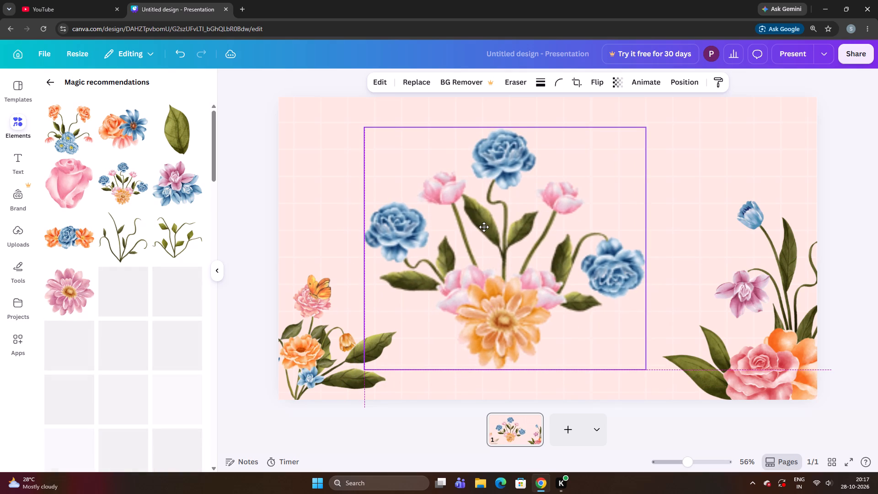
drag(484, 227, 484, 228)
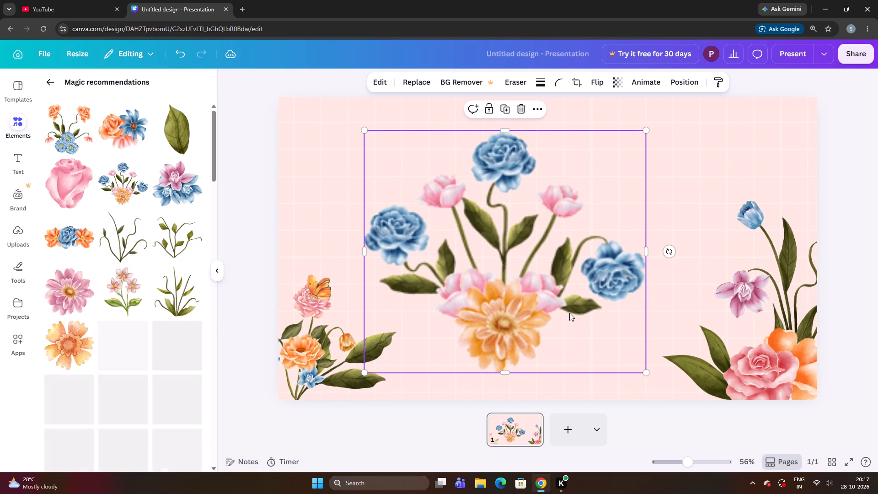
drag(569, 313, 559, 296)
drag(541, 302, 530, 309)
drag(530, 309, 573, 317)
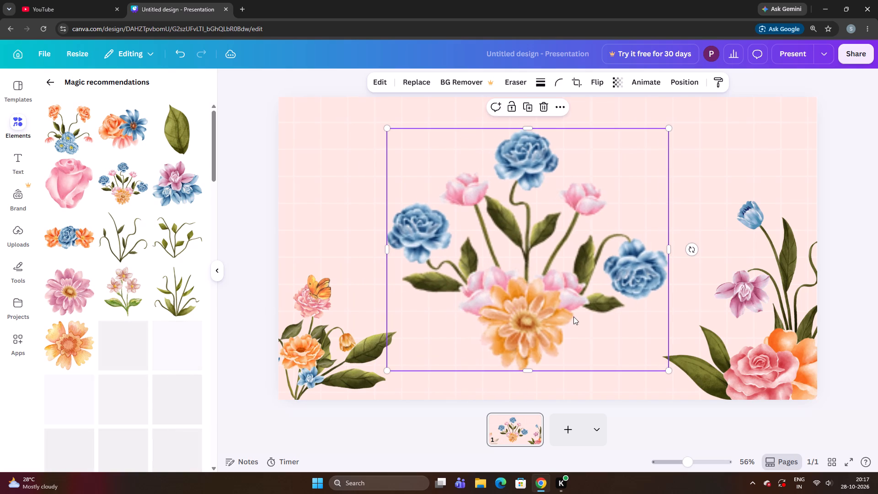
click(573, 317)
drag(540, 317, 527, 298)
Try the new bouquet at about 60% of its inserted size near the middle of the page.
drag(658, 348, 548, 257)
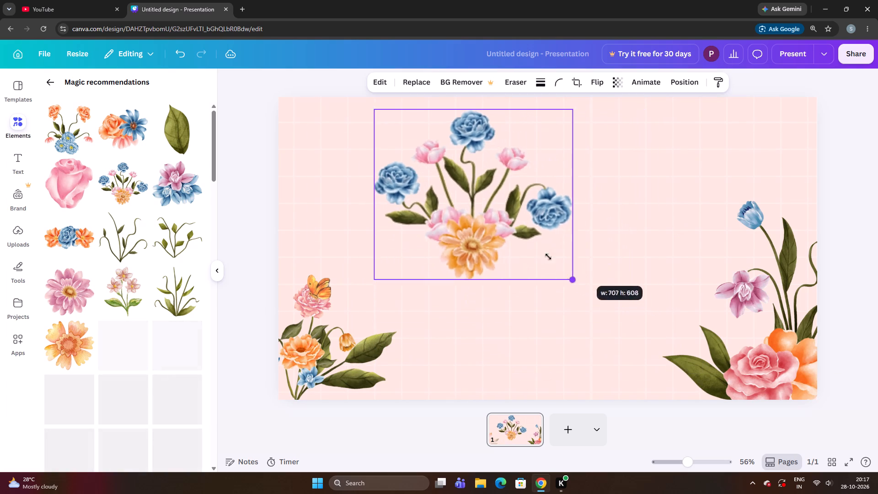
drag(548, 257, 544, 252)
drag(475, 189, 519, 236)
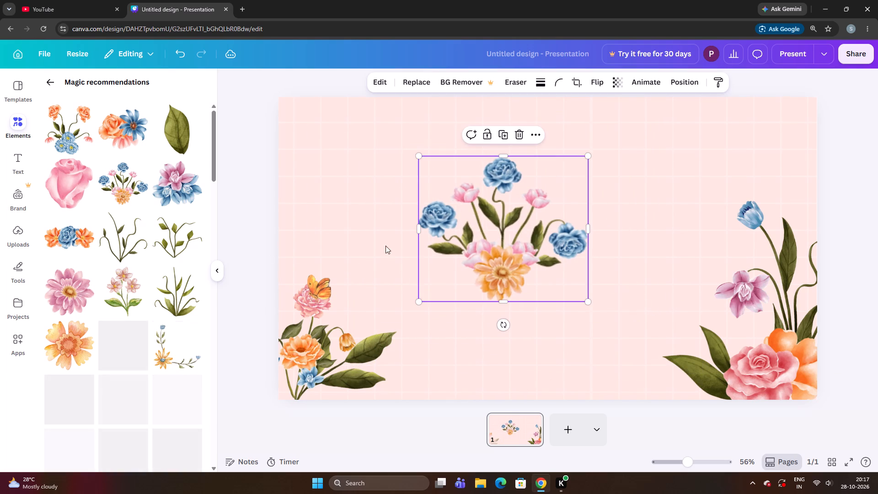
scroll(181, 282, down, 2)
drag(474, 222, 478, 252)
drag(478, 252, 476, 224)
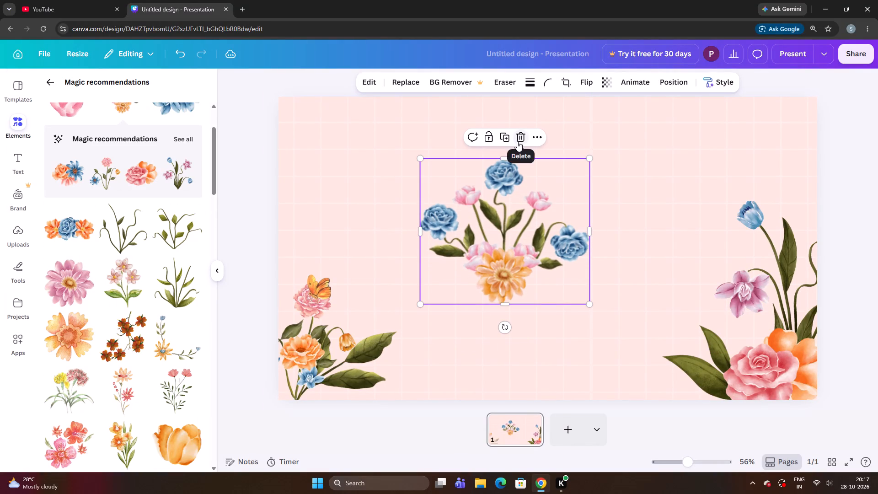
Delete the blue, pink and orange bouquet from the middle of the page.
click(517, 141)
Add the blue, pink and orange daisy bouquet afresh from the recommended graphics and set it slightly left of the page centre.
scroll(183, 235, up, 5)
click(113, 184)
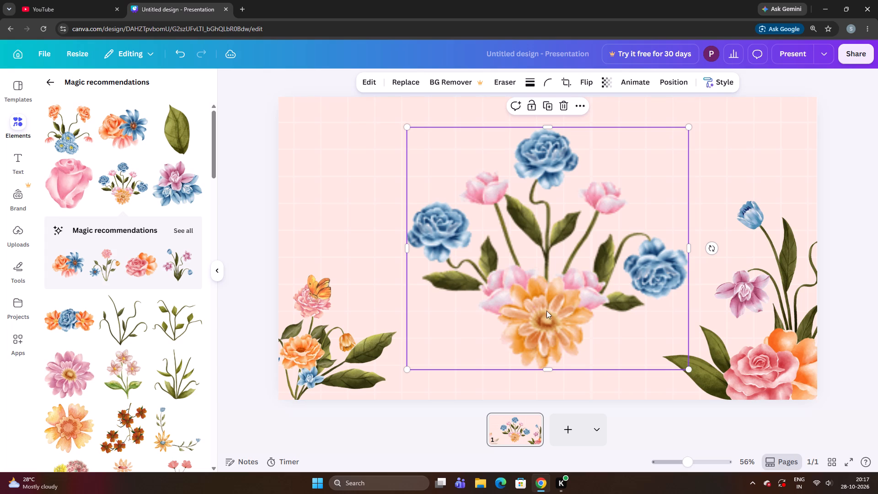
drag(576, 340, 557, 331)
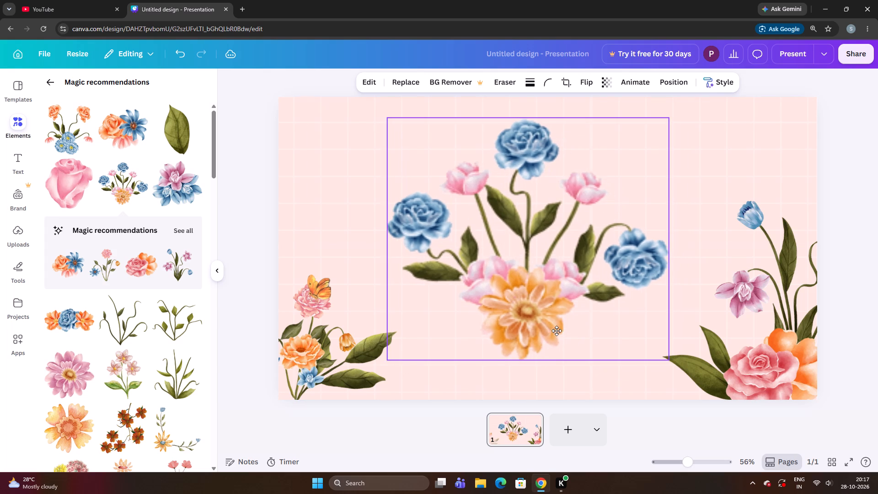
drag(557, 331, 557, 325)
drag(557, 325, 554, 337)
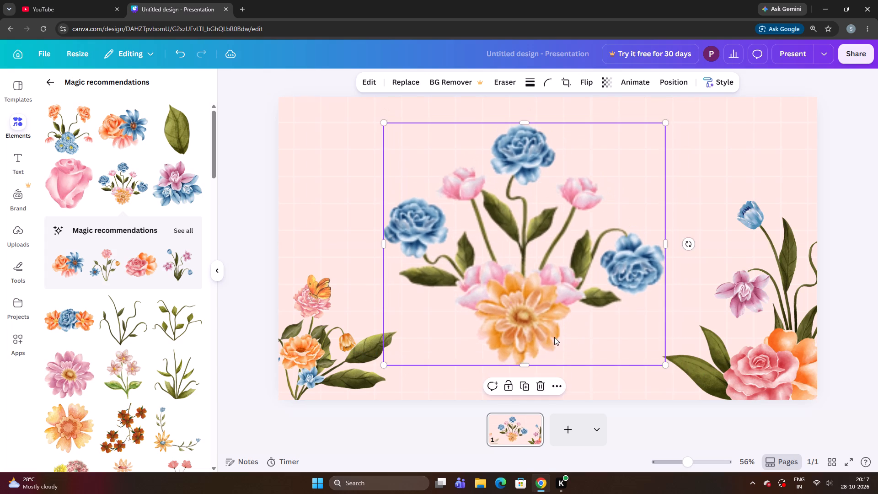
drag(554, 337, 555, 345)
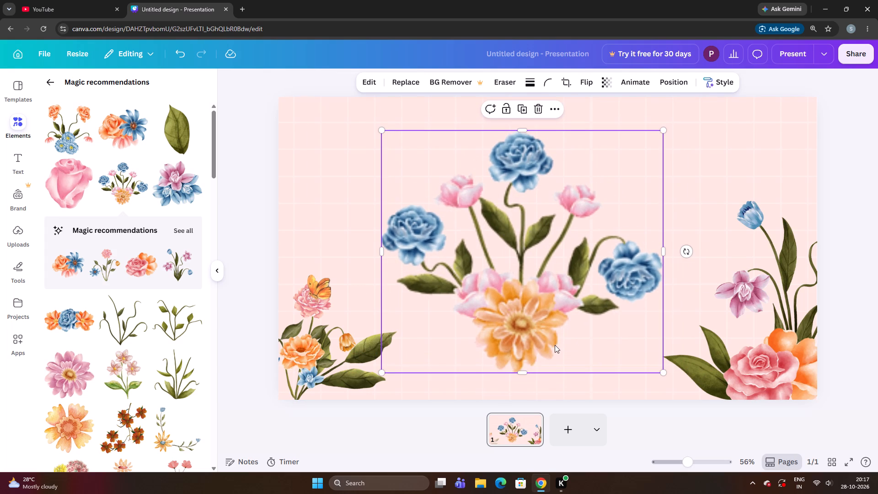
click(556, 339)
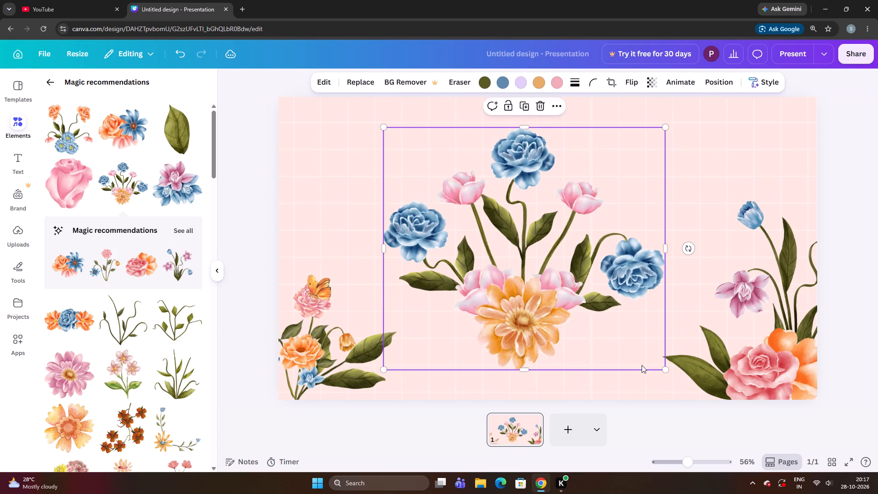
drag(664, 367, 528, 245)
drag(507, 218, 589, 381)
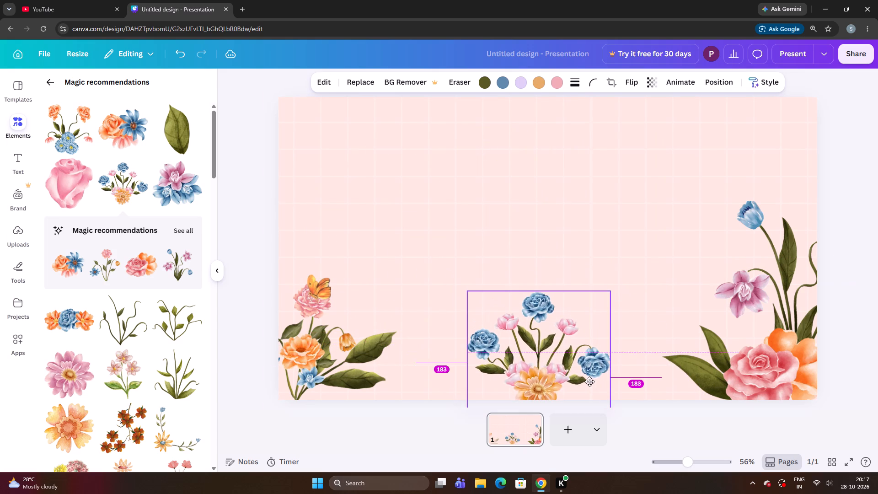
drag(589, 381, 447, 215)
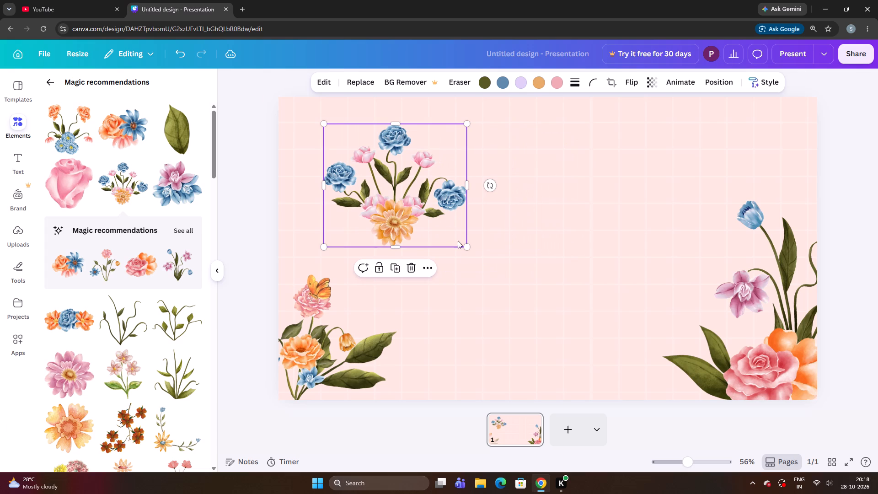
drag(451, 221, 616, 388)
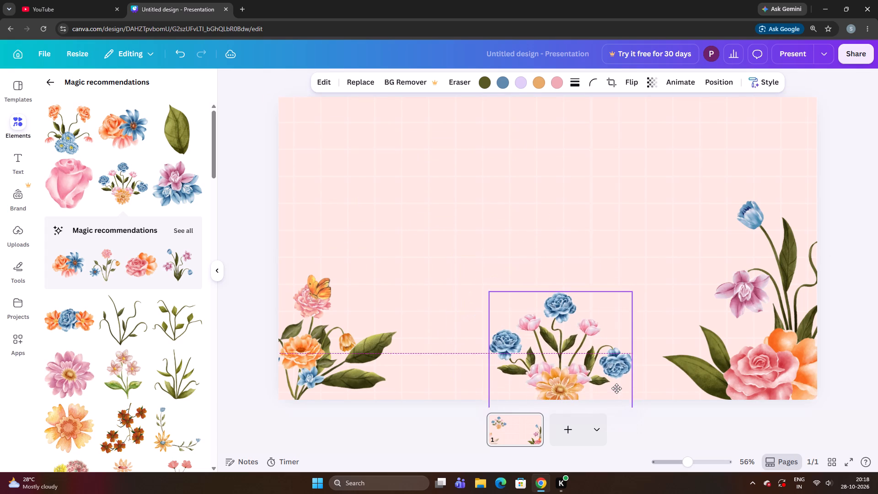
drag(616, 388, 618, 384)
drag(618, 383, 607, 384)
drag(607, 384, 595, 380)
click(595, 380)
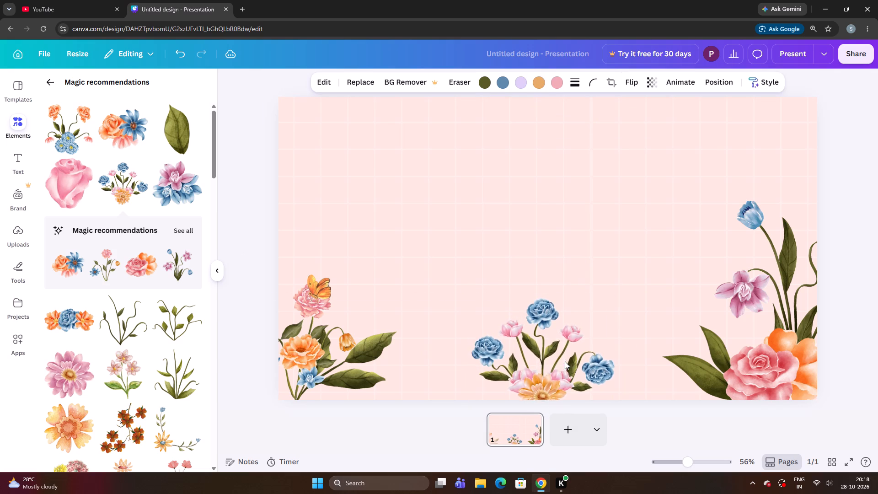
Shift the bouquet slightly left and lower it further until only the upper part of the orange daisy shows.
key(Left)
key(Left)
key(Left)
key(Left)
key(Left)
key(Left)
key(Down)
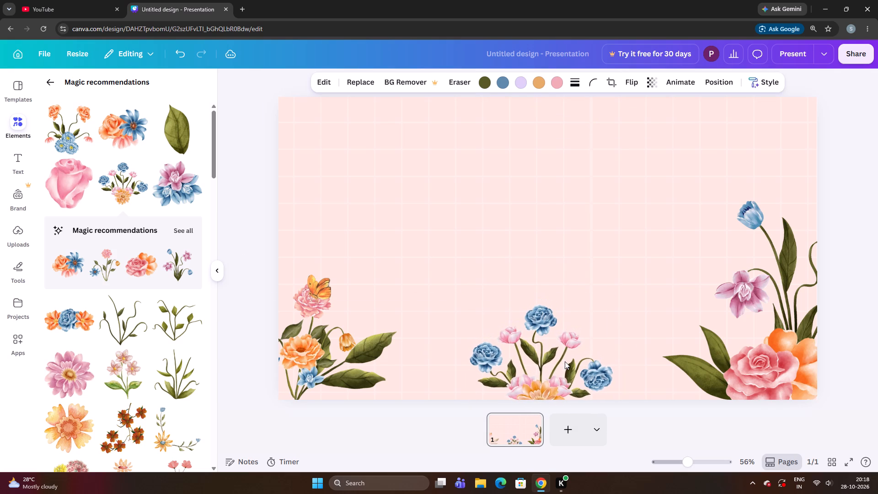
key(Down)
key(Down)
key(Down)
key(Down)
key(Down)
key(Down)
key(Down)
key(Down)
key(Down)
key(Down)
key(Down)
key(Down)
key(Down)
key(Down)
key(Down)
key(Down)
key(Down)
key(Down)
key(Down)
key(Down)
key(Down)
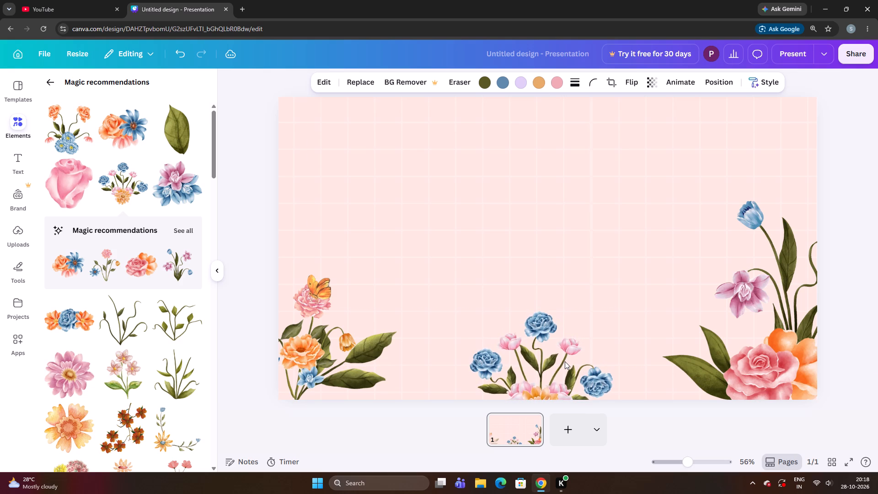
key(Left)
key(Left)
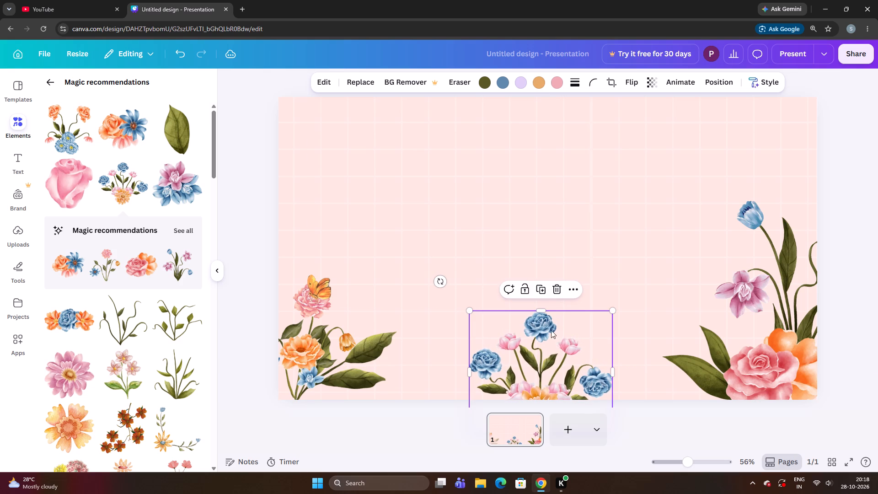
click(434, 284)
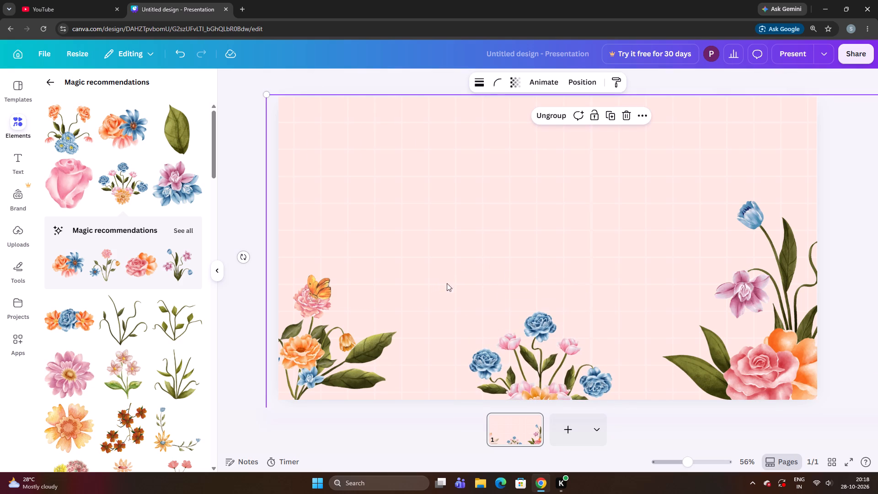
Tilt the bottom-centre bouquet a couple of degrees counter-clockwise and shift it slightly right.
click(504, 392)
click(497, 351)
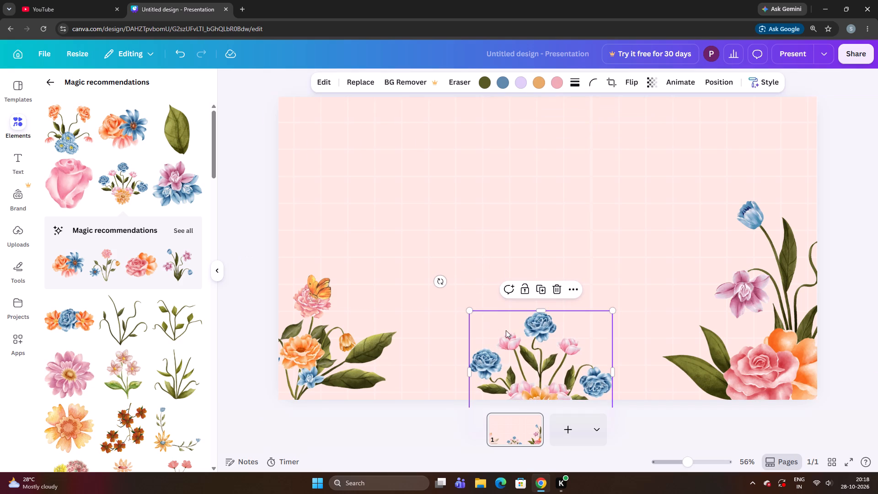
drag(441, 284, 435, 285)
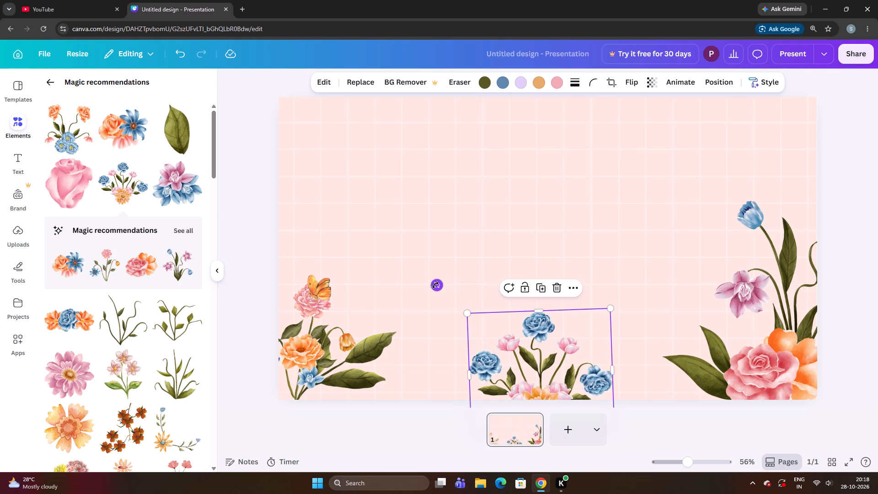
click(541, 337)
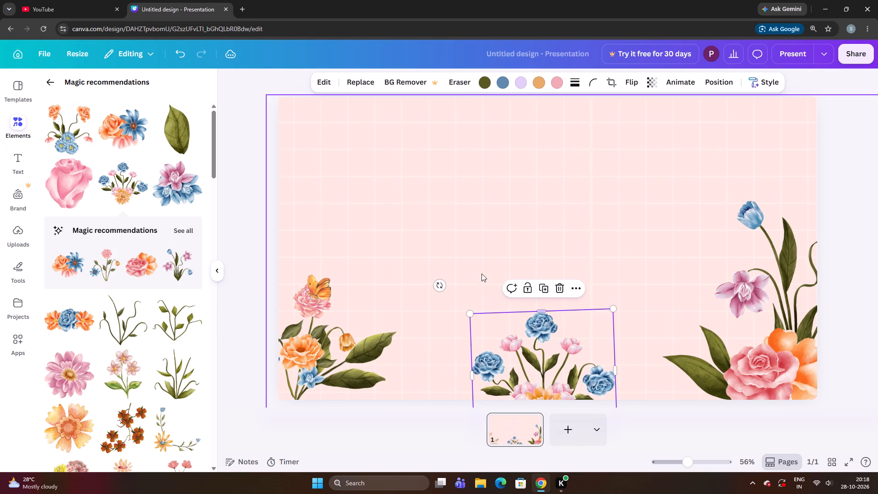
click(482, 271)
Browse the recommended floral graphics and the full set of graphics related to the daisy bouquet.
scroll(118, 210, up, 3)
scroll(118, 210, down, 3)
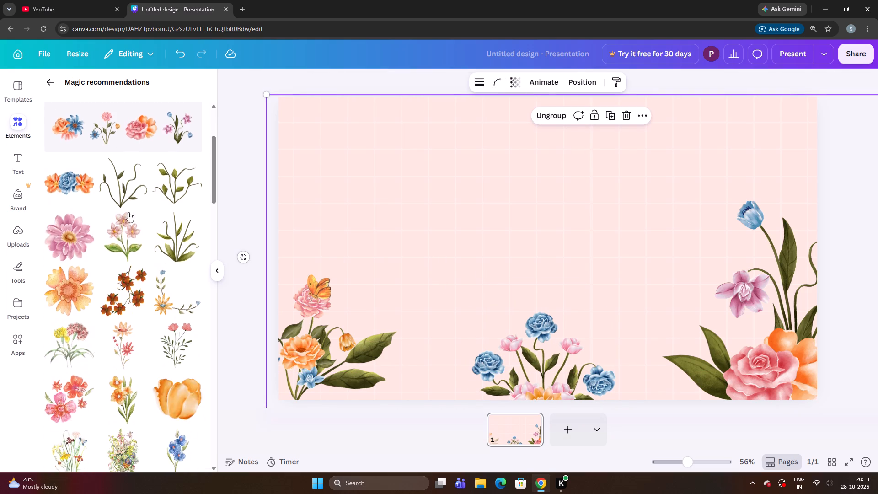
scroll(132, 214, down, 3)
scroll(152, 264, down, 5)
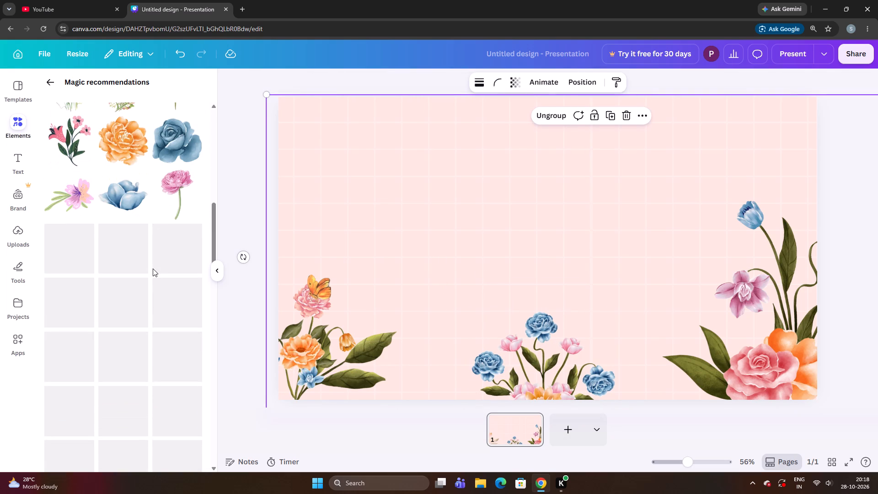
scroll(116, 247, up, 17)
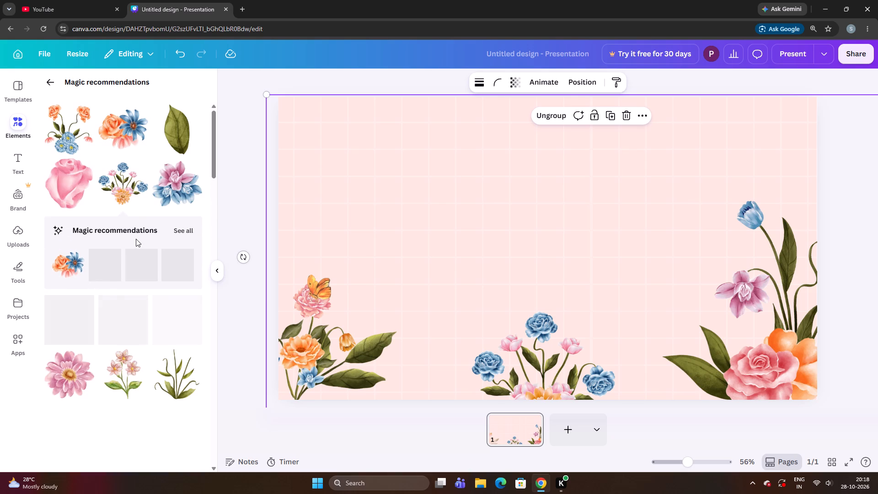
click(185, 229)
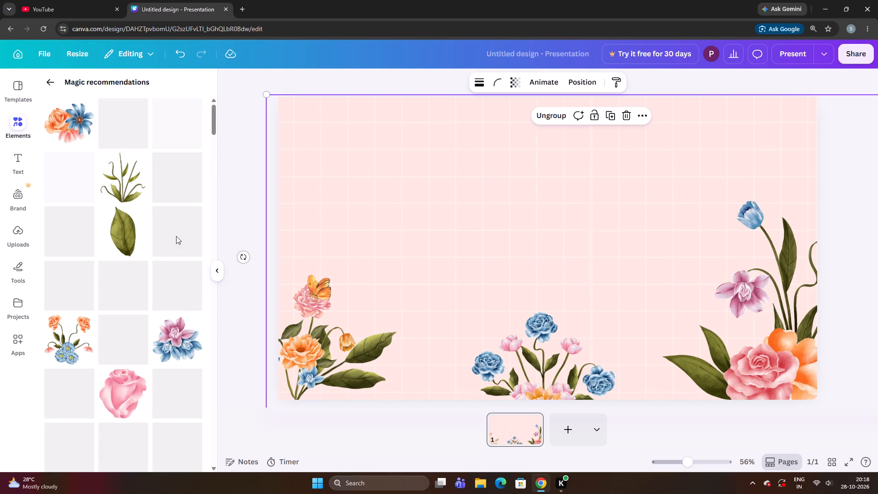
scroll(165, 243, up, 4)
scroll(165, 243, down, 3)
scroll(124, 327, down, 3)
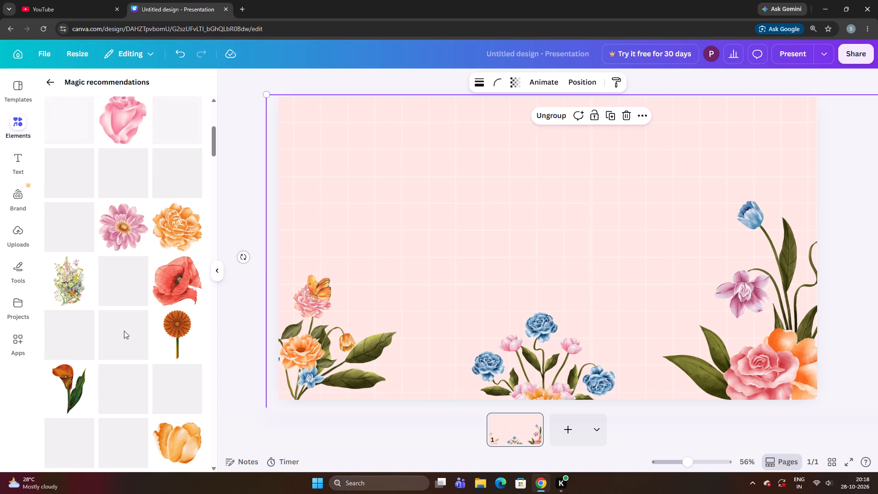
scroll(124, 331, down, 6)
scroll(124, 333, up, 11)
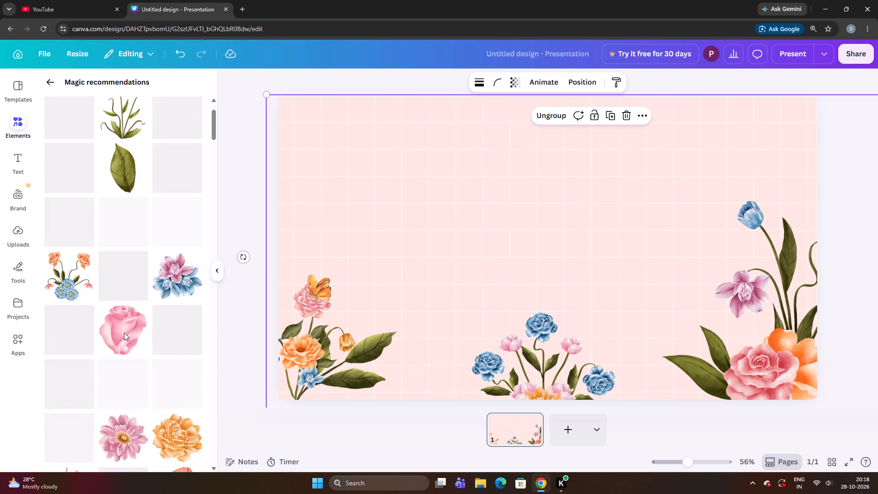
scroll(124, 333, up, 8)
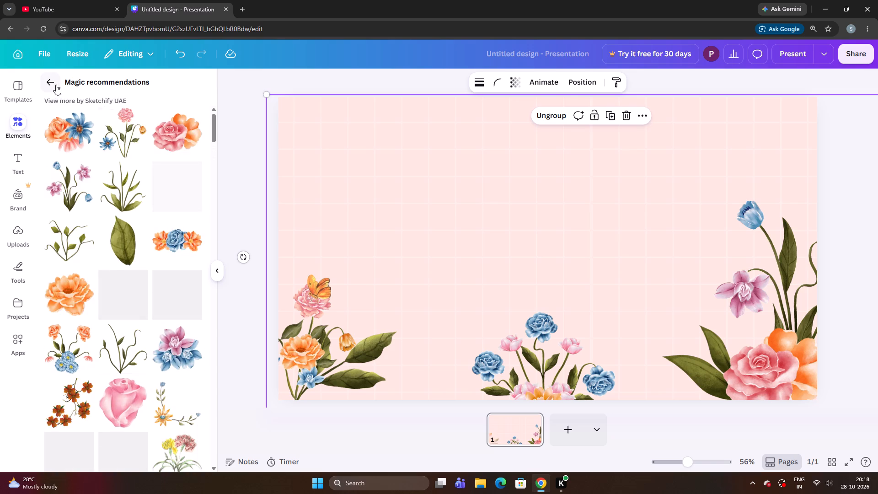
Look through the general recommended graphics again and check the recently used elements.
click(56, 85)
scroll(96, 317, down, 3)
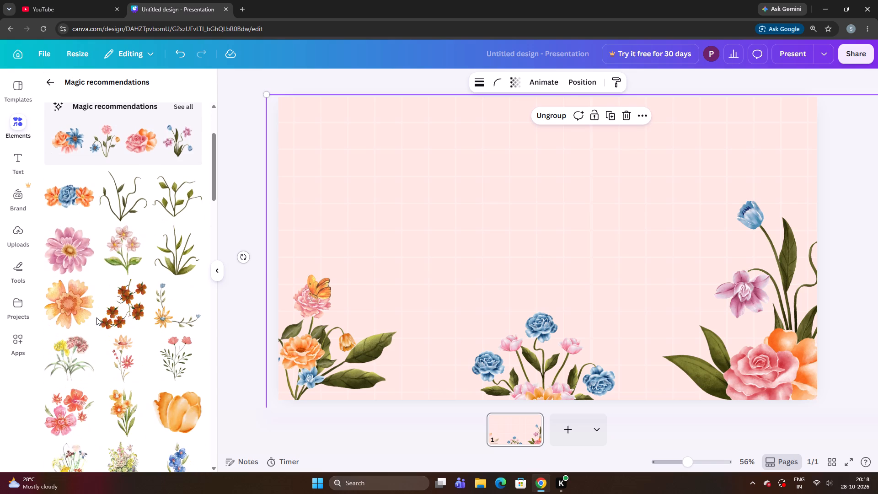
scroll(96, 317, down, 2)
scroll(119, 381, down, 2)
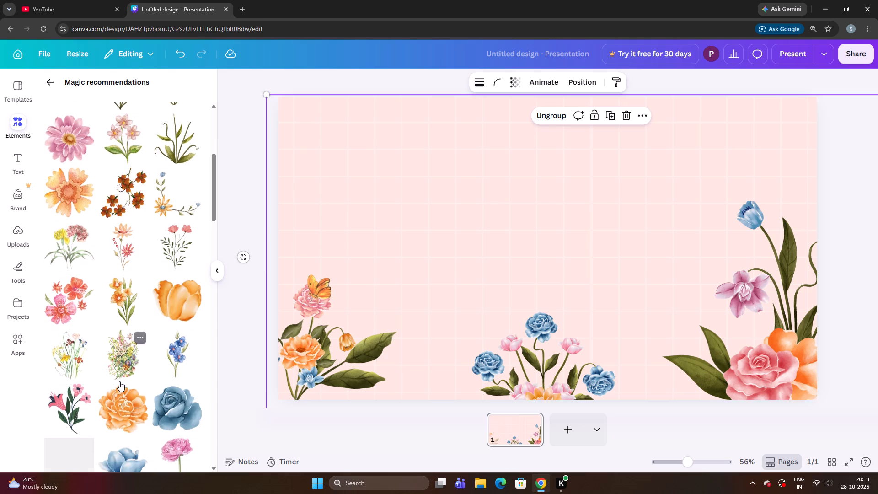
scroll(119, 381, down, 7)
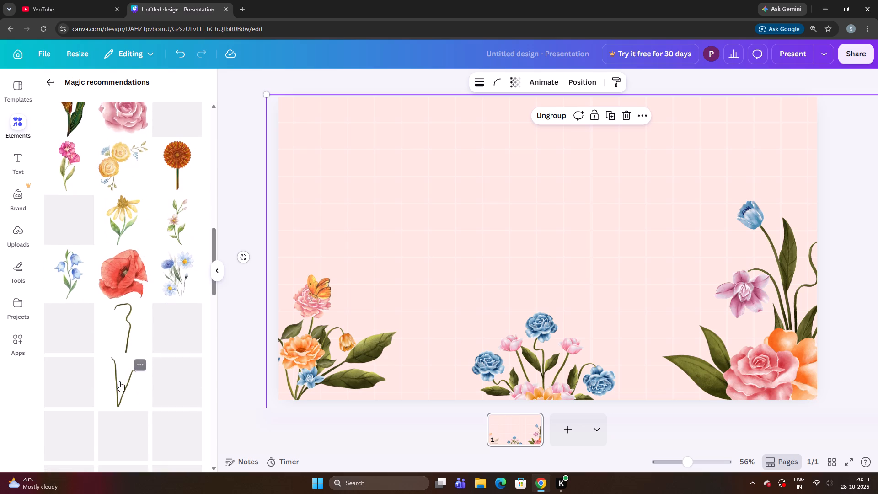
scroll(119, 381, up, 6)
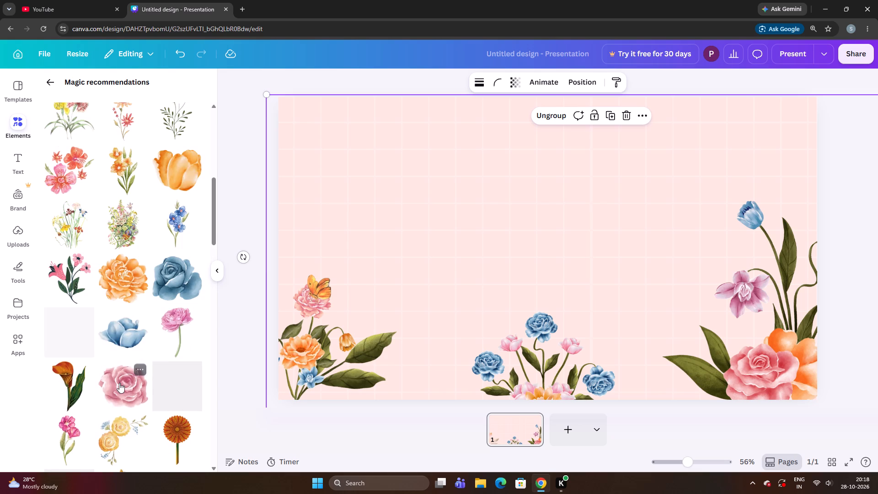
scroll(119, 383, up, 3)
scroll(96, 228, up, 2)
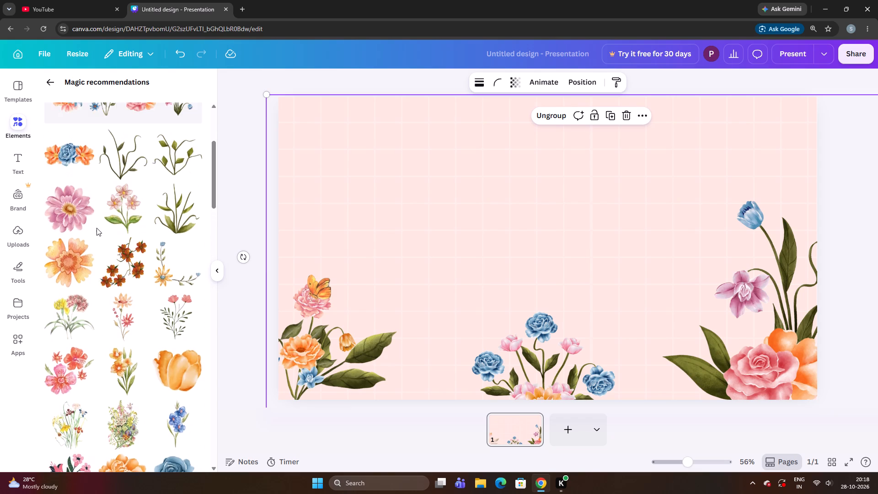
scroll(96, 228, up, 5)
scroll(105, 176, up, 2)
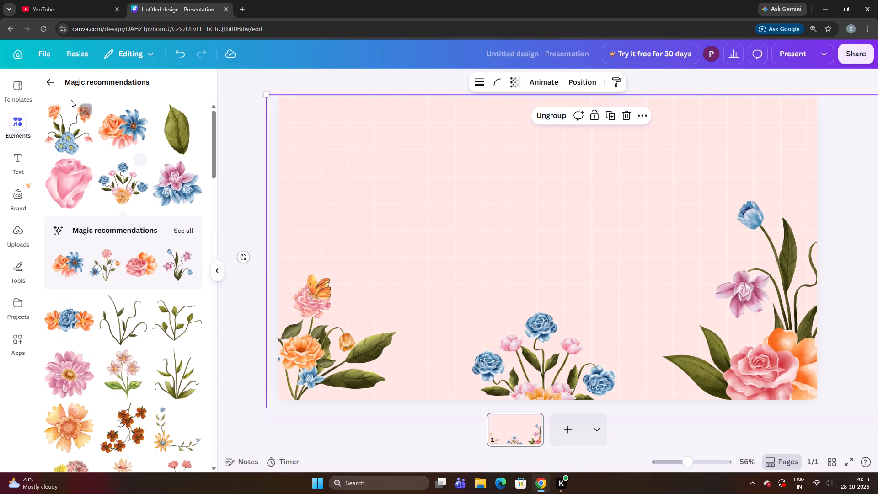
click(57, 84)
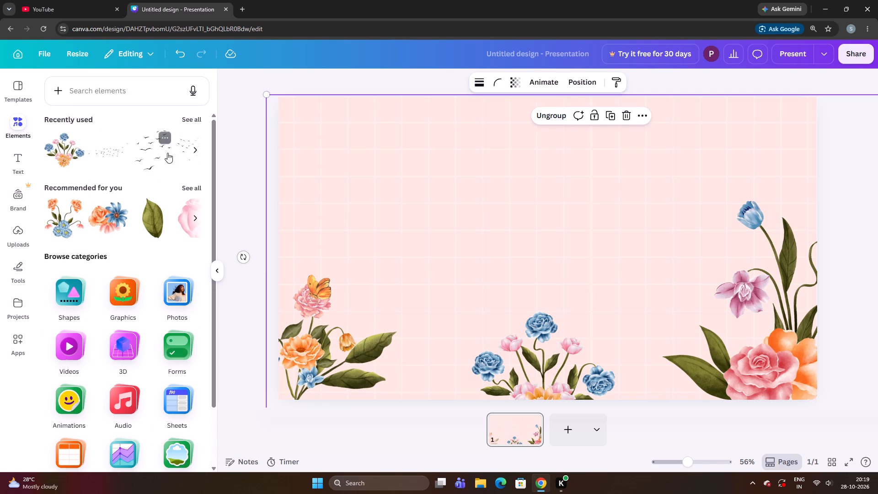
click(187, 119)
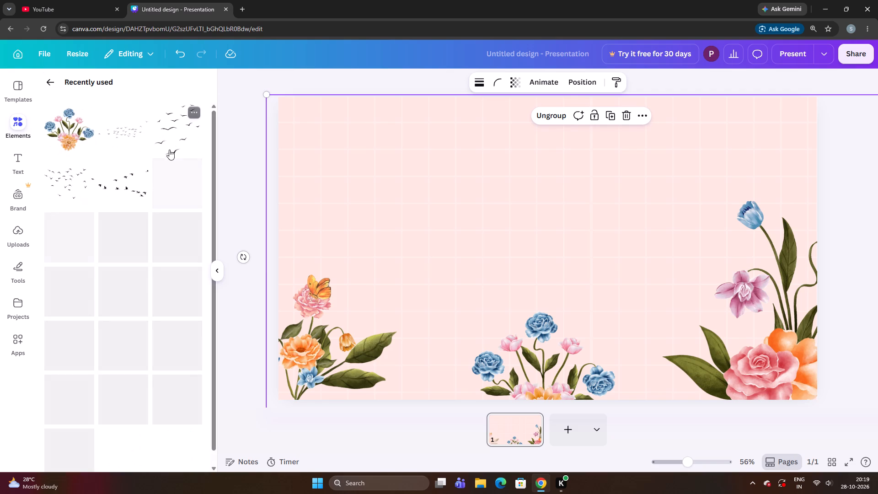
click(49, 84)
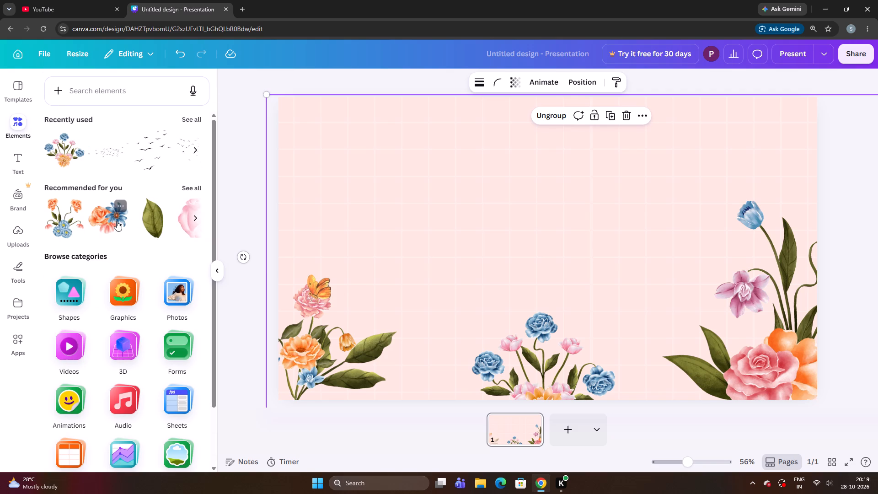
Add the green eucalyptus, fern and ivy corner garland from the full list of recommended graphics.
click(195, 187)
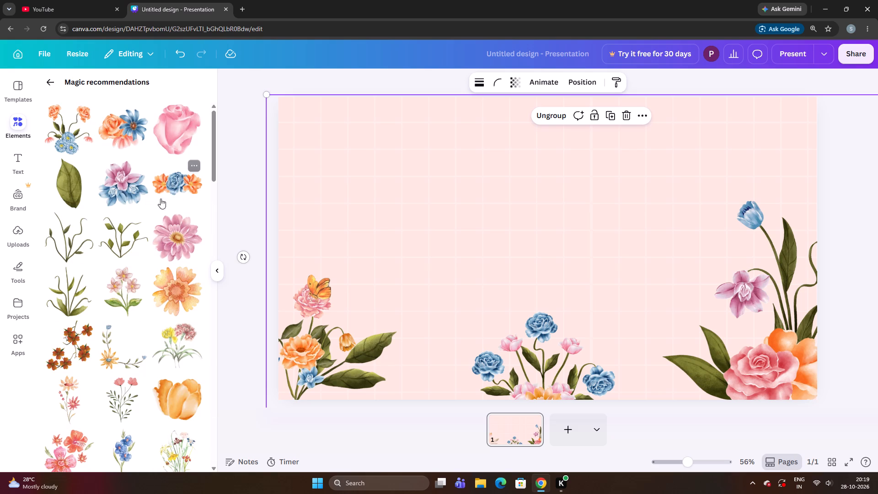
scroll(166, 152, down, 3)
scroll(91, 266, down, 3)
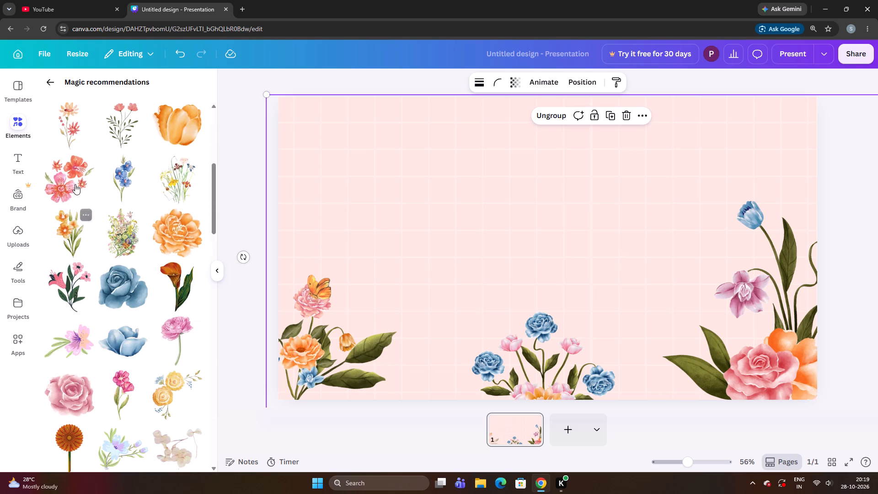
scroll(77, 226, down, 5)
scroll(89, 275, down, 2)
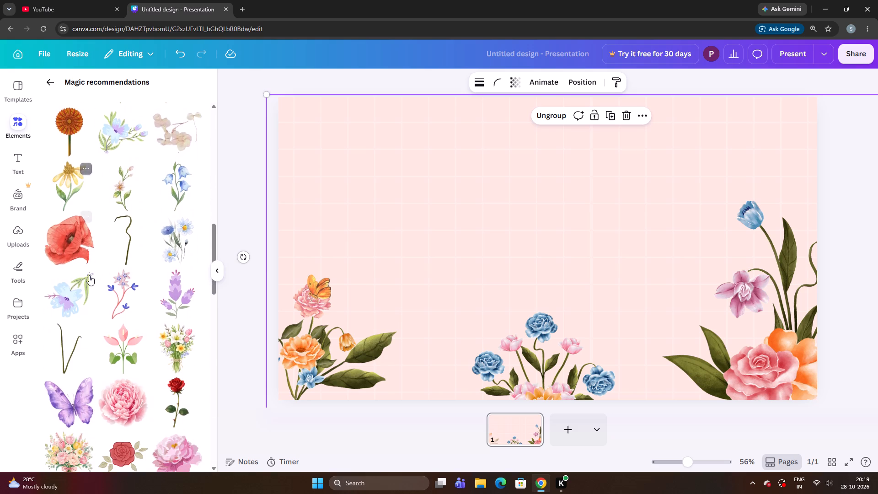
scroll(89, 275, down, 6)
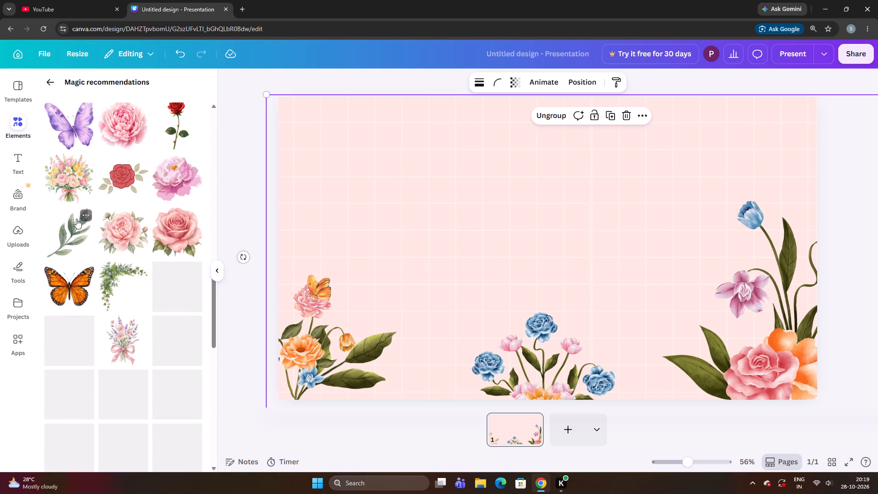
click(109, 281)
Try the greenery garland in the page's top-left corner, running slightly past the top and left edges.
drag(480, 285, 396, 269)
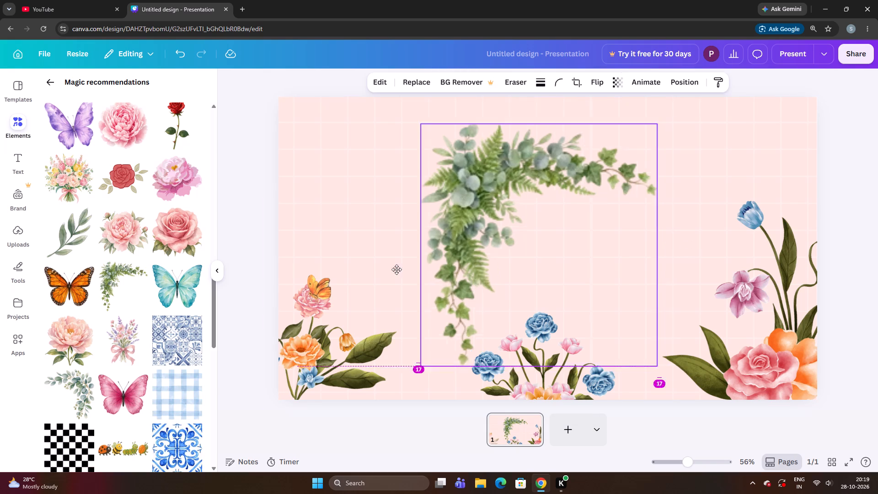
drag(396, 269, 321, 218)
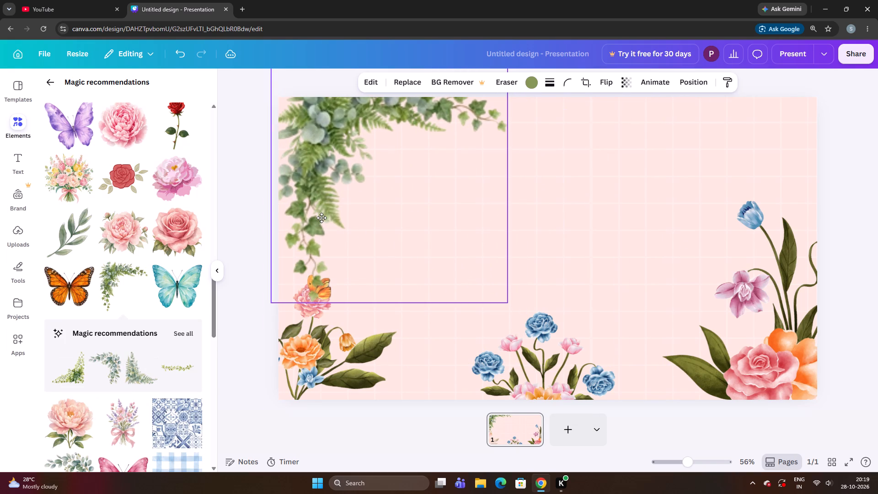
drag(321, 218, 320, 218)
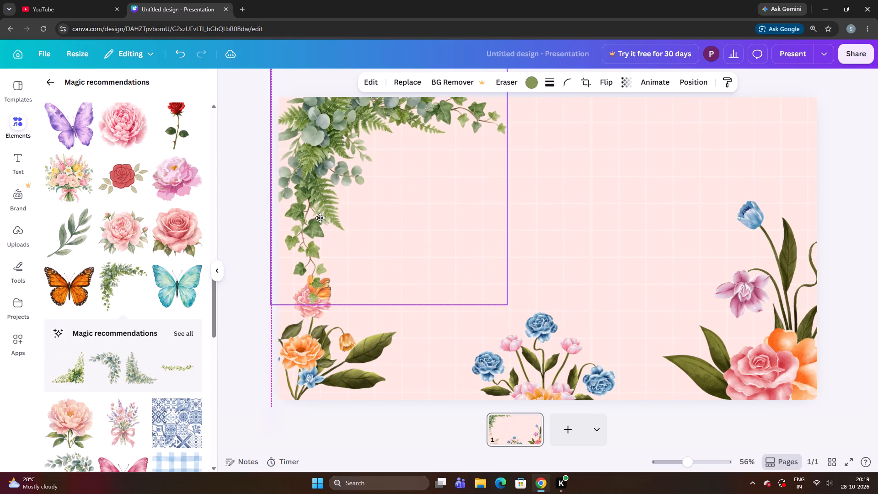
Shrink the greenery garland to about a quarter of the page width and tuck it into the page's top-left corner, overlapping both edges.
drag(320, 218, 336, 256)
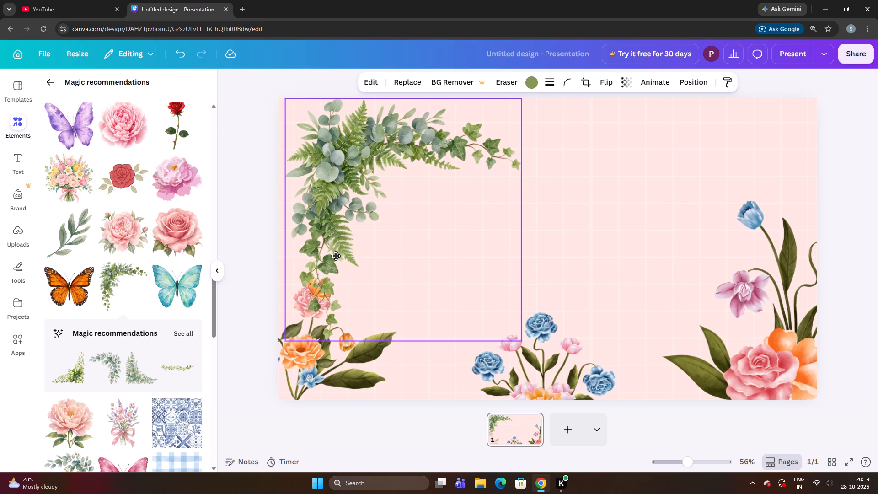
drag(336, 256, 340, 261)
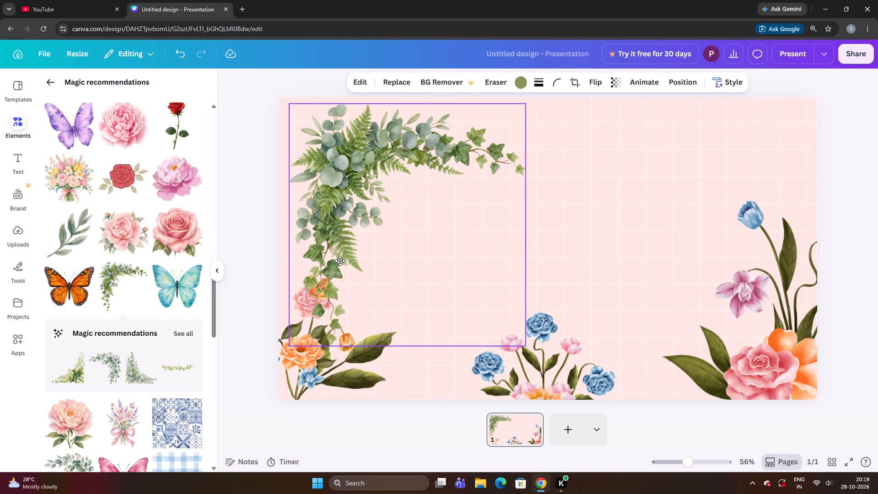
drag(340, 261, 353, 250)
drag(353, 245, 406, 249)
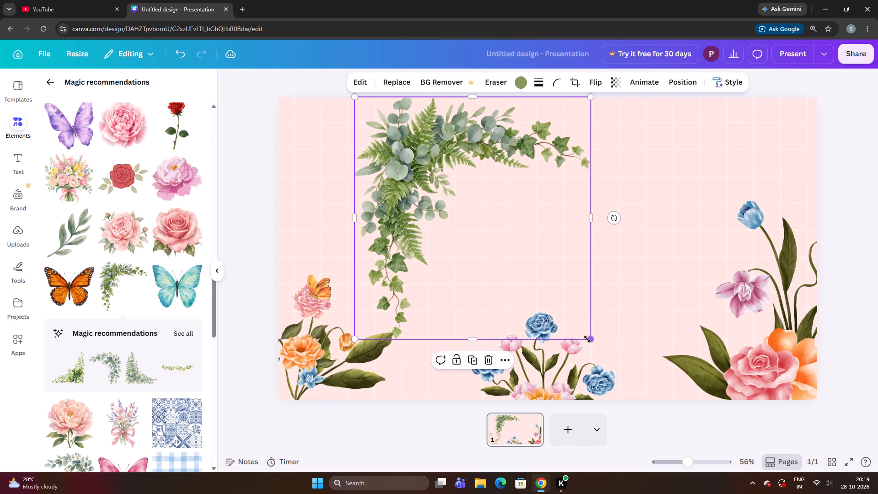
drag(587, 339, 500, 289)
drag(477, 216, 382, 214)
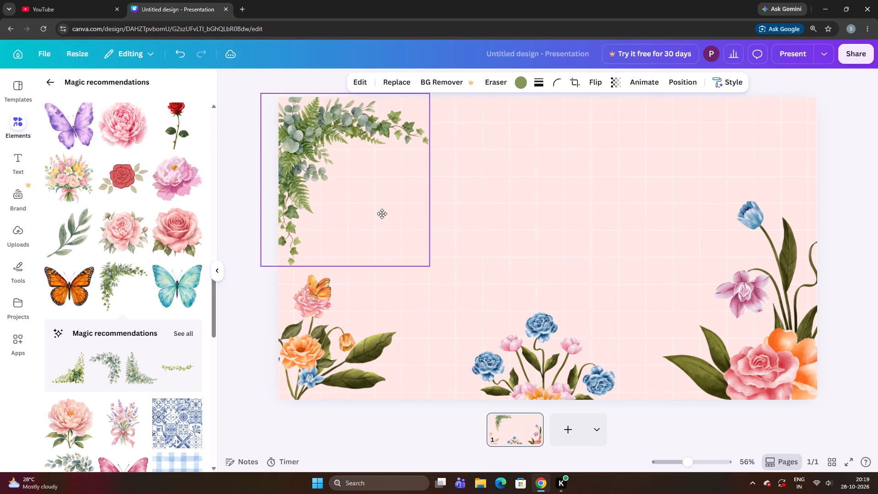
drag(382, 214, 381, 214)
drag(392, 220, 409, 226)
drag(444, 274, 411, 225)
drag(397, 217, 386, 208)
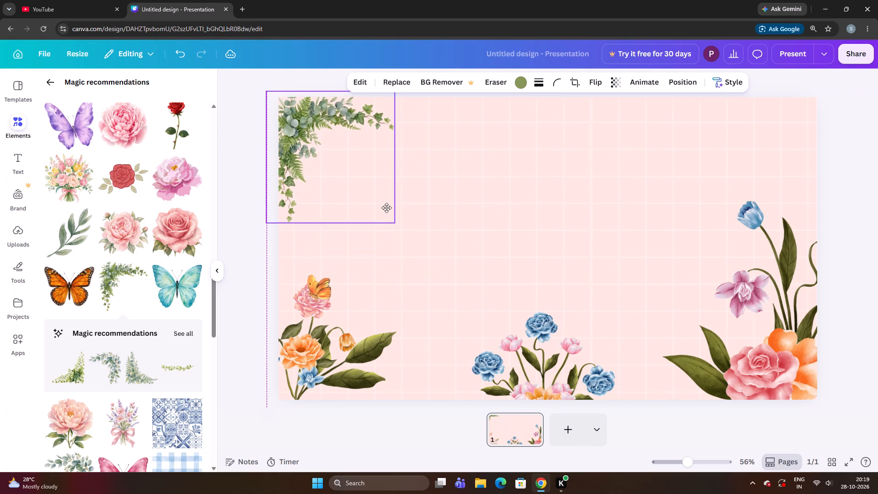
drag(386, 208, 384, 201)
Nudge the corner garland slightly right and up to fine-tune its fit against the page's top and left edges.
key(Right)
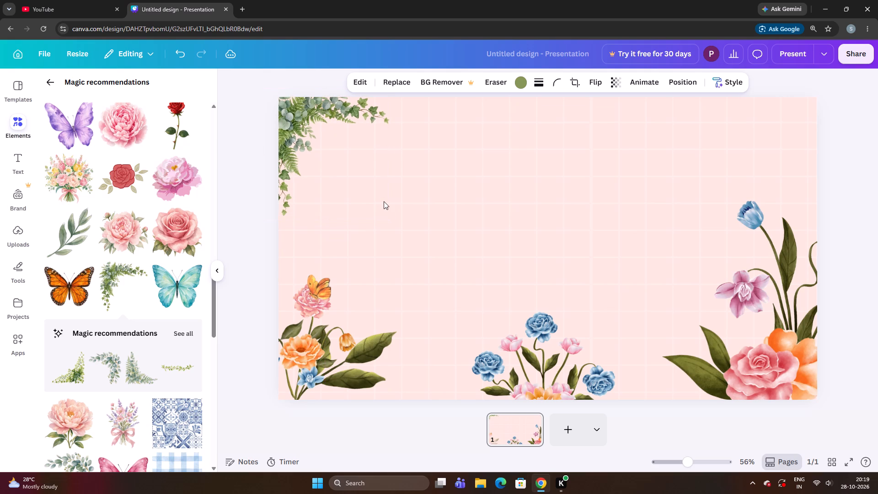
key(Right)
key(Right)
key(Right)
key(Up)
key(Up)
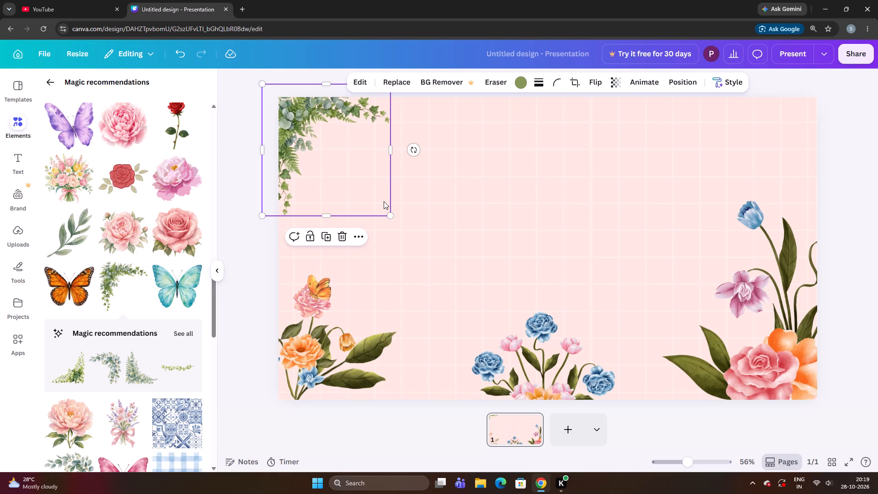
key(Down)
key(Down)
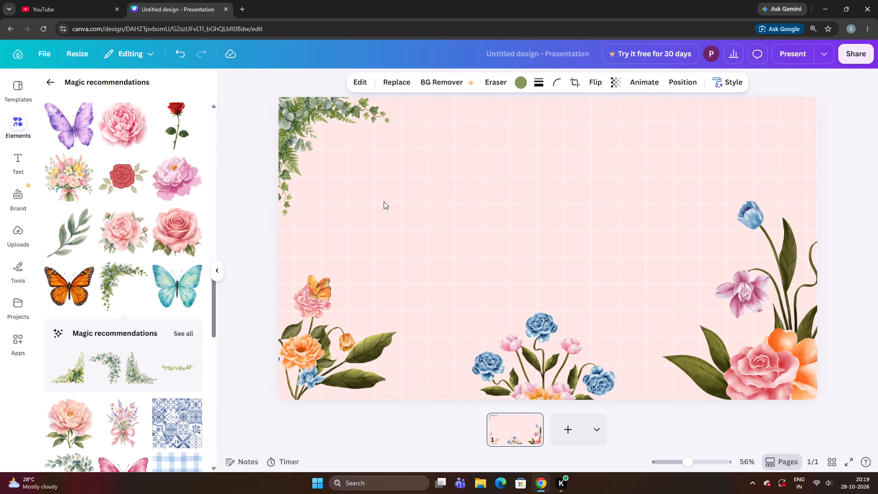
key(Up)
key(Up)
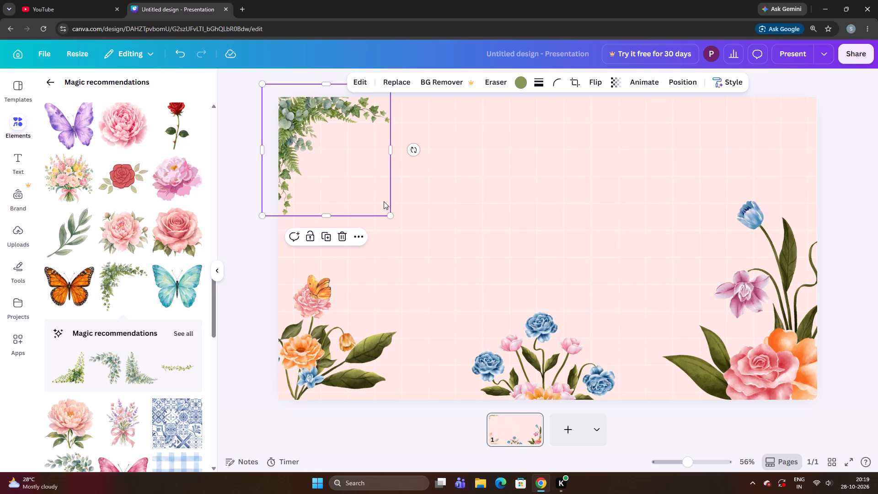
key(Up)
key(Up)
key(Up)
key(Up)
key(Up)
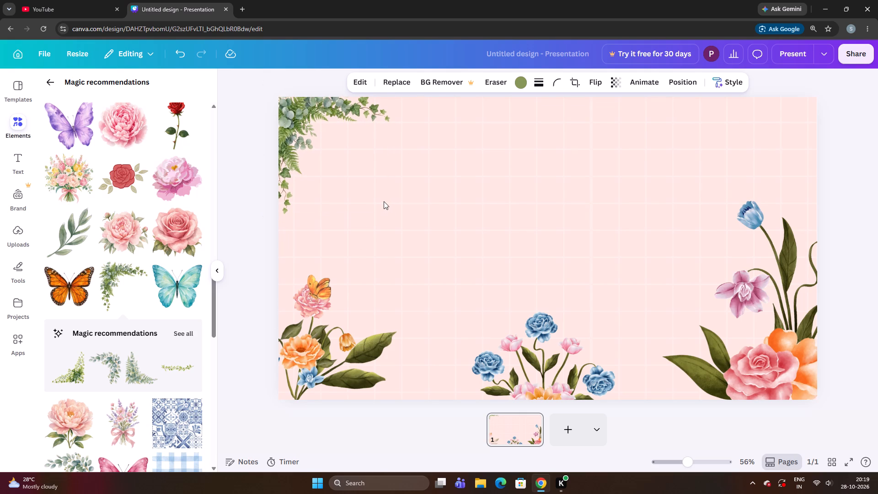
key(Right)
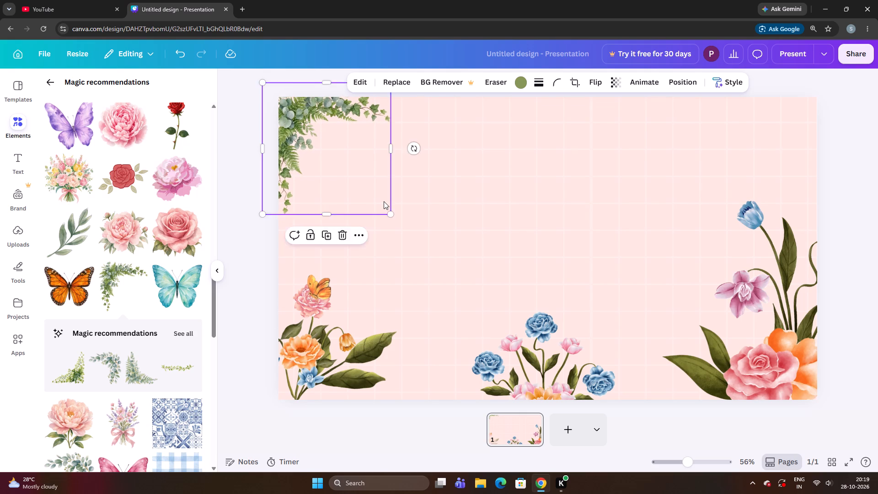
key(Up)
key(Right)
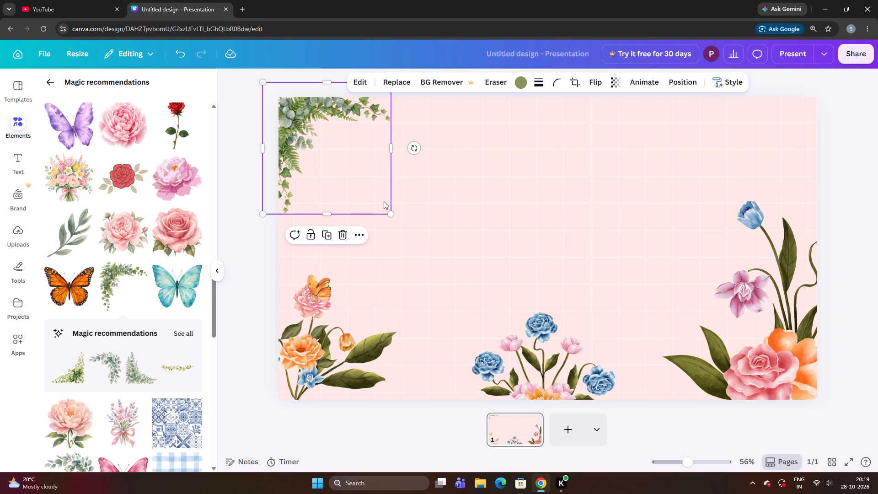
Add the green monstera and trailing-vine corner graphic from the recommendations and place it mid-page, just above the central bouquet.
scroll(160, 295, down, 3)
scroll(160, 294, up, 1)
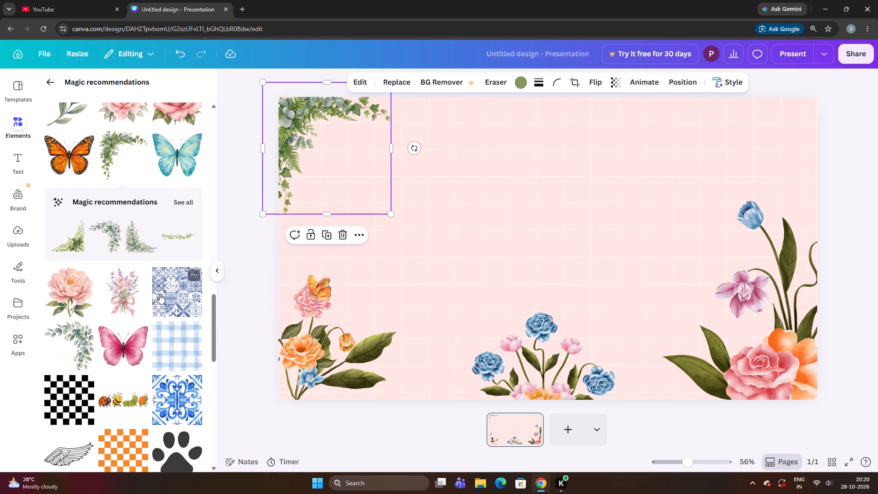
scroll(160, 294, up, 2)
scroll(105, 427, up, 1)
scroll(105, 427, down, 4)
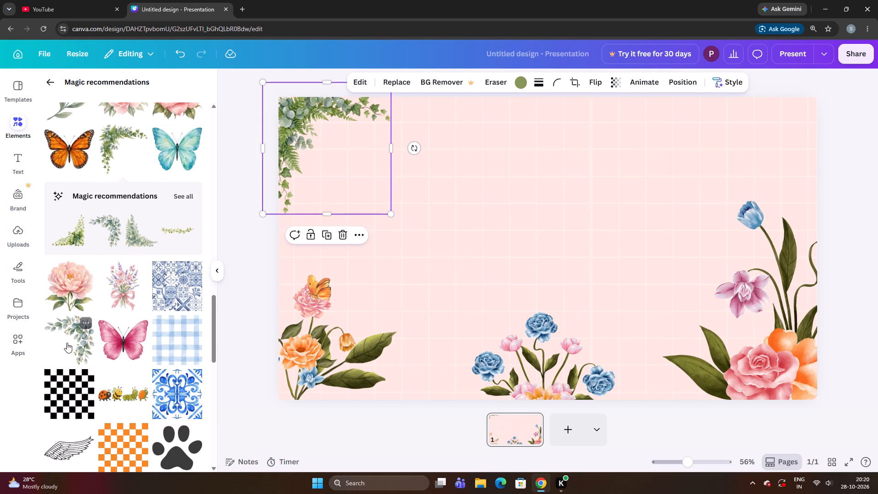
click(67, 233)
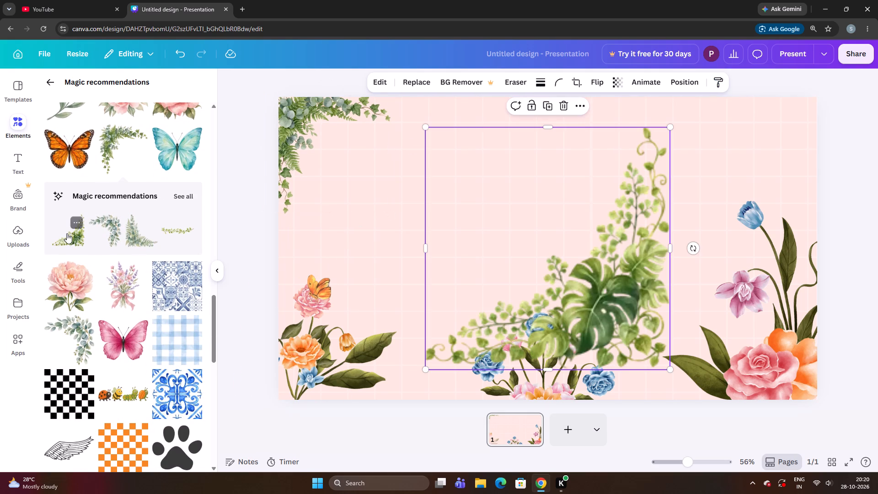
drag(560, 321, 536, 287)
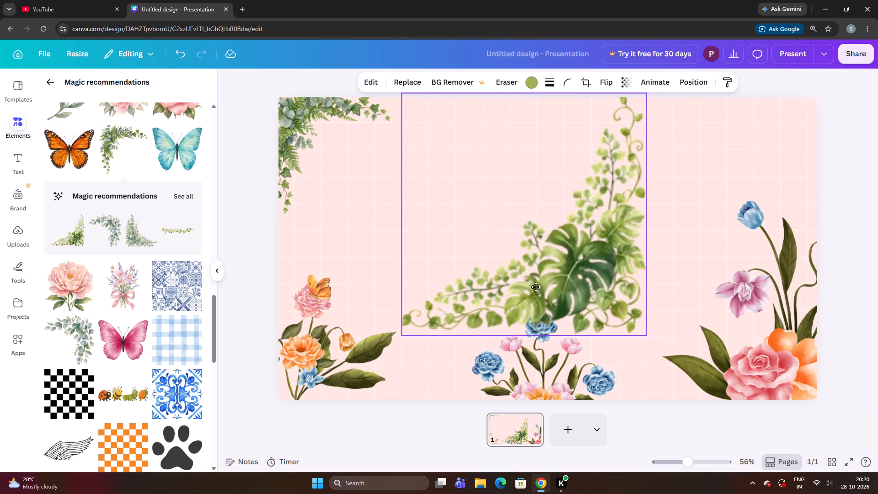
drag(536, 287, 541, 299)
drag(541, 299, 559, 305)
drag(559, 305, 530, 284)
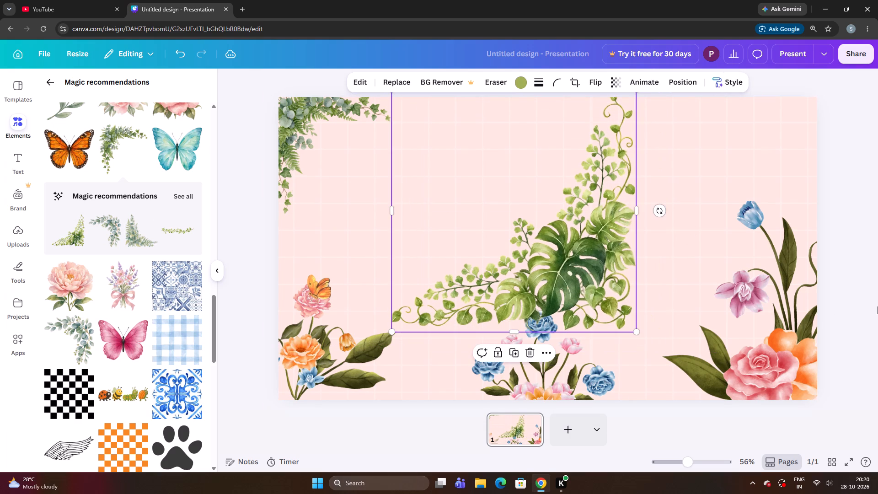
Move the pink rose and orange flower out of the right-hand bouquet to beside the monstera graphic, shrinking it to about two thirds size.
click(789, 353)
click(697, 338)
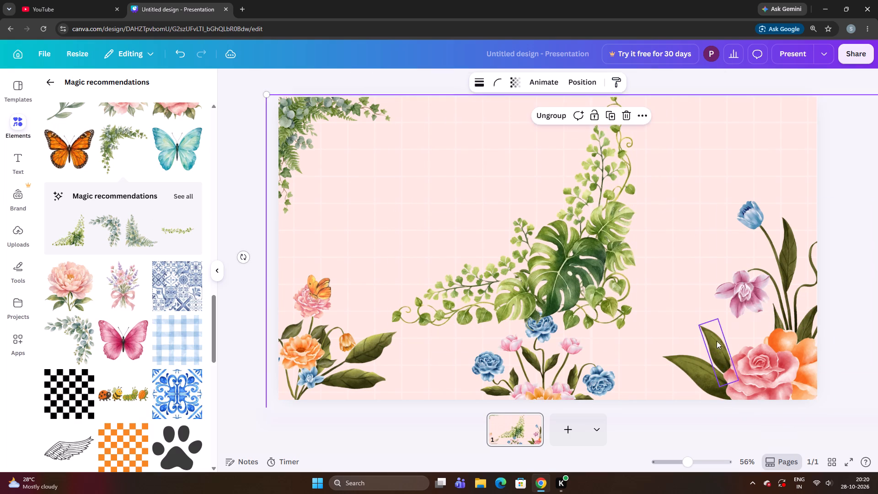
click(747, 344)
drag(771, 349, 685, 264)
drag(695, 283, 696, 283)
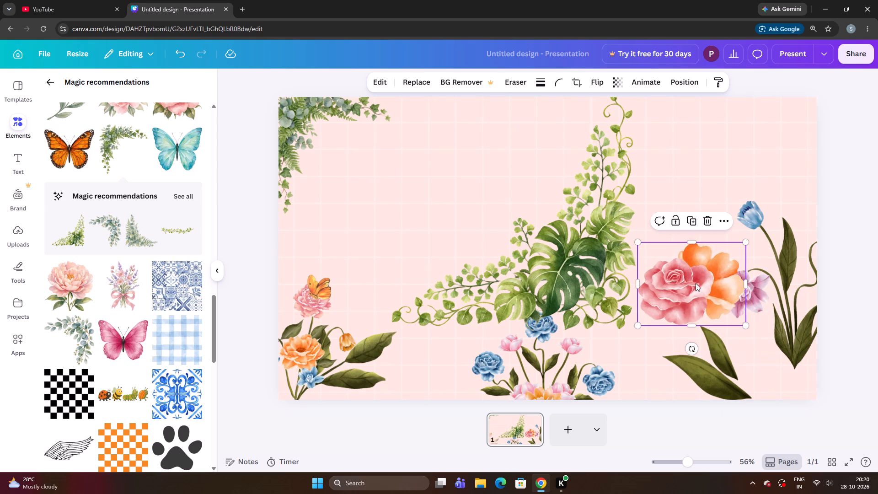
drag(696, 283, 694, 260)
drag(745, 304, 710, 288)
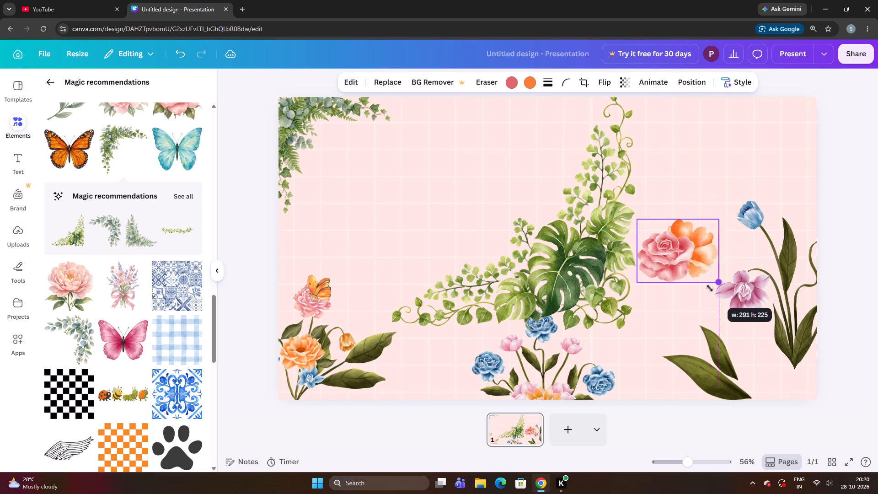
drag(710, 288, 704, 281)
drag(695, 262, 696, 269)
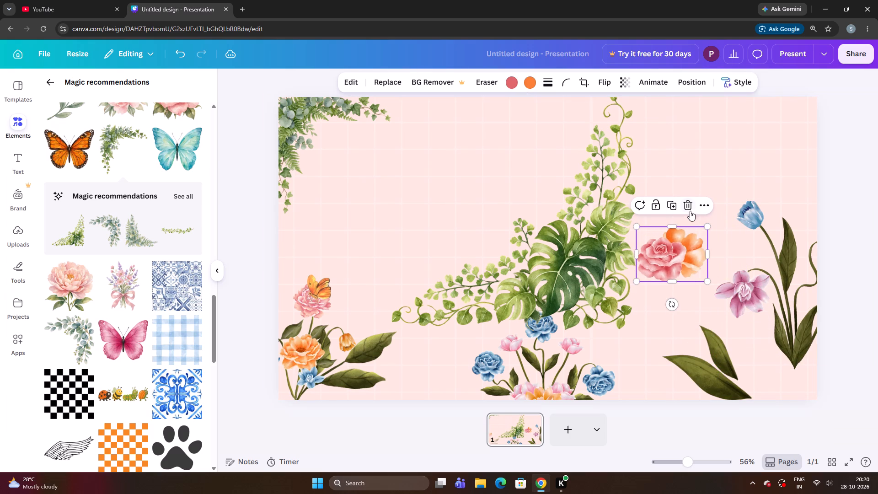
click(688, 178)
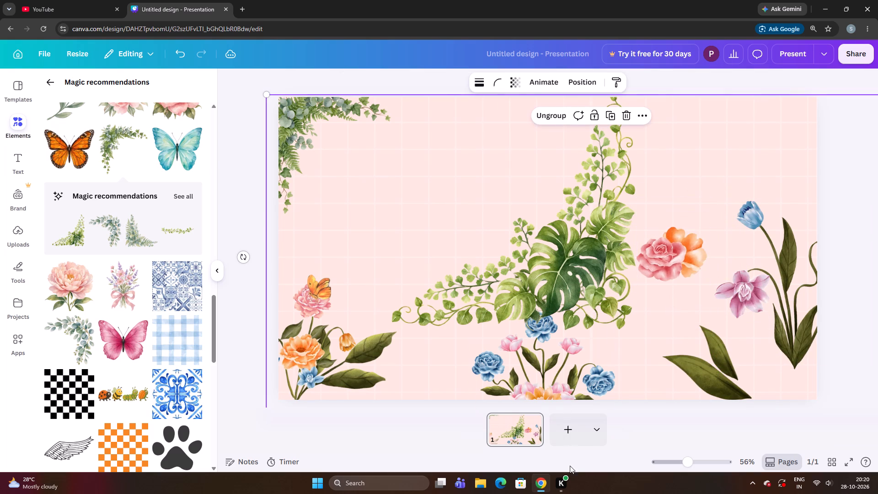
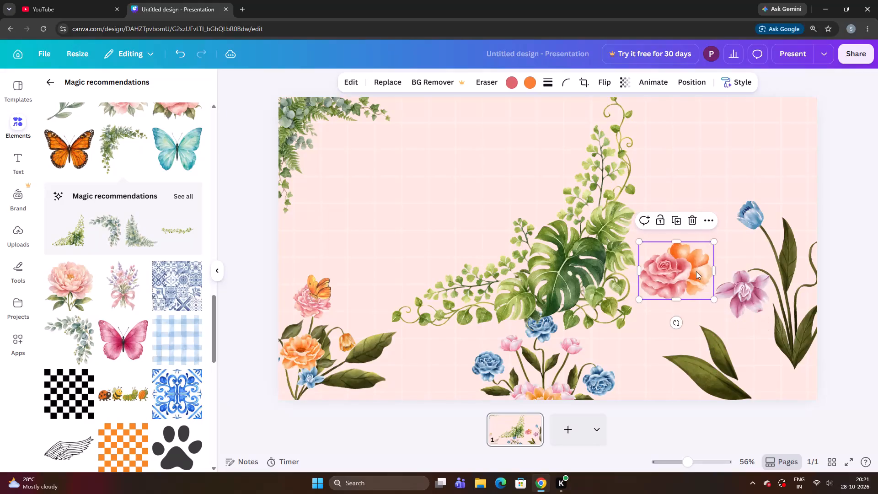
Delete the pink rose and orange flower graphic beside the monstera.
click(696, 271)
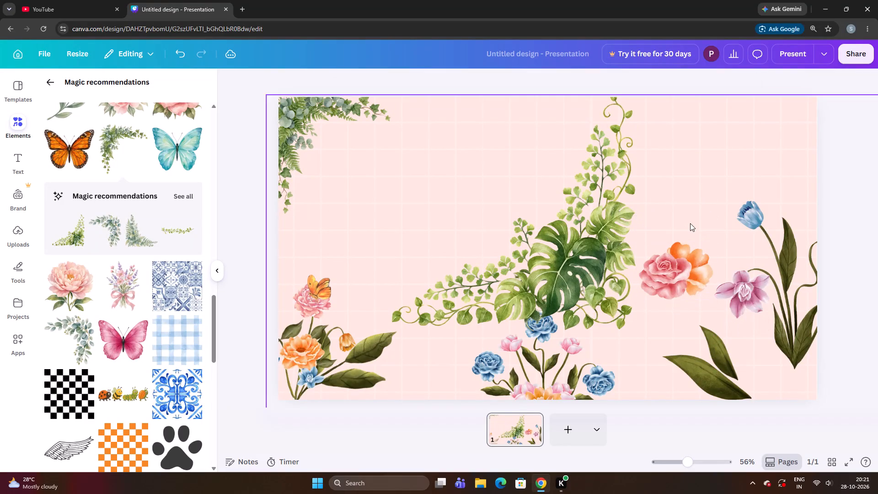
click(690, 223)
drag(685, 241, 685, 245)
click(685, 249)
click(696, 216)
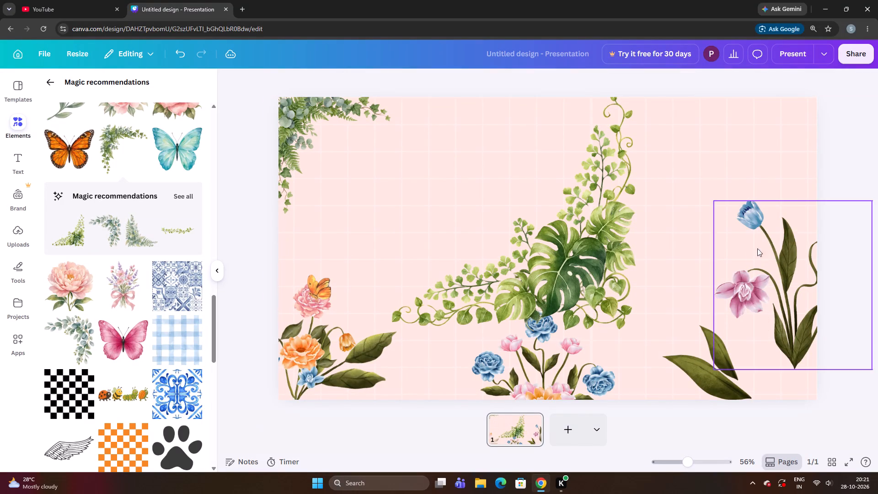
Pull the blue tulip and pink flower stem fully onto the page, shrink it to about four fifths size, and delete it.
drag(769, 233, 739, 205)
drag(747, 214, 706, 201)
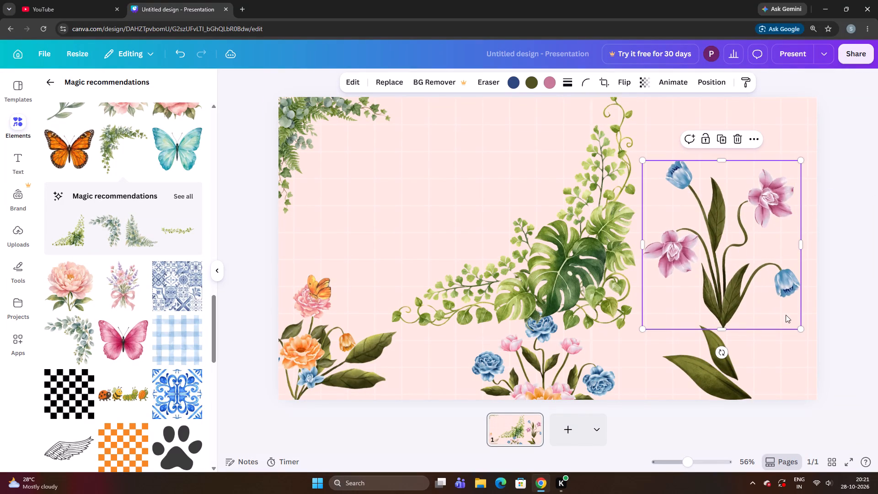
drag(800, 326, 775, 283)
drag(729, 223, 718, 256)
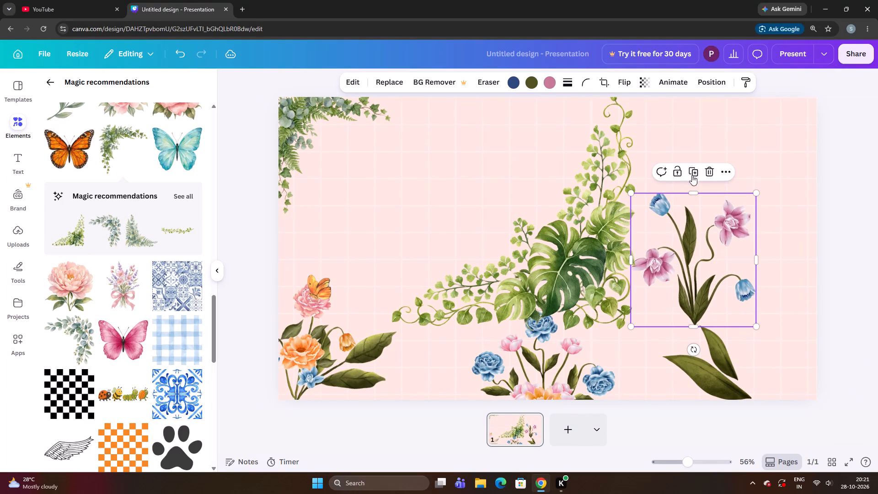
click(705, 171)
Delete both loose green leaves left over from the right-hand bouquet.
click(704, 357)
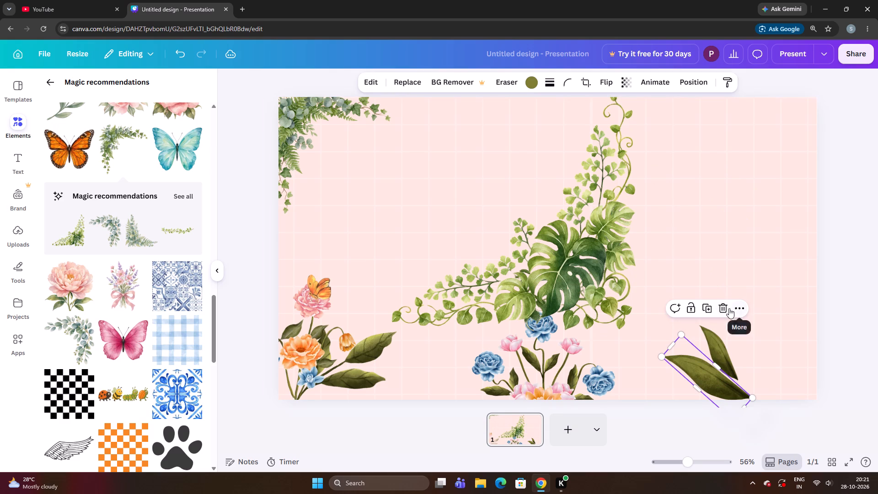
click(729, 308)
click(722, 330)
click(736, 293)
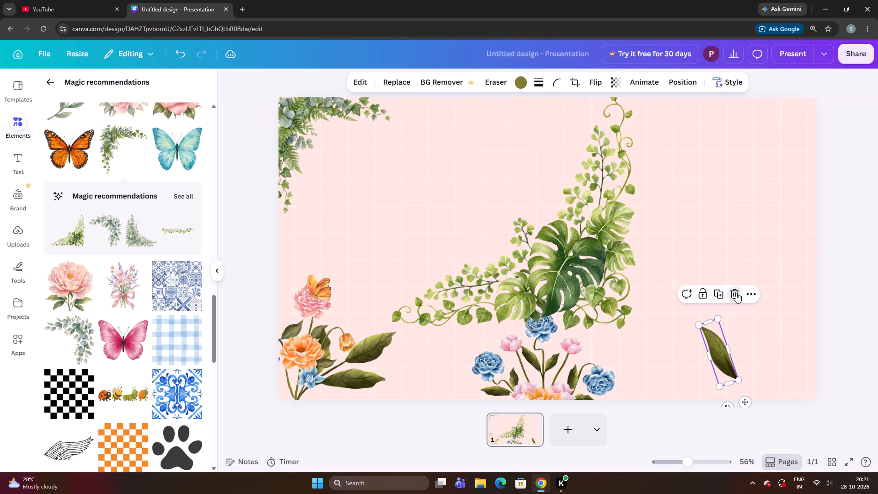
Delete the central bouquet of blue and pink flowers at the page's bottom edge.
click(542, 356)
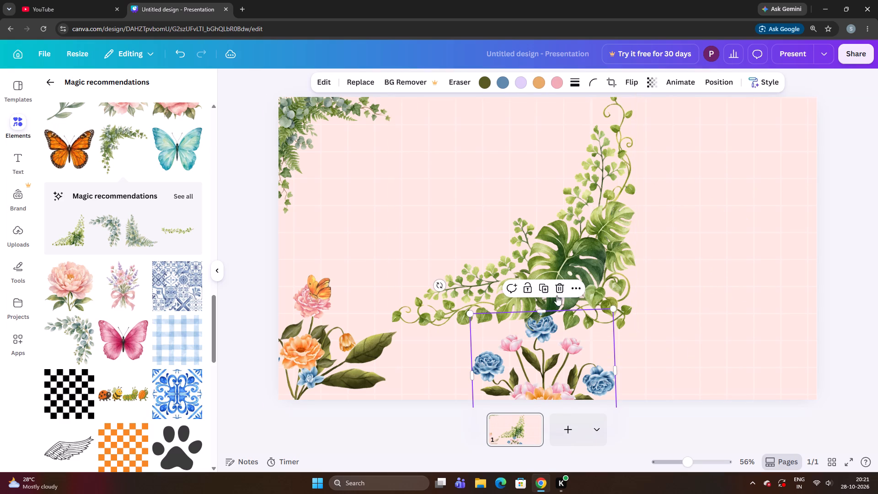
click(557, 295)
Shrink the monstera and trailing-vine graphic to about 408 by 404 while shifting it toward the page's lower right.
drag(557, 280, 577, 306)
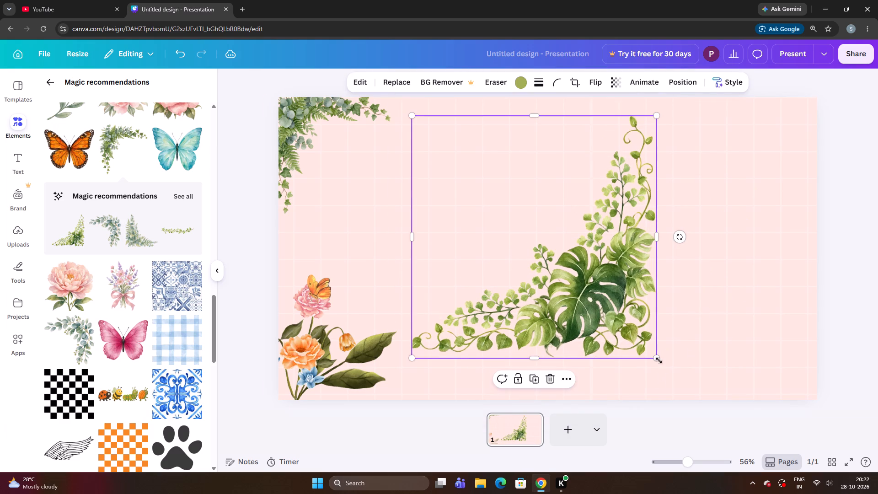
drag(659, 360, 569, 285)
drag(538, 229, 631, 288)
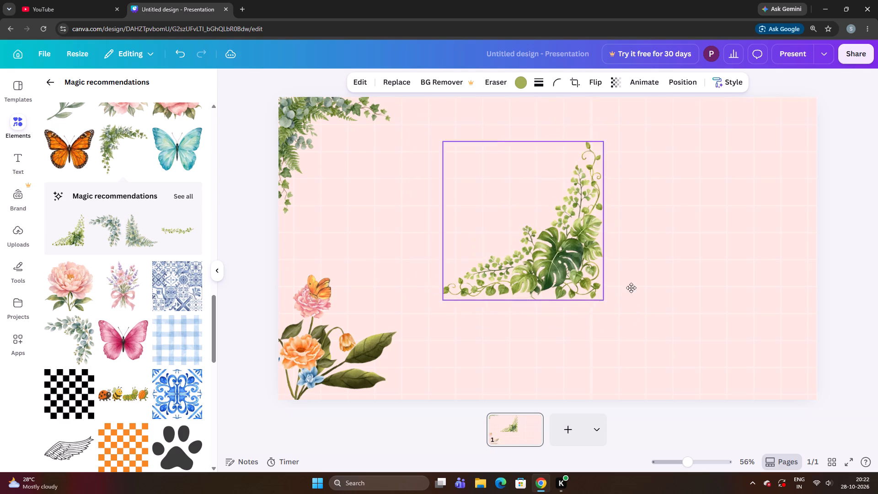
drag(631, 288, 696, 304)
drag(728, 348, 701, 317)
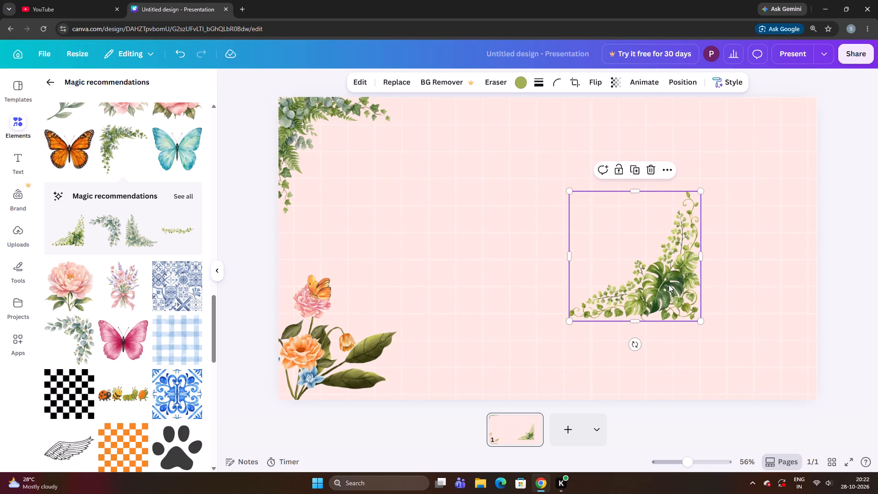
drag(669, 285, 782, 366)
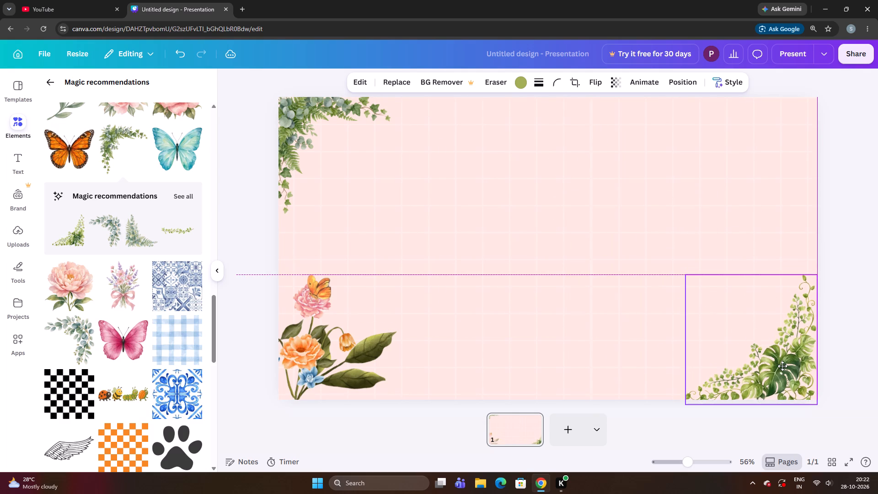
drag(782, 366, 791, 376)
drag(791, 376, 704, 328)
drag(734, 360, 709, 350)
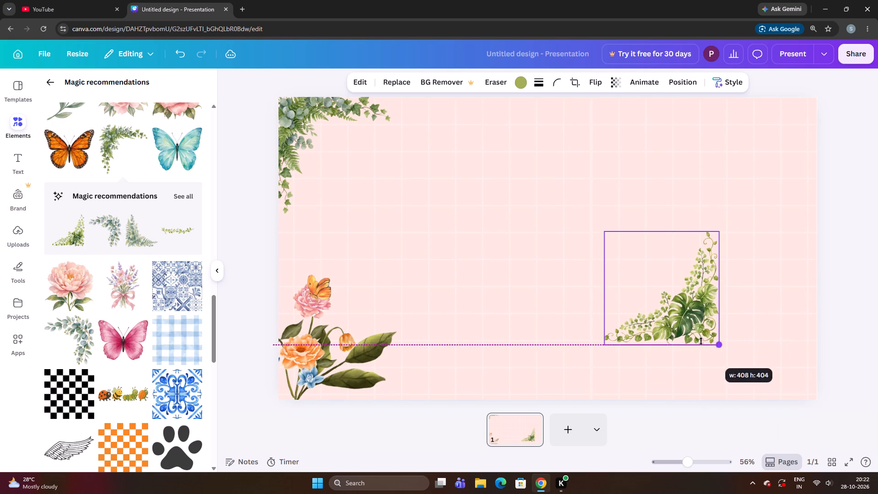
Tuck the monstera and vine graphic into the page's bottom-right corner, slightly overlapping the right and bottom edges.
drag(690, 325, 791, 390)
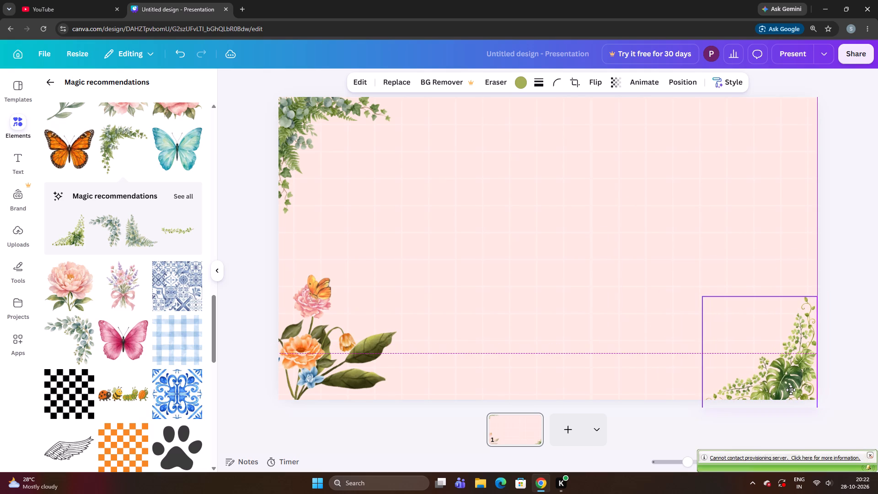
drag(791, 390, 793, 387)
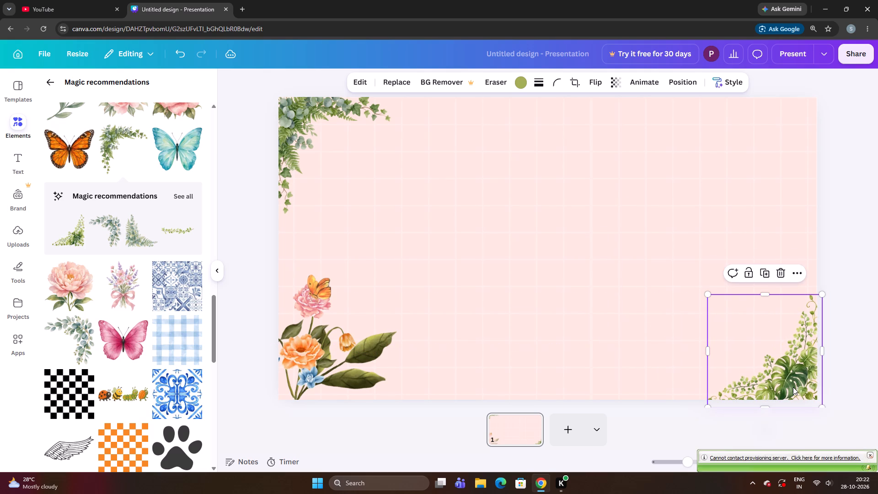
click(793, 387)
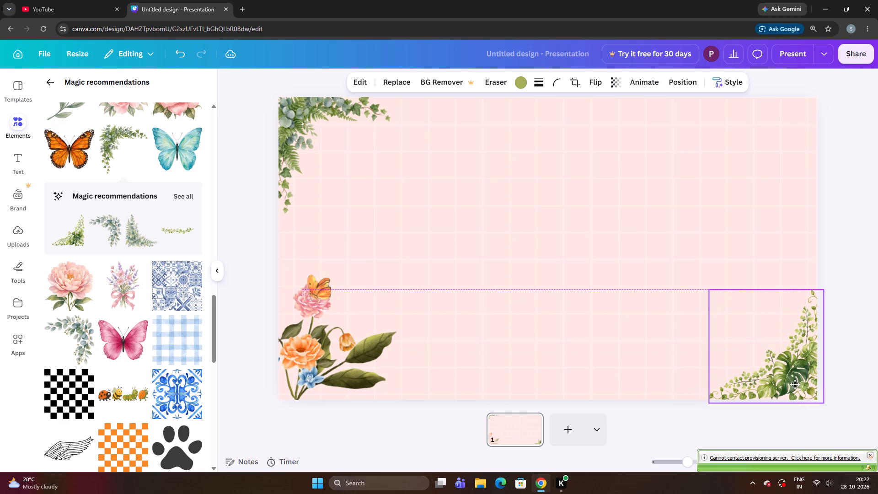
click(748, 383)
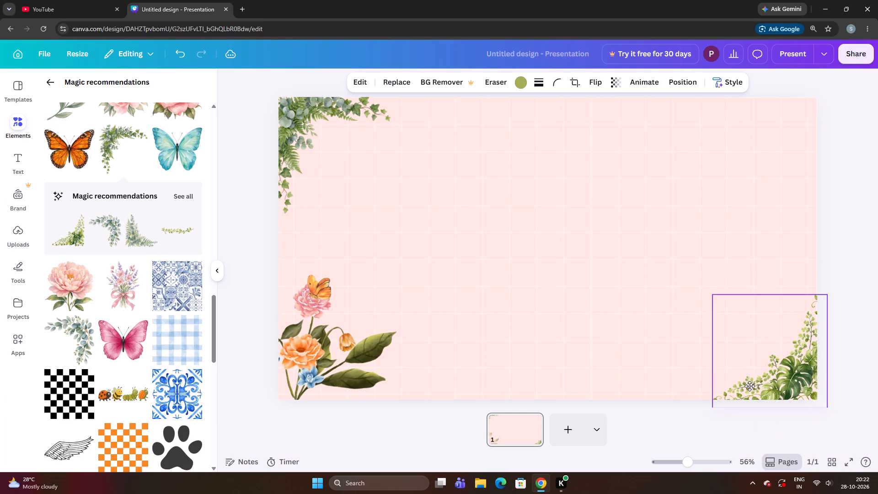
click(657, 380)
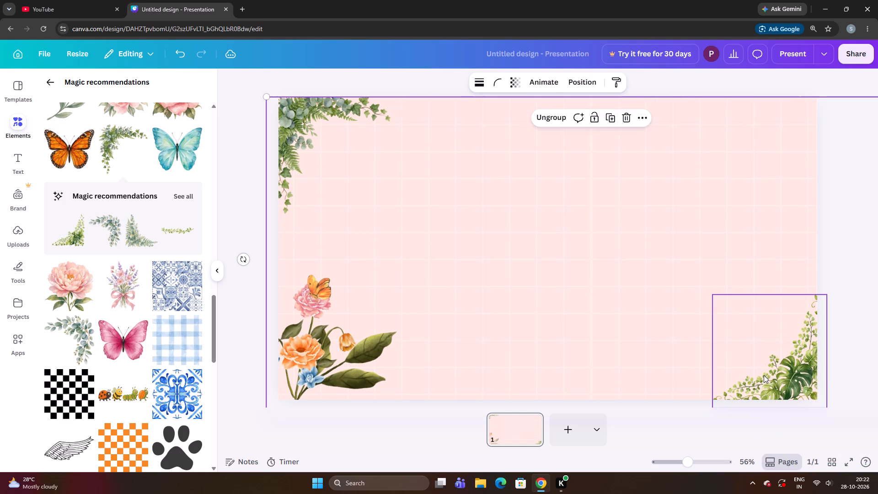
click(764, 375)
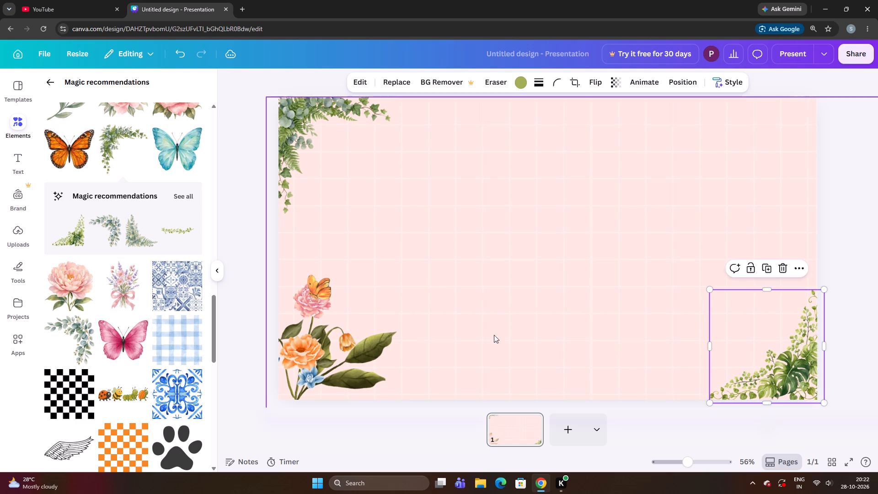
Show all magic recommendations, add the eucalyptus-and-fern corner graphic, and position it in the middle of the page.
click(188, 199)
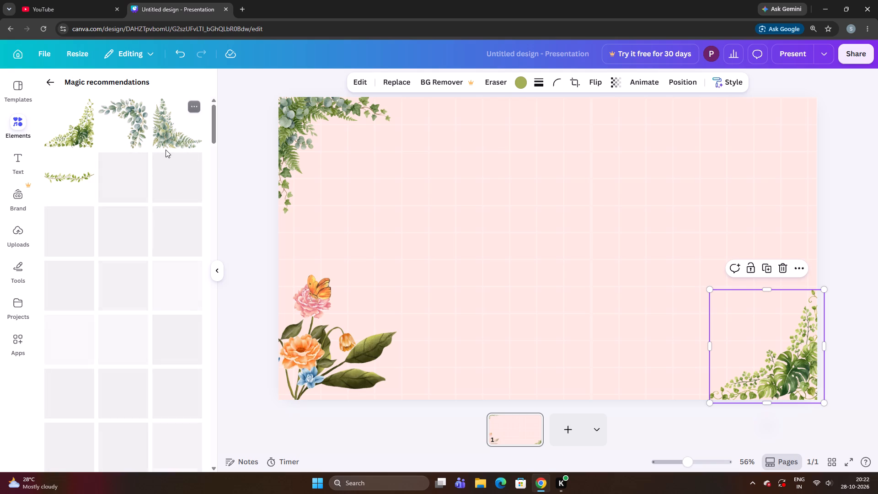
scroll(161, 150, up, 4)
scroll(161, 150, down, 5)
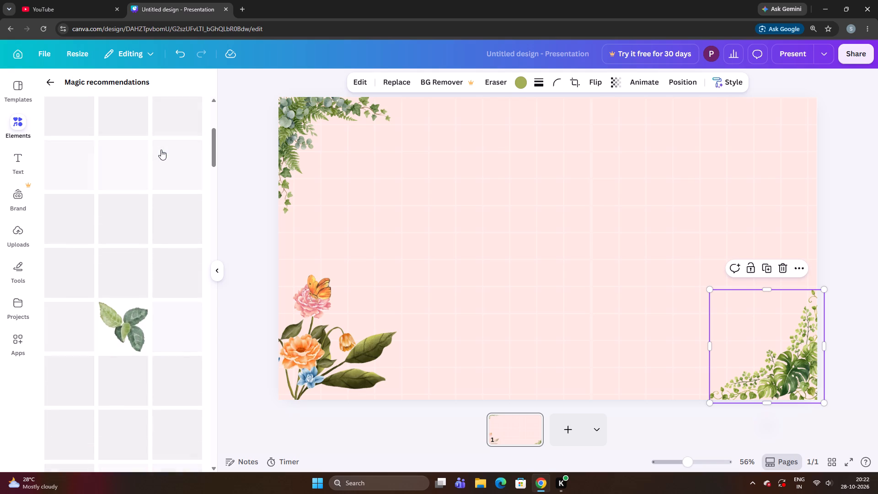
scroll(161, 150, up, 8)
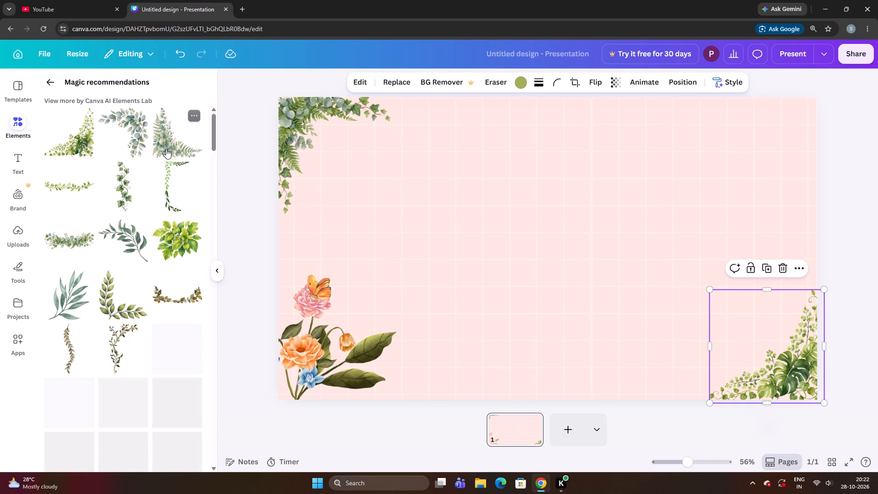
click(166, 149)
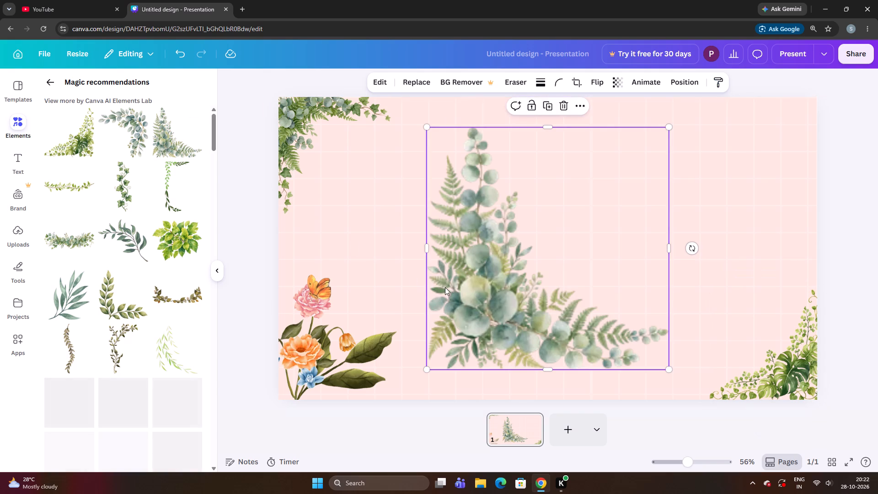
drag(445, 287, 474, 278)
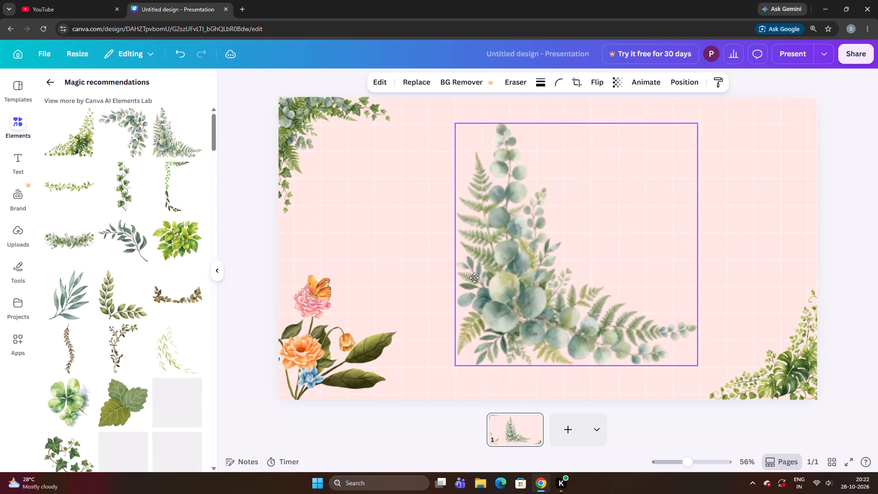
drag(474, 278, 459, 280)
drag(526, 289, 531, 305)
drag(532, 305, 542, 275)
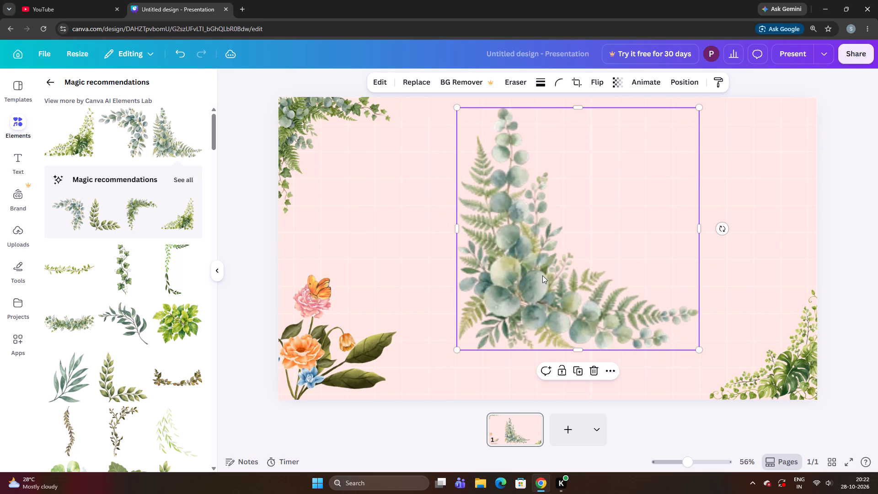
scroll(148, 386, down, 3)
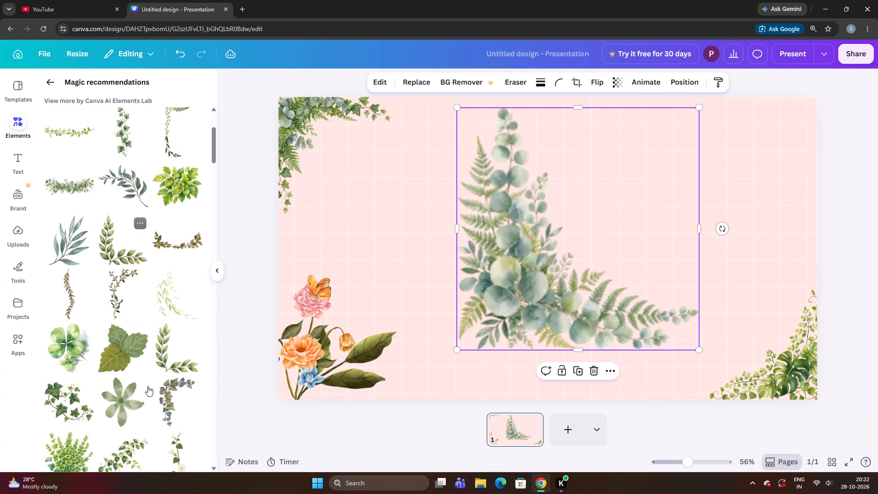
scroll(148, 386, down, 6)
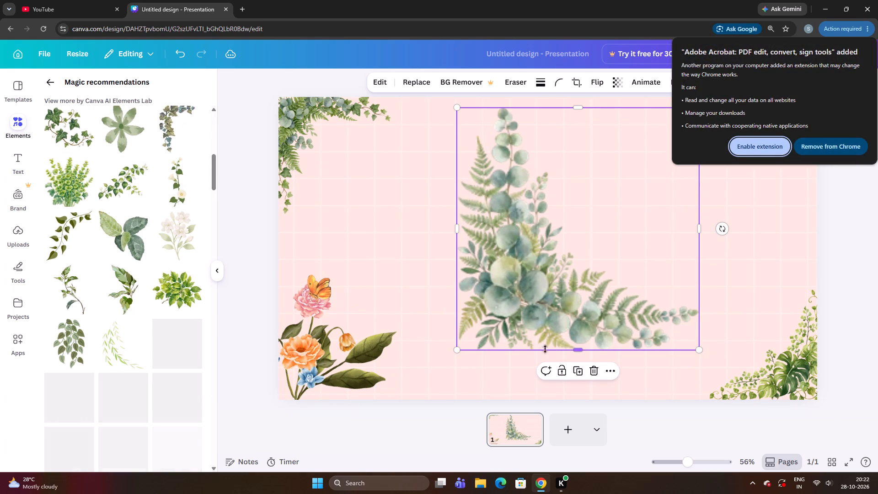
Move the monstera and vine graphic up and left, away from the page's bottom-right corner.
click(750, 257)
click(753, 361)
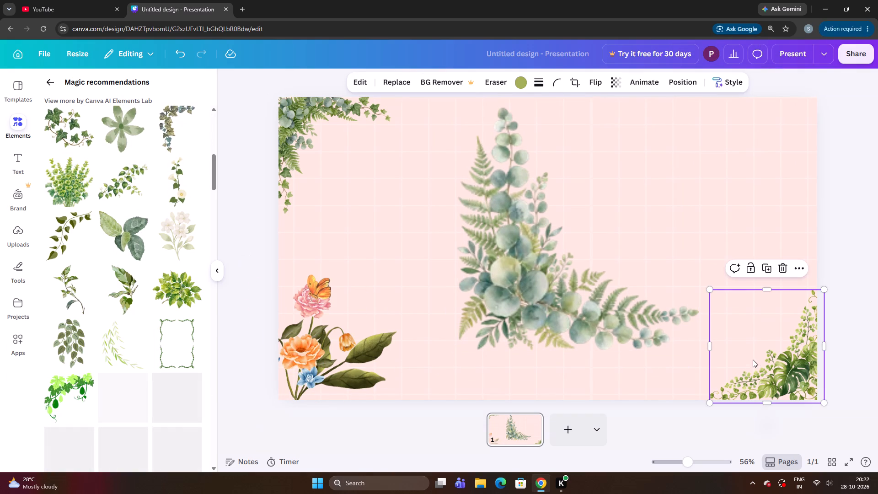
drag(796, 331, 766, 281)
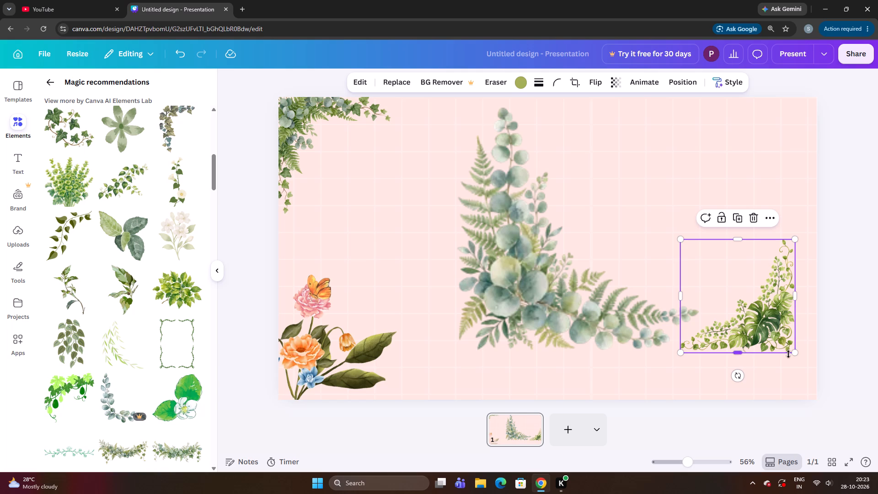
drag(793, 353, 783, 365)
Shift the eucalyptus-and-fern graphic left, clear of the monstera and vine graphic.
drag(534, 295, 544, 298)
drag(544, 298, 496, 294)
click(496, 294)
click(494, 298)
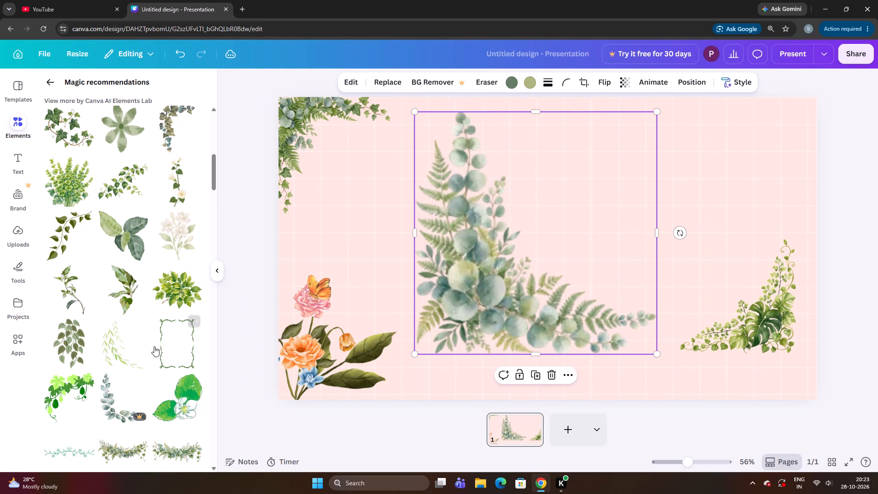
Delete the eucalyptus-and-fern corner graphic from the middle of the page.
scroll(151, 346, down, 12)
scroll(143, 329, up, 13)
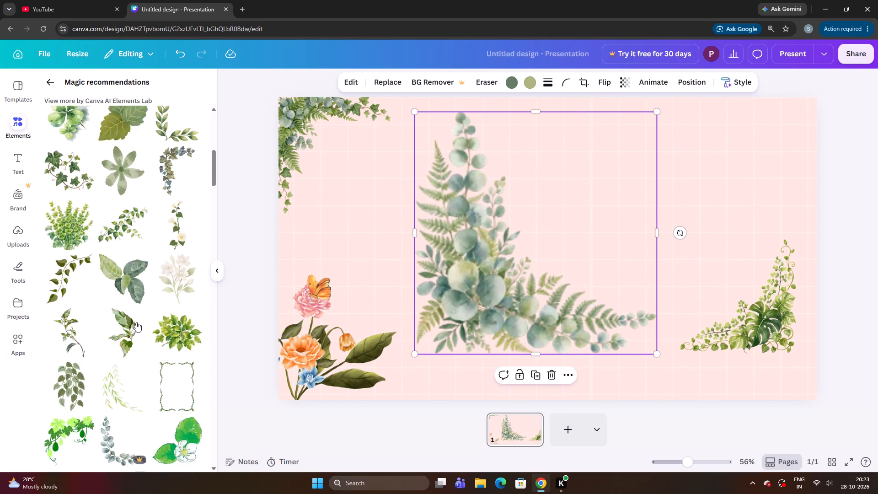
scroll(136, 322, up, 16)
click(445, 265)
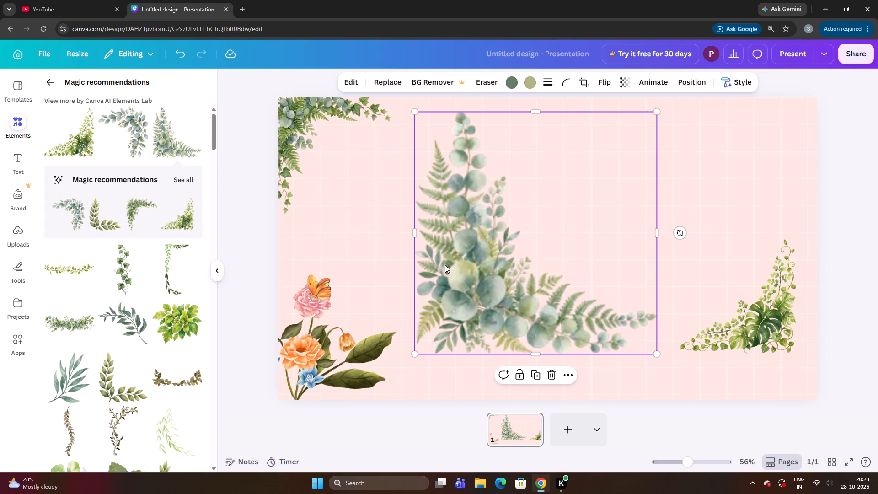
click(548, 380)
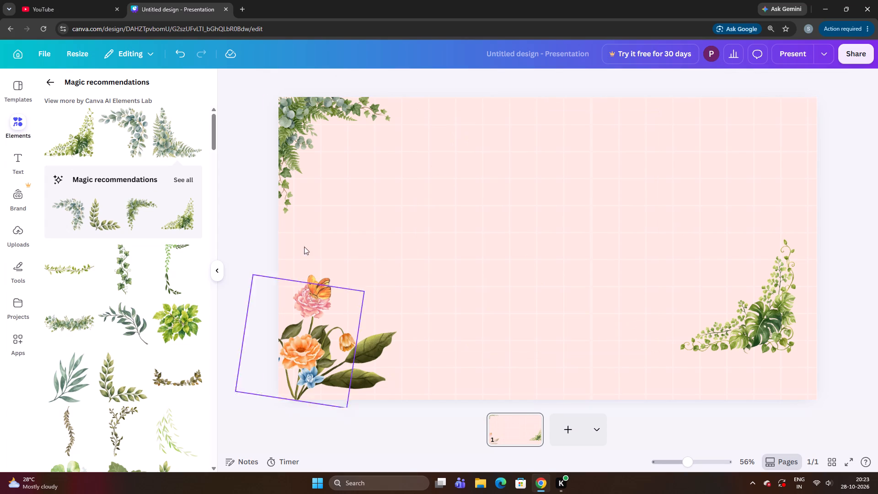
Add the eucalyptus-and-fern corner graphic from the recommendations again and move it up to the top edge, near the page's centre.
click(167, 146)
drag(487, 268, 474, 240)
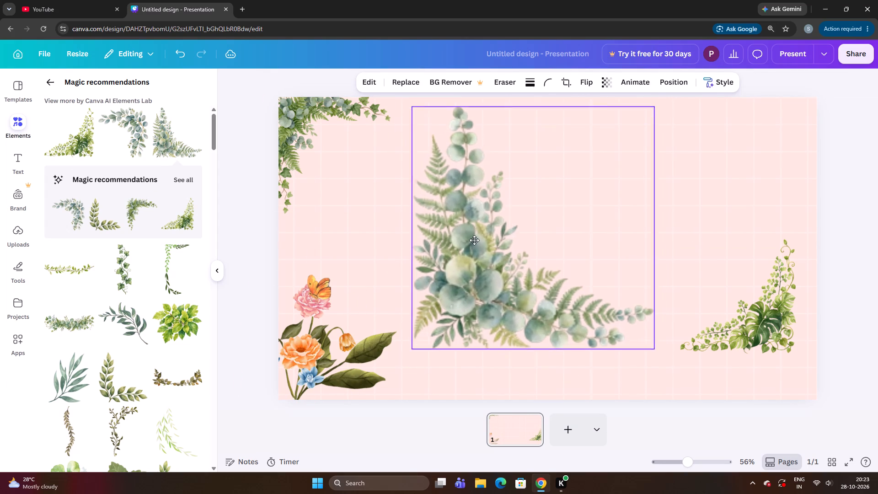
drag(474, 240, 476, 233)
Move the monstera and vine graphic left and up until it meets the tip of the eucalyptus-and-fern graphic.
drag(690, 331, 690, 333)
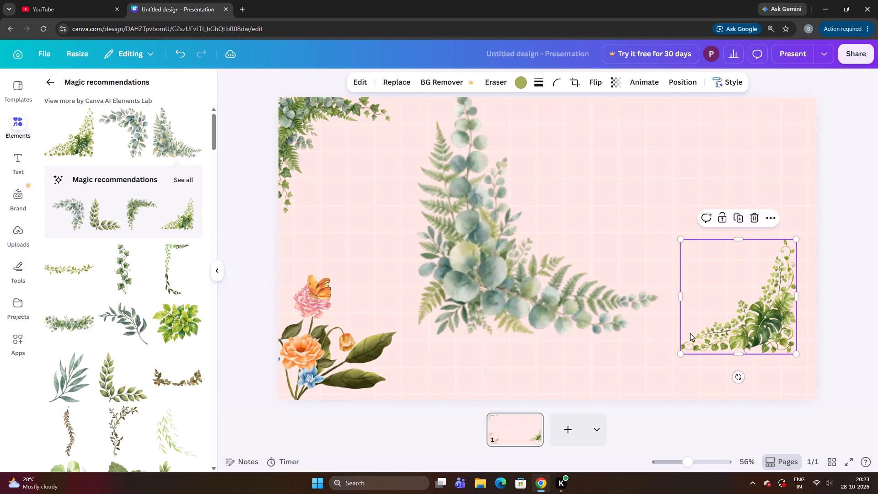
drag(690, 333, 659, 337)
drag(672, 333, 670, 306)
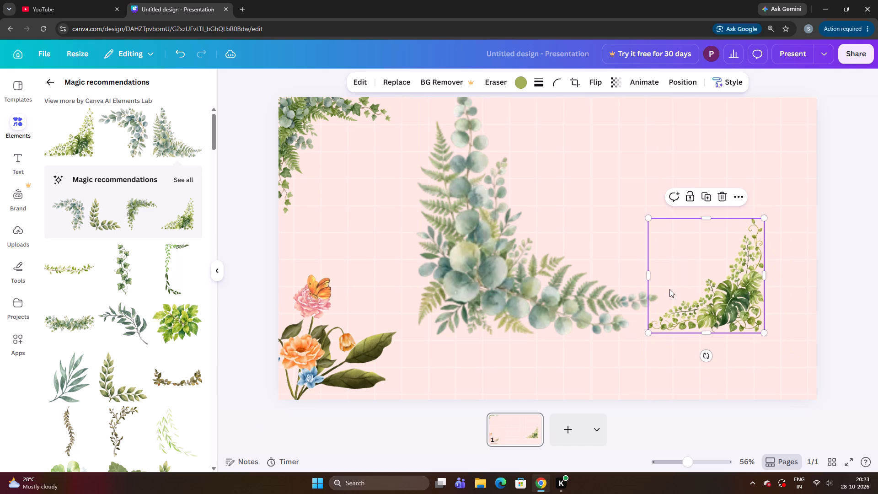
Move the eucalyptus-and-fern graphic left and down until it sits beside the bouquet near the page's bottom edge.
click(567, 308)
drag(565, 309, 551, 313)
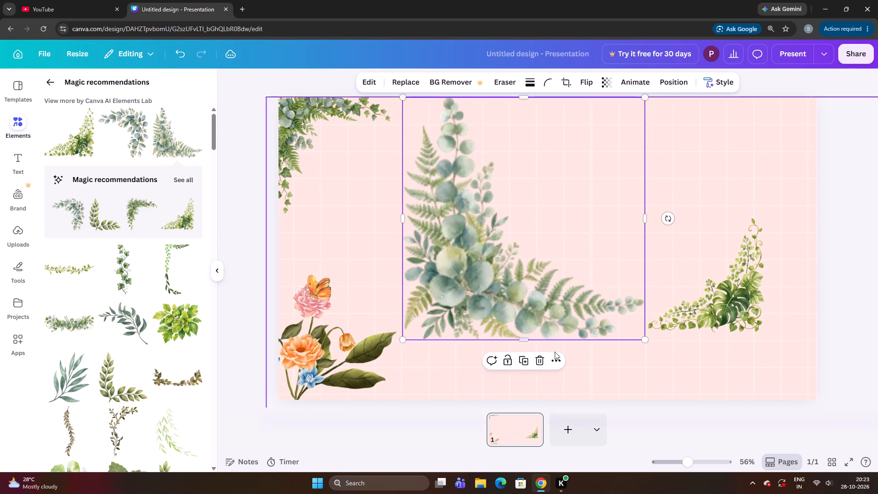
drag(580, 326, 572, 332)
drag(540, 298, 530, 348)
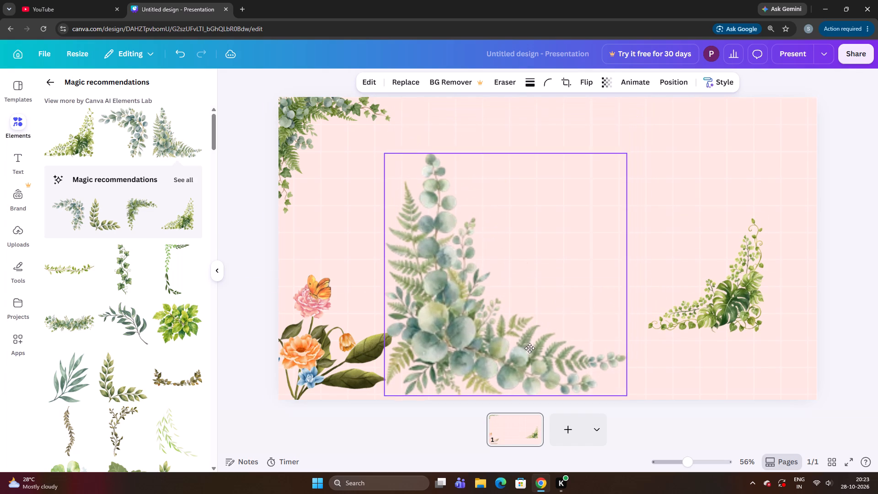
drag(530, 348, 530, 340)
Delete the eucalyptus-and-fern graphic from the middle of the page.
click(518, 124)
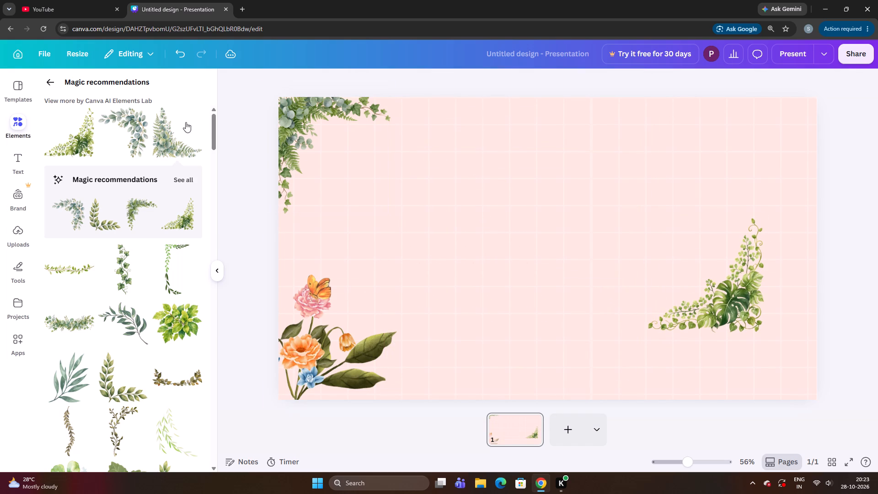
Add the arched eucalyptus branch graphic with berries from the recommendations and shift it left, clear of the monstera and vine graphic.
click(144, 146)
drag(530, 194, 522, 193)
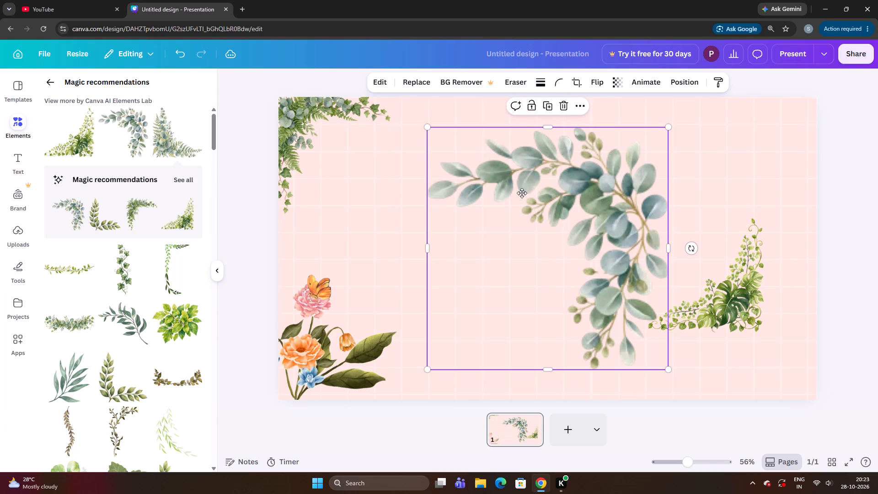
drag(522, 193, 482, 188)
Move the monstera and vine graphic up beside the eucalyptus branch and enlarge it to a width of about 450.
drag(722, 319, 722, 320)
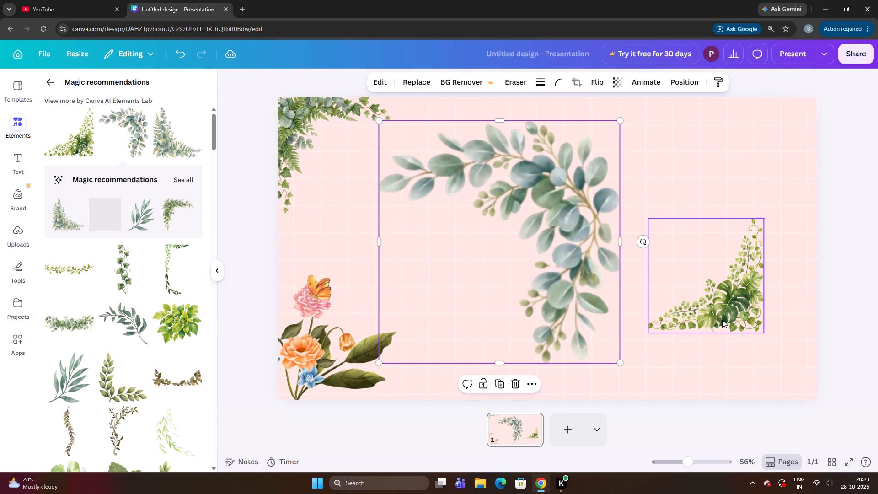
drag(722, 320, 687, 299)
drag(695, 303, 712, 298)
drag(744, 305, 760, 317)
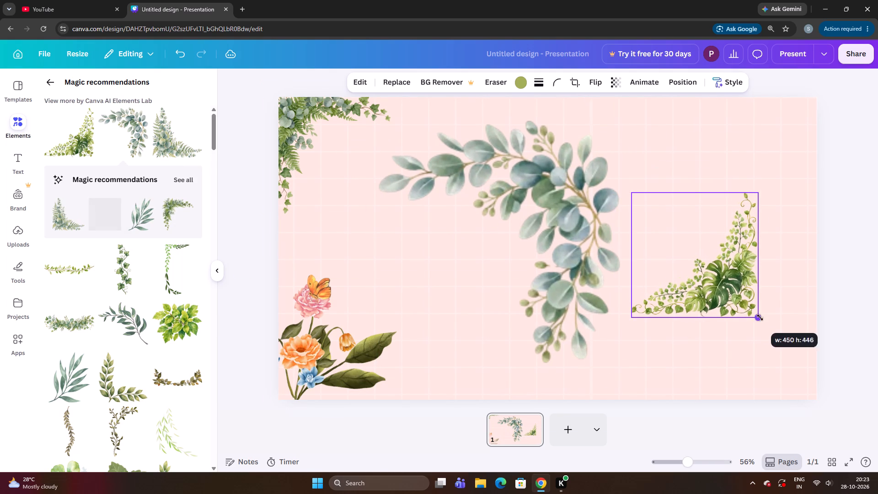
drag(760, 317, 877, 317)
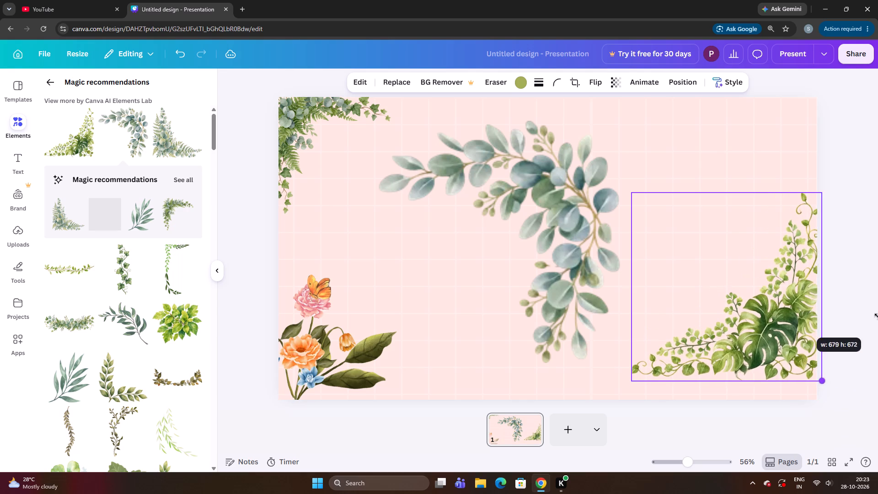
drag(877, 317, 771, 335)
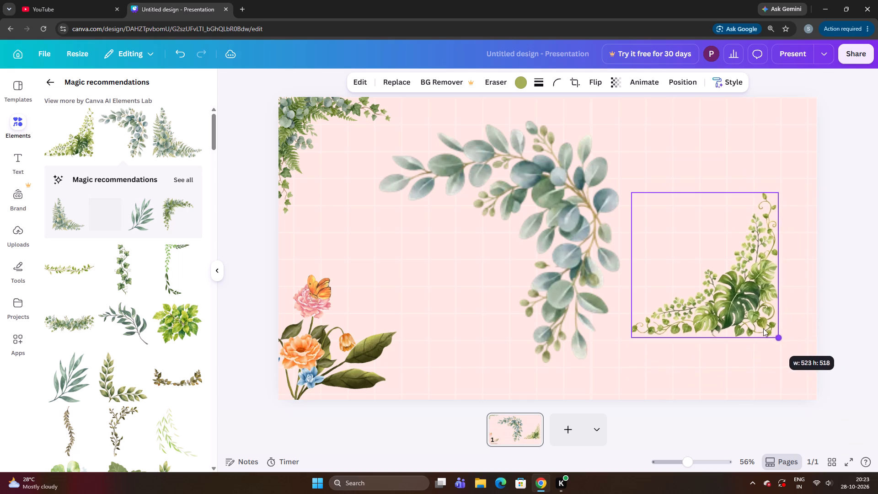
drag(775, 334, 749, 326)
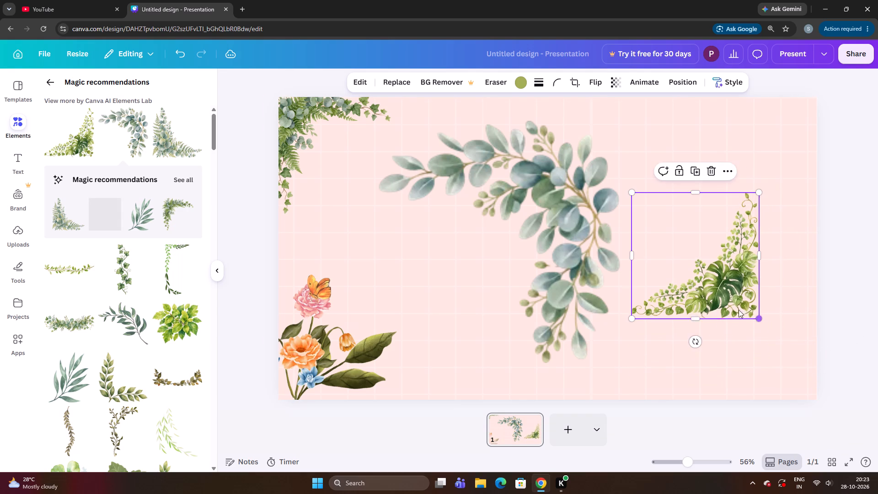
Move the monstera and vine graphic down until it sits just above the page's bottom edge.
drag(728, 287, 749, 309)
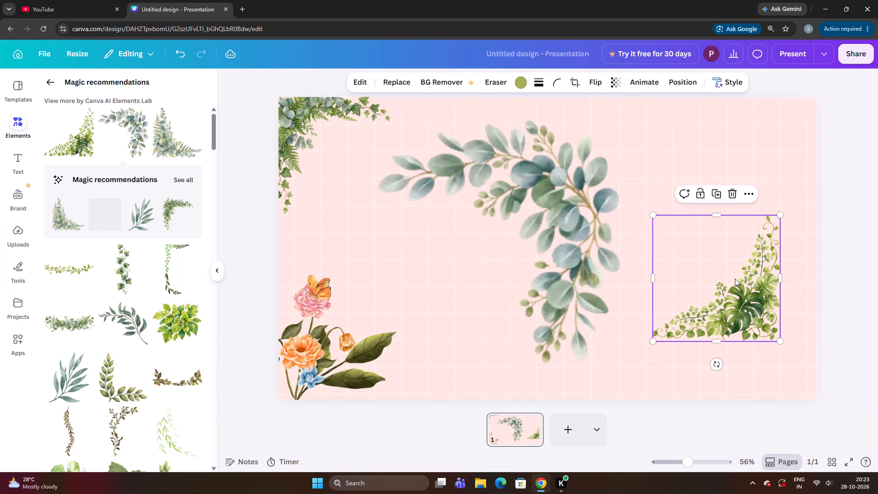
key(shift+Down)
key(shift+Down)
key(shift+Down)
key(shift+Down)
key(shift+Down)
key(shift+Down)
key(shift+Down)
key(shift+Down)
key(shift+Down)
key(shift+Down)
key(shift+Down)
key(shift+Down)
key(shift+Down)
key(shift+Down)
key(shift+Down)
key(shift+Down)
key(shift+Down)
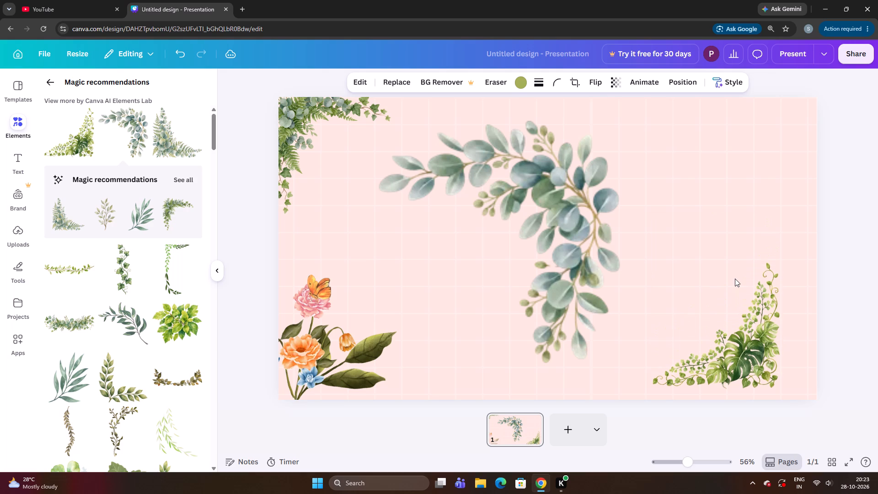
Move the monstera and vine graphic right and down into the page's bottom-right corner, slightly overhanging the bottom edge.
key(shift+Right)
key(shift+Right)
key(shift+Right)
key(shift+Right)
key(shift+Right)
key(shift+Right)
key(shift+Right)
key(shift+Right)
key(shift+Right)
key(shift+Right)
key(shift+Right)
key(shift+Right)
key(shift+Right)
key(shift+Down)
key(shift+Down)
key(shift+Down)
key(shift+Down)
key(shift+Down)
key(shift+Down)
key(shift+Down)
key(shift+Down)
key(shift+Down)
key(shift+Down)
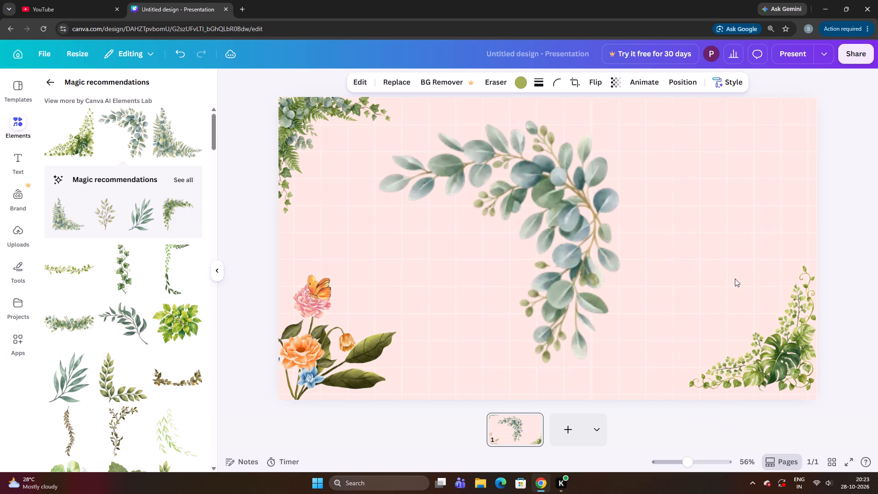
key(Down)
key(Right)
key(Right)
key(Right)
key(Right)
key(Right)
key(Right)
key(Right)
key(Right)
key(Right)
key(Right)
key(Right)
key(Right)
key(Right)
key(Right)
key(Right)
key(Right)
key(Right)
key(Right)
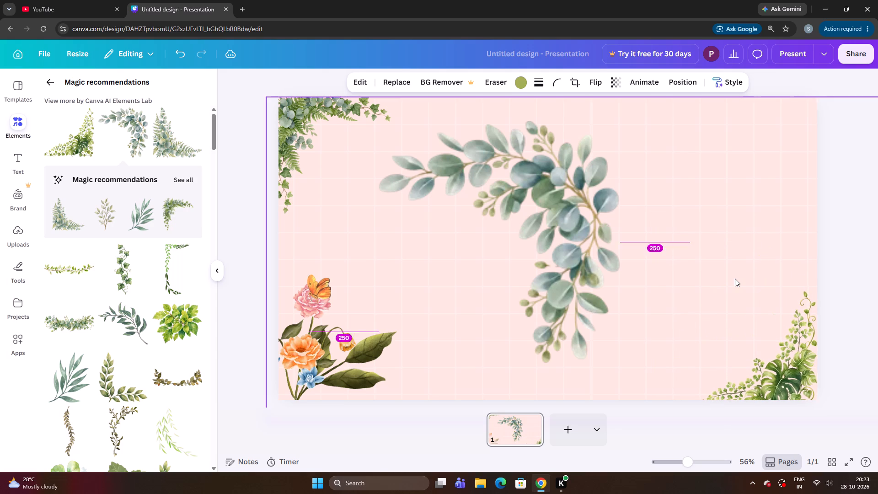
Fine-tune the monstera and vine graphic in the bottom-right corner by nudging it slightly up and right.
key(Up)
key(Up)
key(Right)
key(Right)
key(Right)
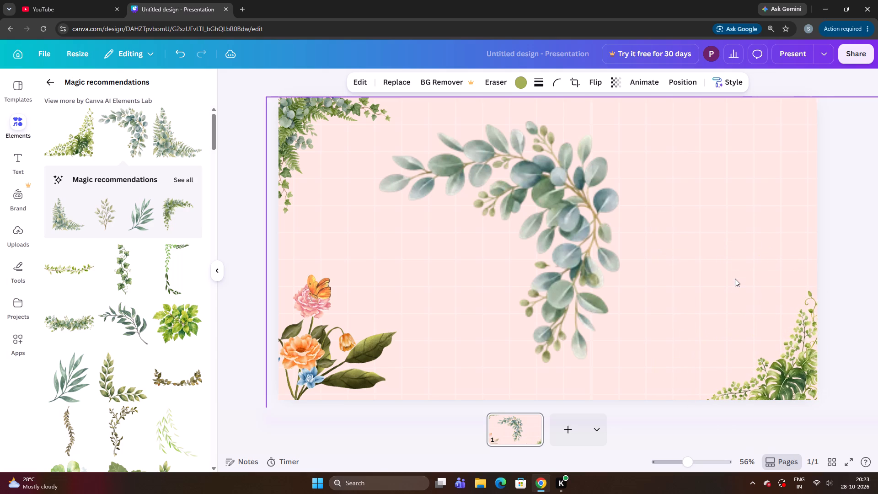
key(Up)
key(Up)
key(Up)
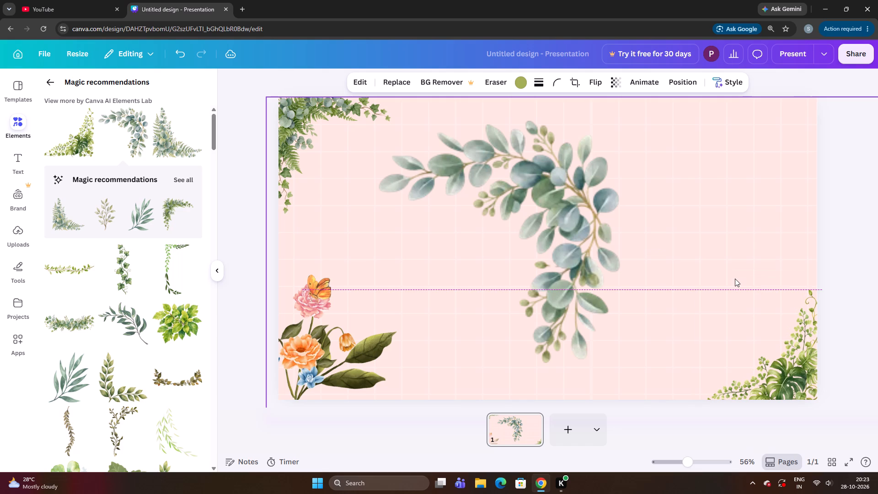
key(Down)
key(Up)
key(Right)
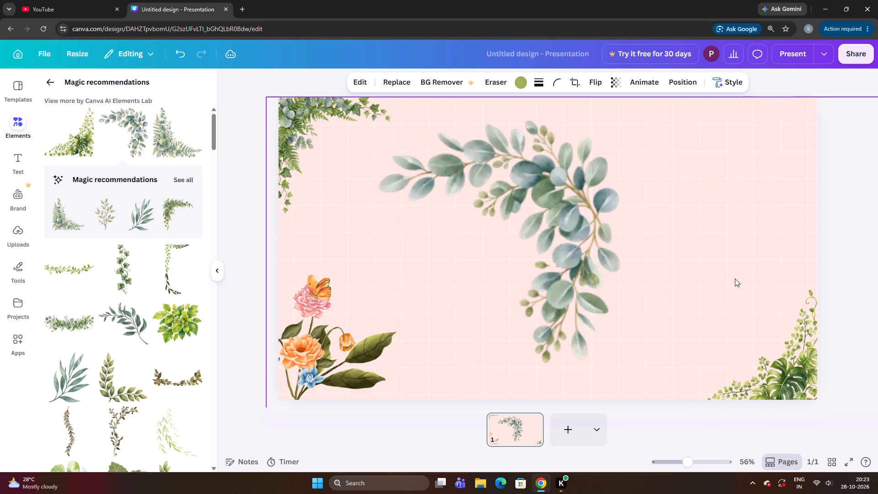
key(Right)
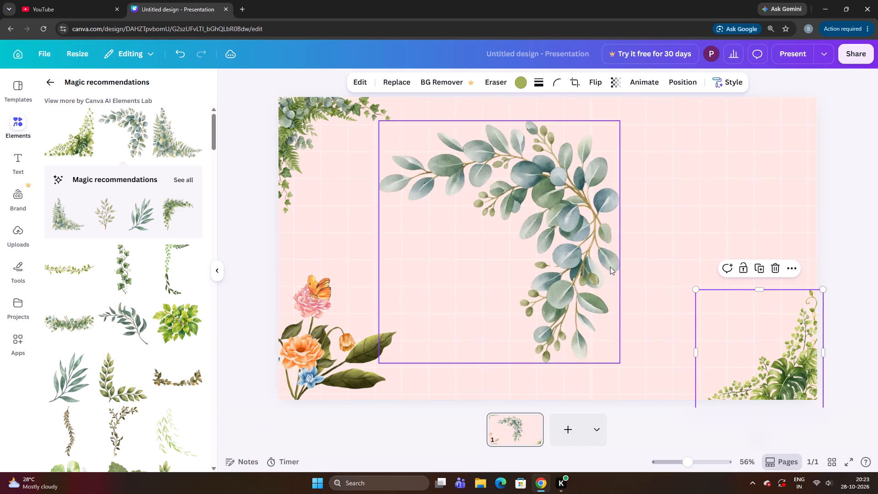
Delete the monstera and vine graphic from the bottom-right part of the page.
drag(877, 386, 860, 378)
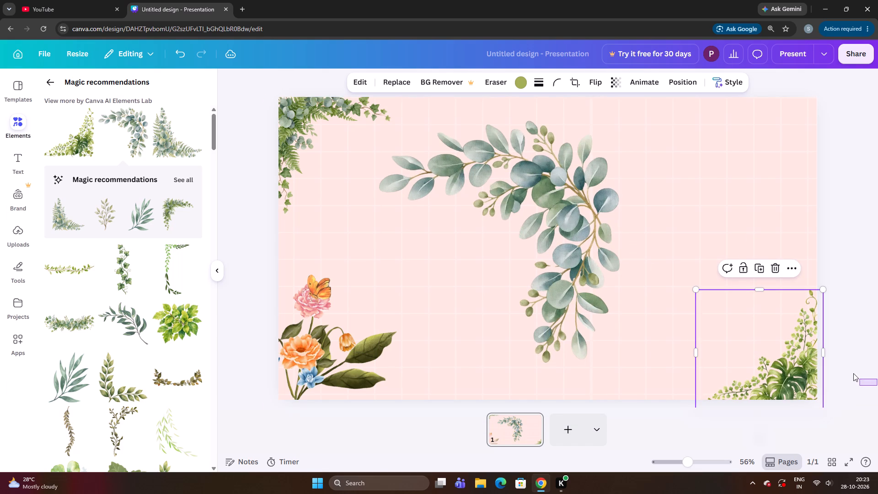
drag(809, 371, 776, 342)
click(744, 237)
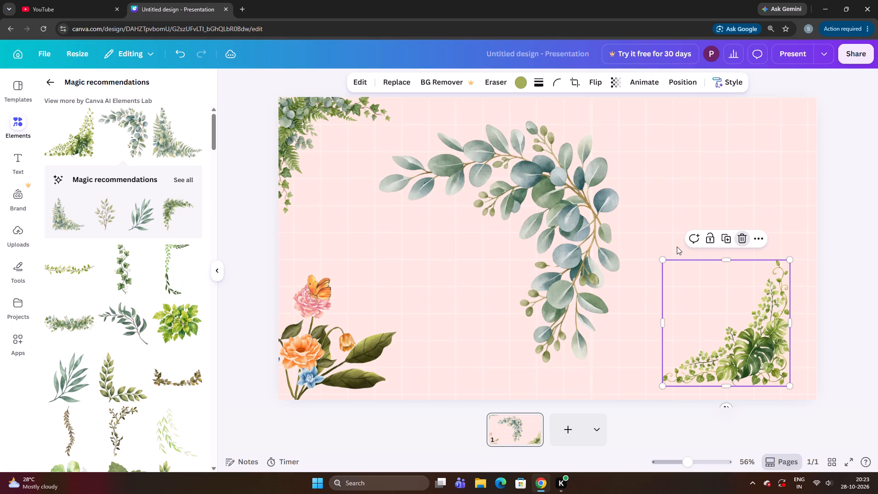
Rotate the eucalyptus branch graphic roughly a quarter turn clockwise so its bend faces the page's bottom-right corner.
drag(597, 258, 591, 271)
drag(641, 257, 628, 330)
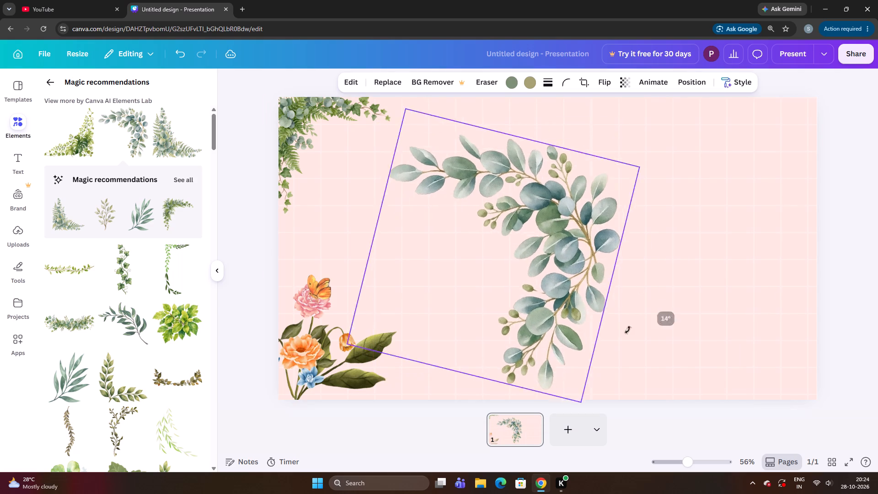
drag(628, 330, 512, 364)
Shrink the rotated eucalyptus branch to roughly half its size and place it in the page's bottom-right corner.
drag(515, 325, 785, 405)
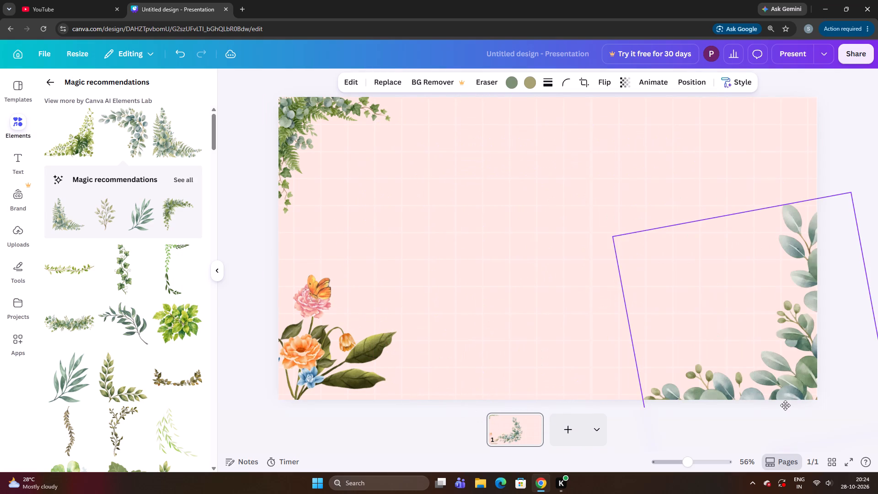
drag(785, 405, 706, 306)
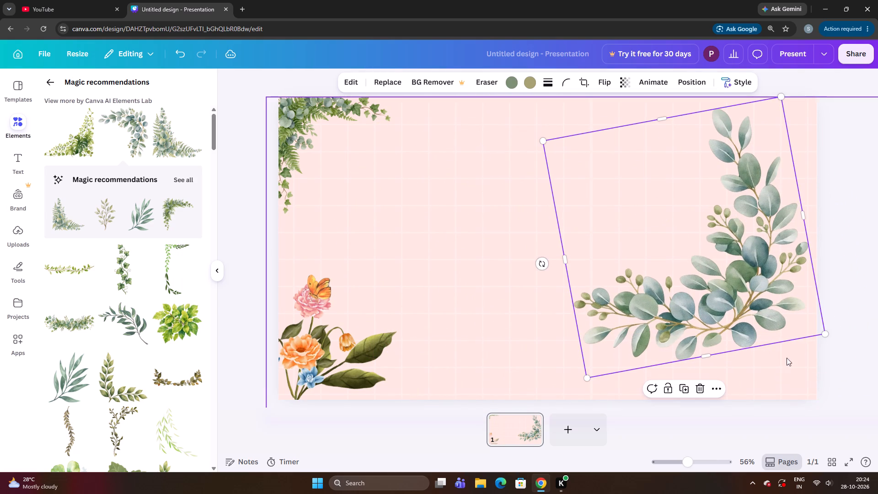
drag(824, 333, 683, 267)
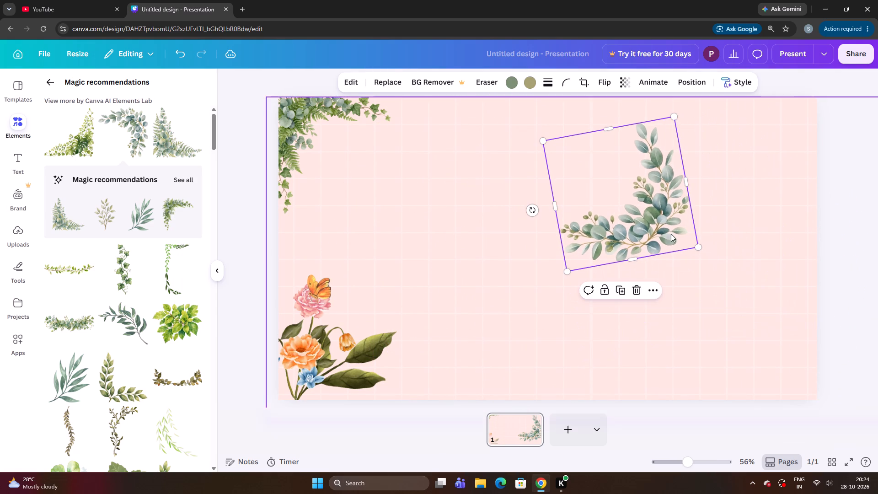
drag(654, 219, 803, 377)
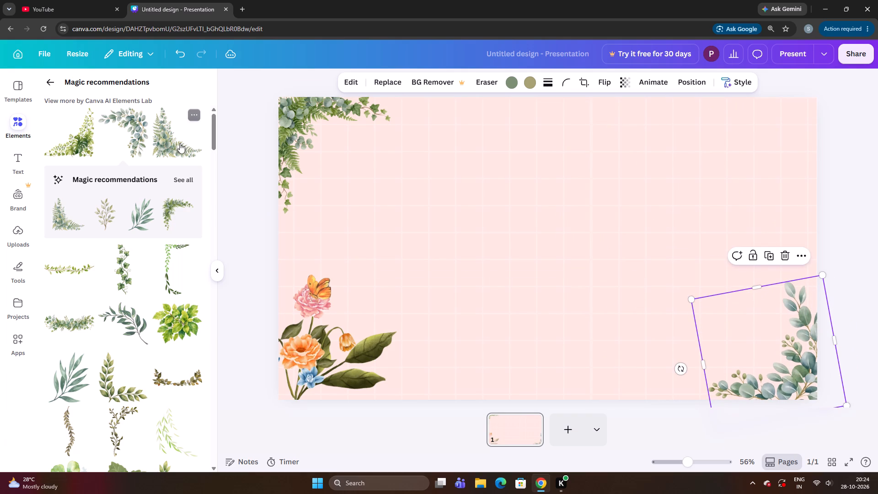
Add the eucalyptus-and-fern corner graphic from the recommendations to the page.
click(180, 143)
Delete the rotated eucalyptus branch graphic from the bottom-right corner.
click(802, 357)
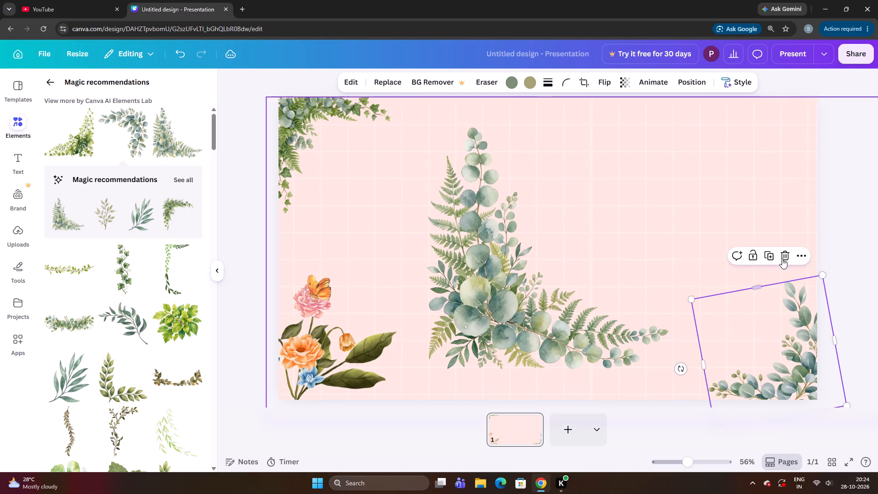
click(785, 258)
Rotate the eucalyptus-and-fern graphic a quarter turn counterclockwise, squared to the page, with its bend facing the bottom-right corner.
drag(562, 304, 601, 301)
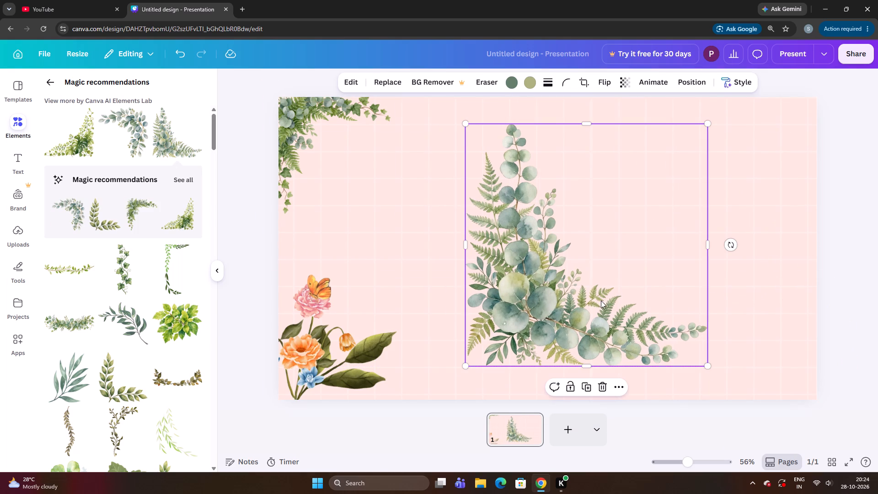
drag(728, 249, 566, 166)
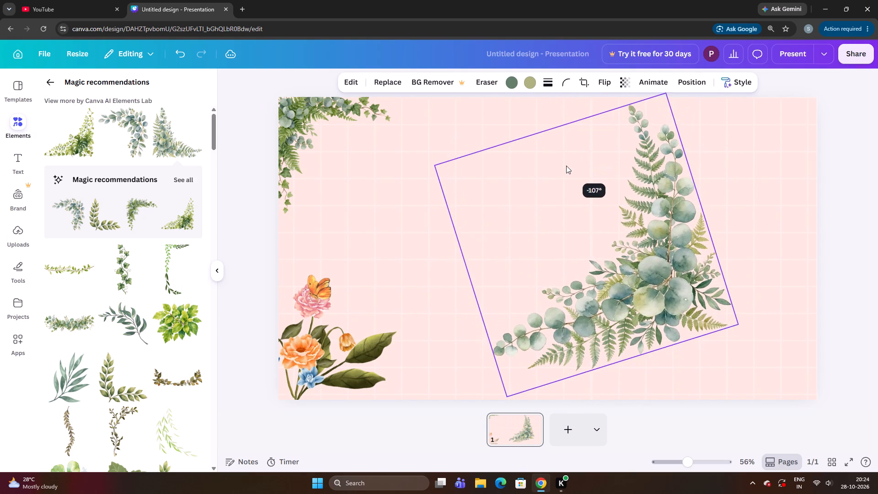
drag(566, 166, 588, 179)
drag(654, 275, 657, 277)
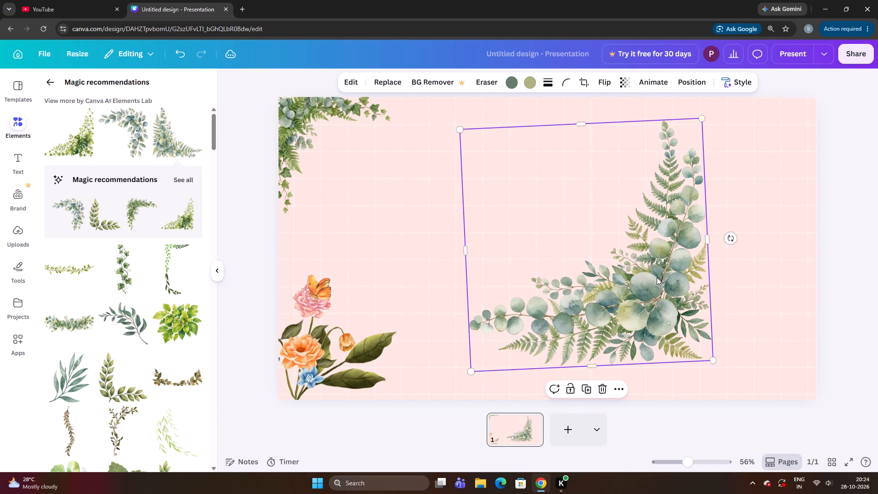
drag(657, 277, 659, 280)
drag(617, 205, 623, 220)
drag(741, 259, 742, 267)
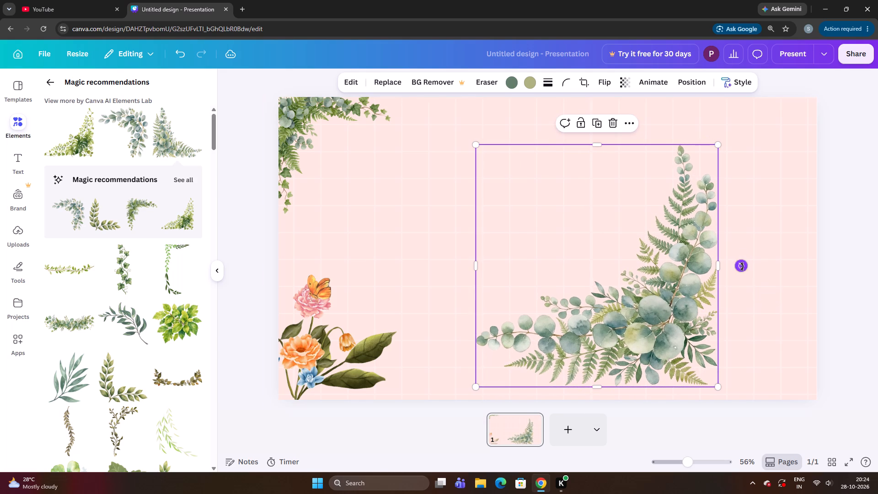
Shrink the eucalyptus-and-fern graphic to roughly half its size and shift it toward the page's right side.
drag(717, 388, 687, 358)
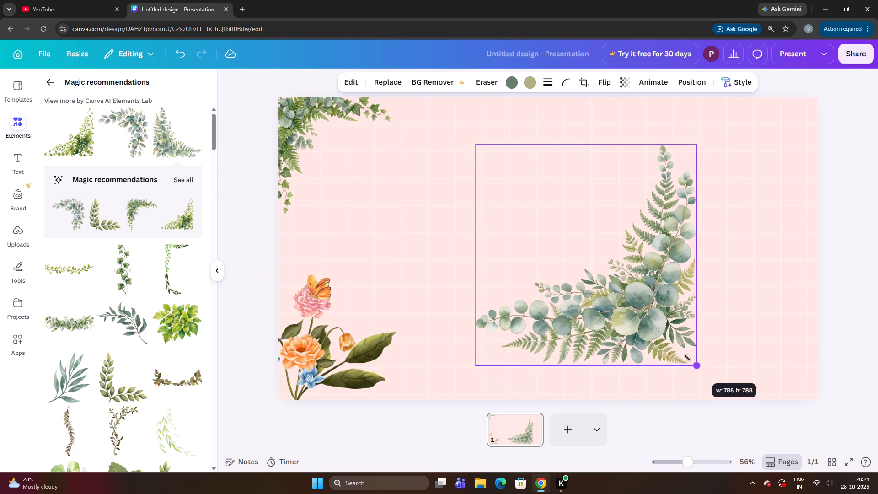
drag(687, 358, 621, 295)
drag(589, 270, 736, 338)
drag(768, 360, 734, 329)
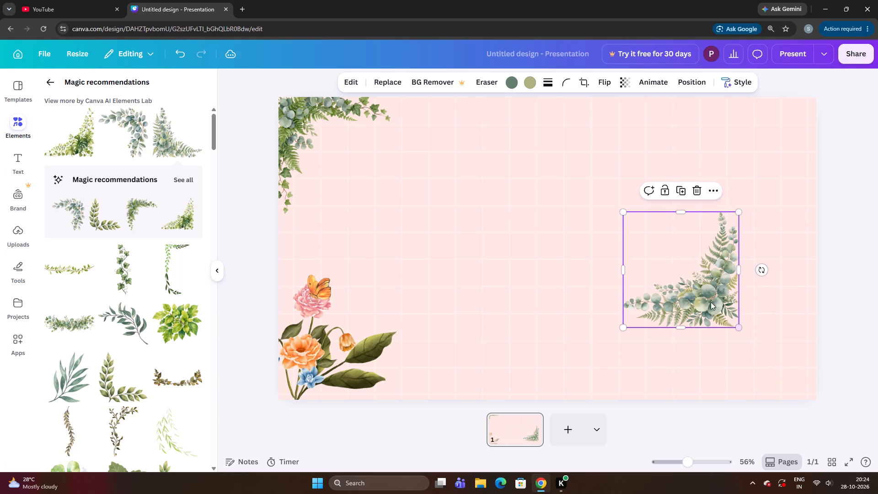
Place the eucalyptus-and-fern graphic in the page's bottom-right corner, slightly overhanging the right and bottom edges.
drag(707, 299, 785, 371)
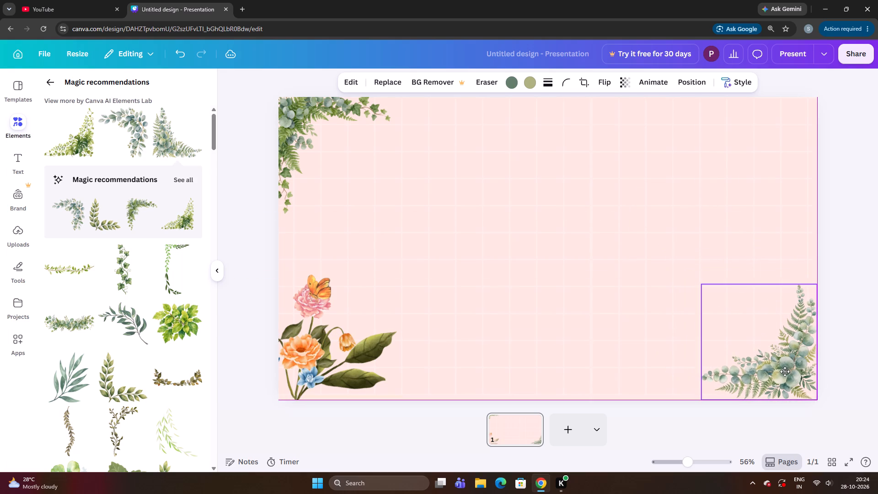
drag(785, 371, 792, 380)
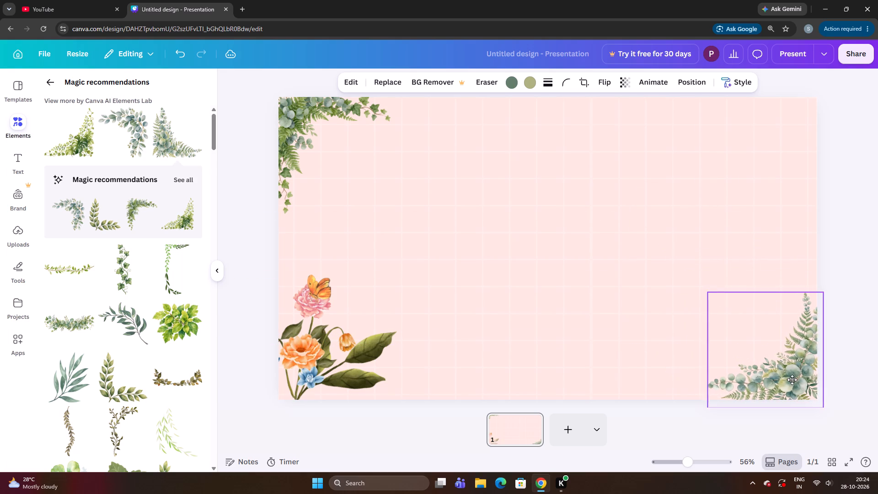
drag(792, 380, 793, 381)
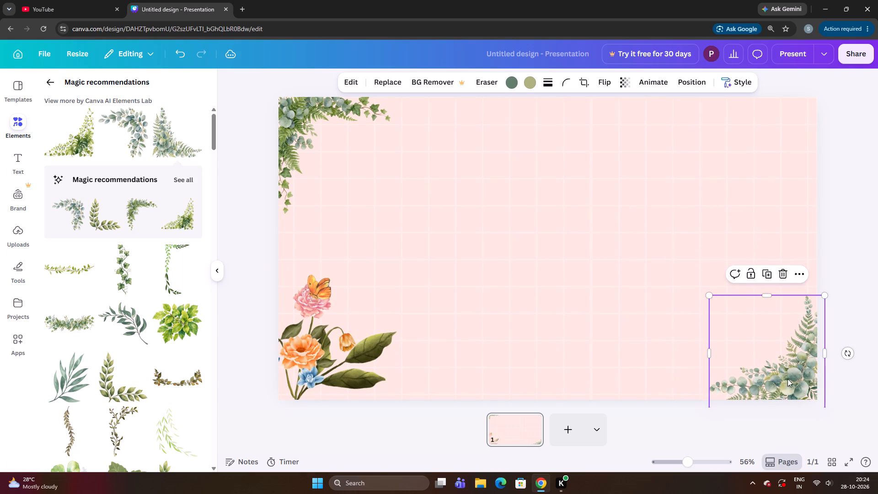
drag(796, 383, 796, 377)
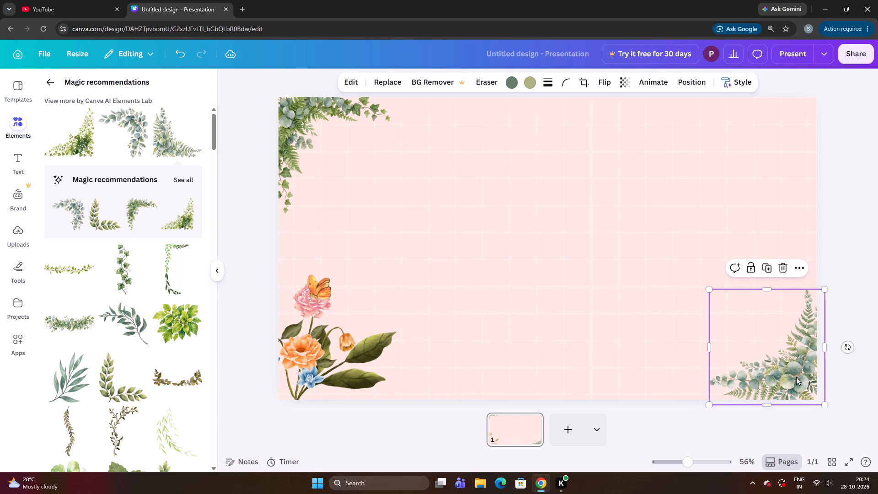
Nudge the eucalyptus-and-fern graphic slightly down and left to fine-tune its fit in the page's bottom-right corner.
key(Right)
key(Right)
key(Right)
key(Down)
key(Down)
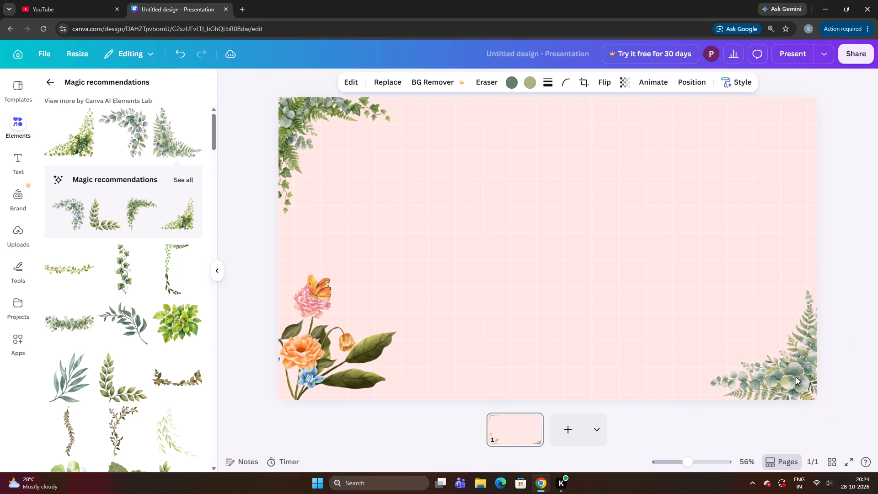
key(Left)
key(Left)
key(Left)
key(Left)
key(Left)
key(Left)
key(Down)
key(Down)
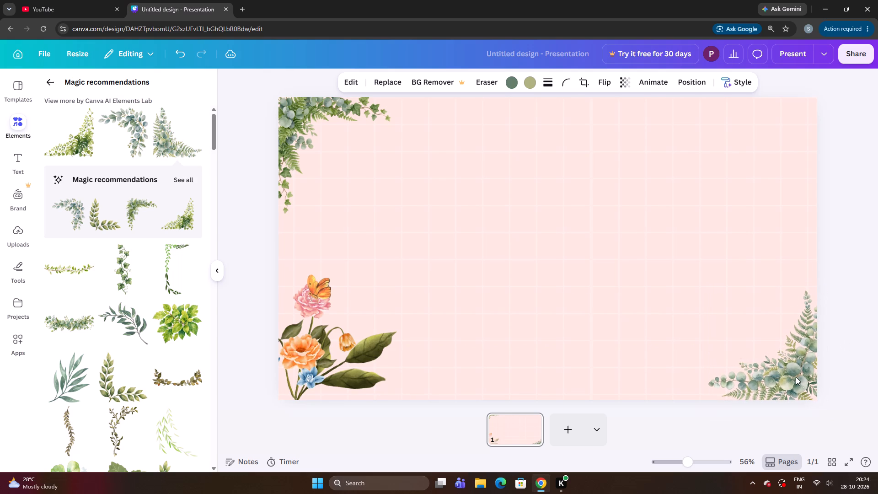
key(Down)
key(Down)
key(Left)
key(Left)
key(Left)
key(Down)
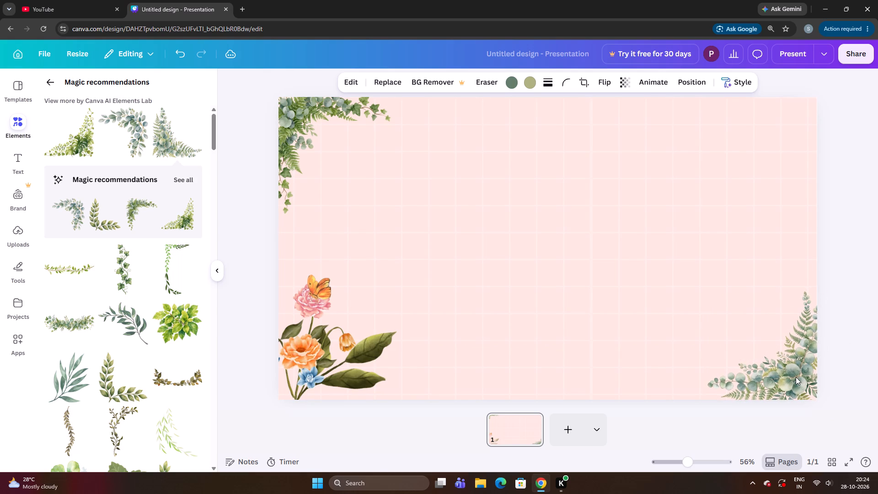
key(Down)
key(Down)
key(Right)
key(Left)
key(Down)
key(Down)
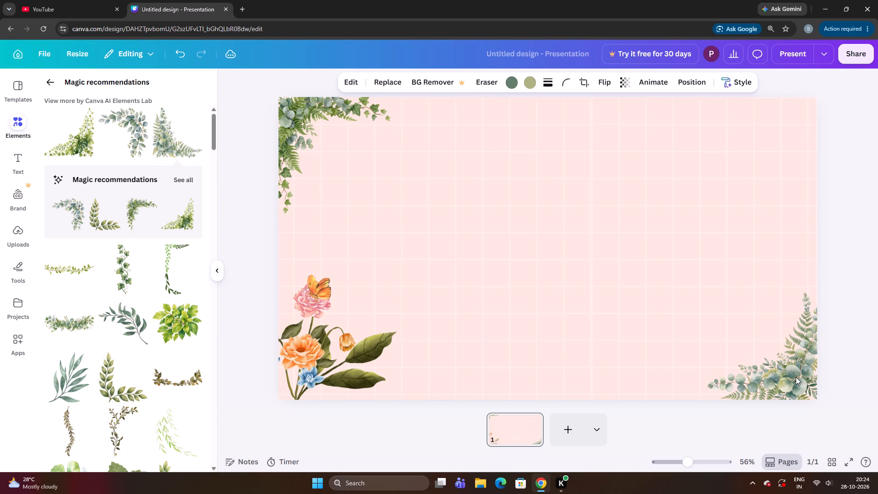
key(Down)
key(Down)
key(Down)
key(Down)
key(Down)
key(Down)
key(Down)
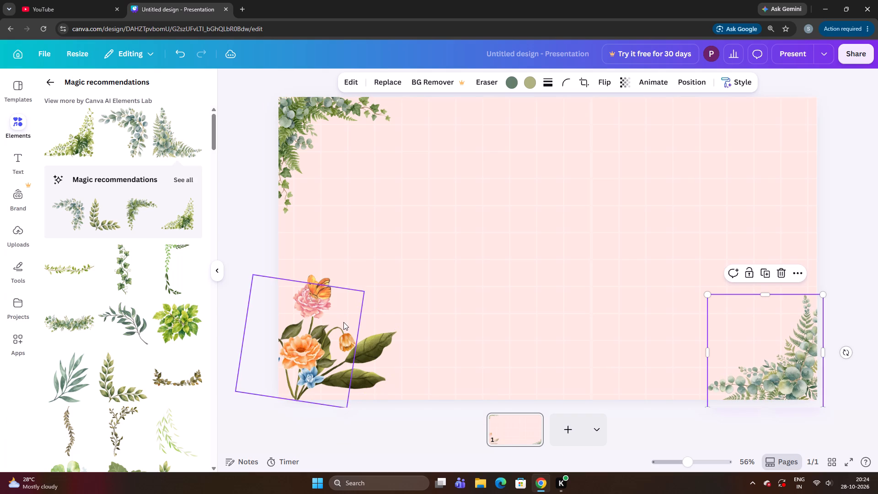
Delete all pieces of the floral bouquet in the page's bottom-left corner, including the flowers, leaves, stems and butterfly.
click(348, 334)
click(314, 253)
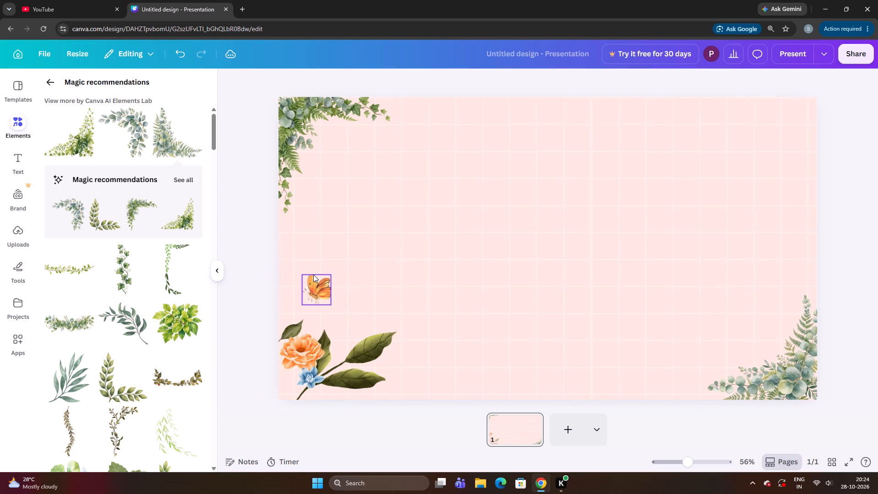
click(313, 274)
click(331, 252)
click(296, 321)
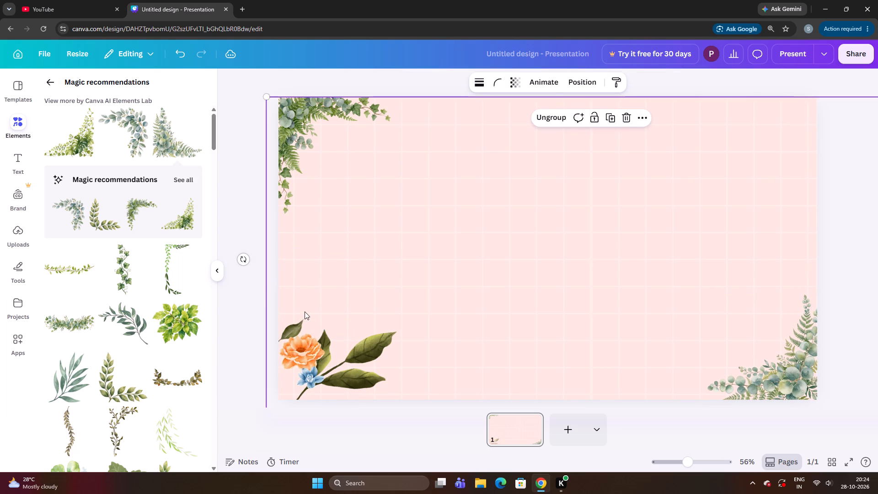
click(294, 333)
click(311, 298)
click(294, 354)
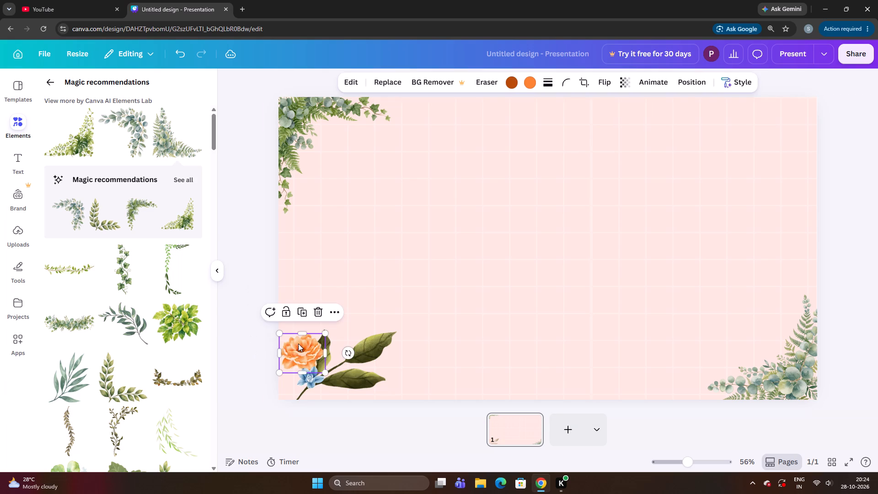
click(319, 315)
click(317, 353)
click(357, 274)
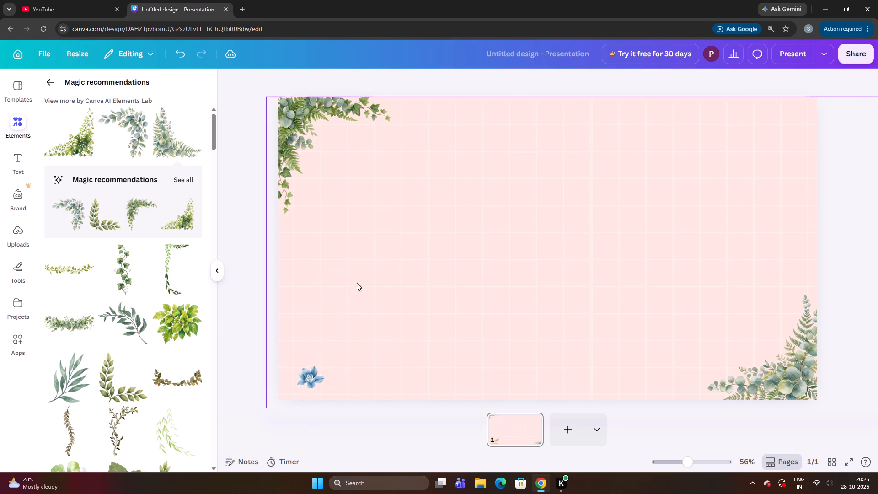
click(315, 373)
click(325, 345)
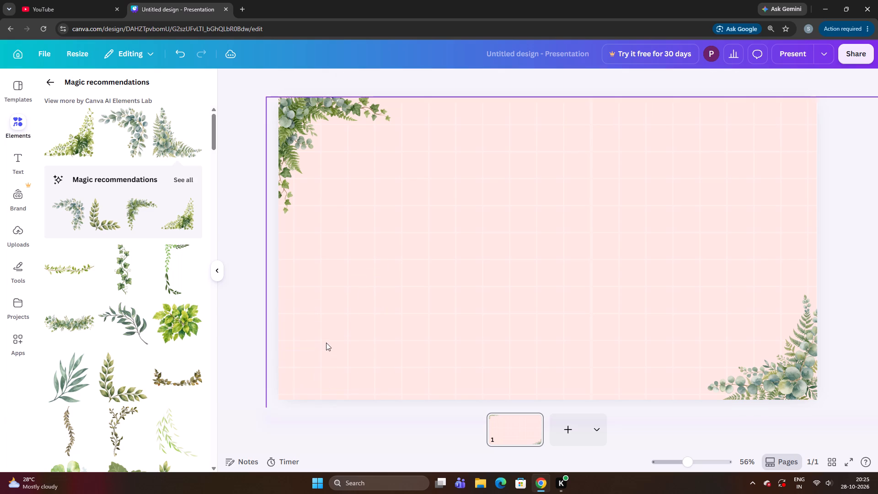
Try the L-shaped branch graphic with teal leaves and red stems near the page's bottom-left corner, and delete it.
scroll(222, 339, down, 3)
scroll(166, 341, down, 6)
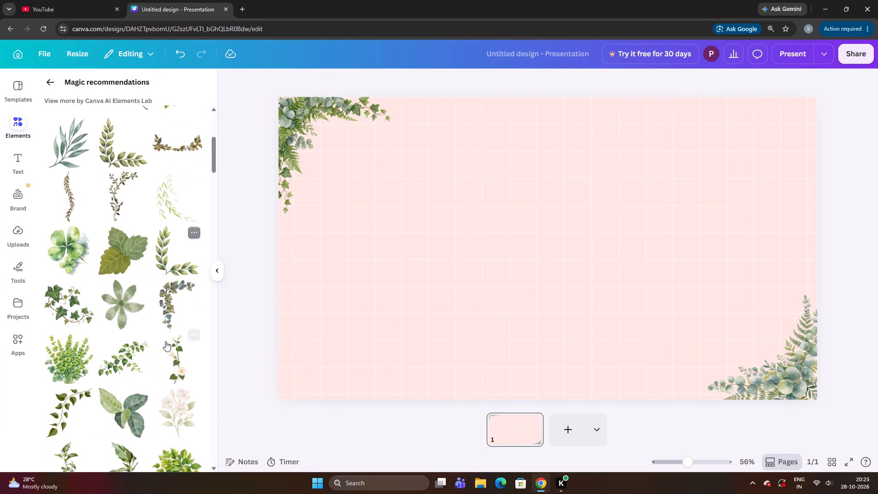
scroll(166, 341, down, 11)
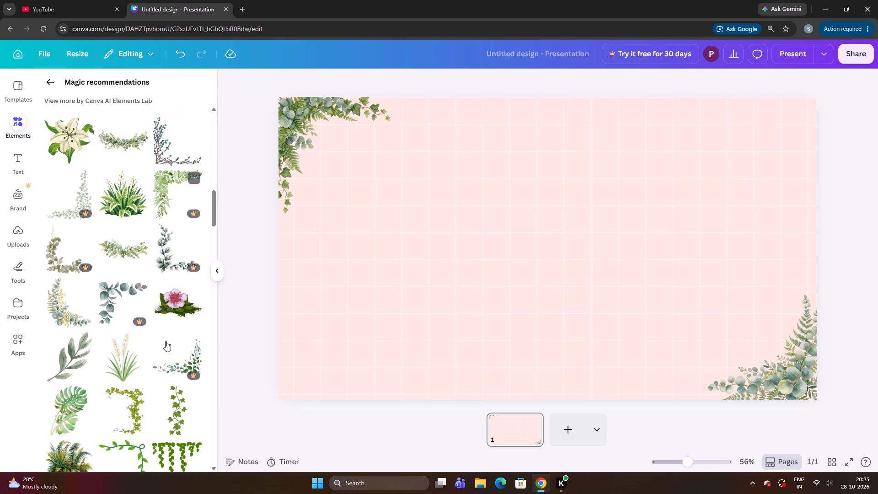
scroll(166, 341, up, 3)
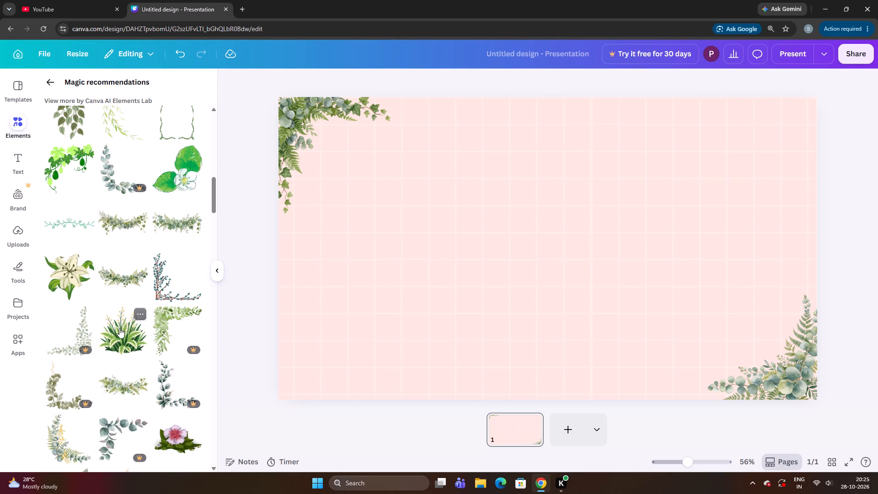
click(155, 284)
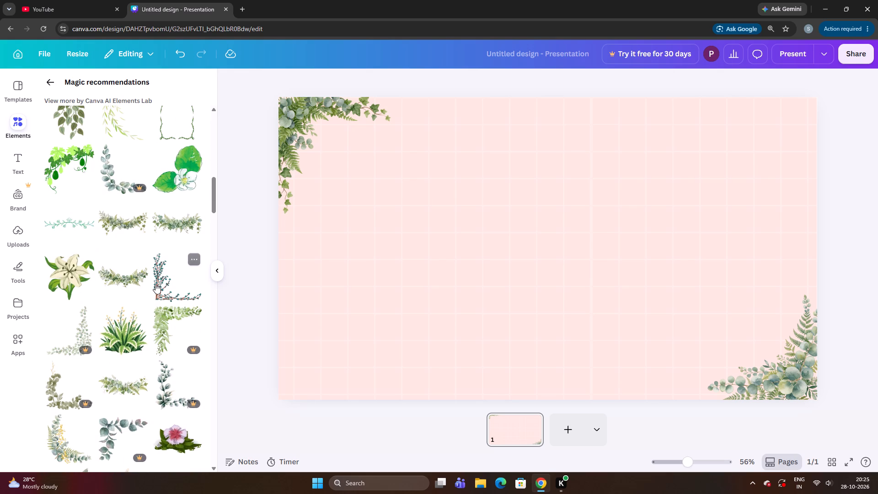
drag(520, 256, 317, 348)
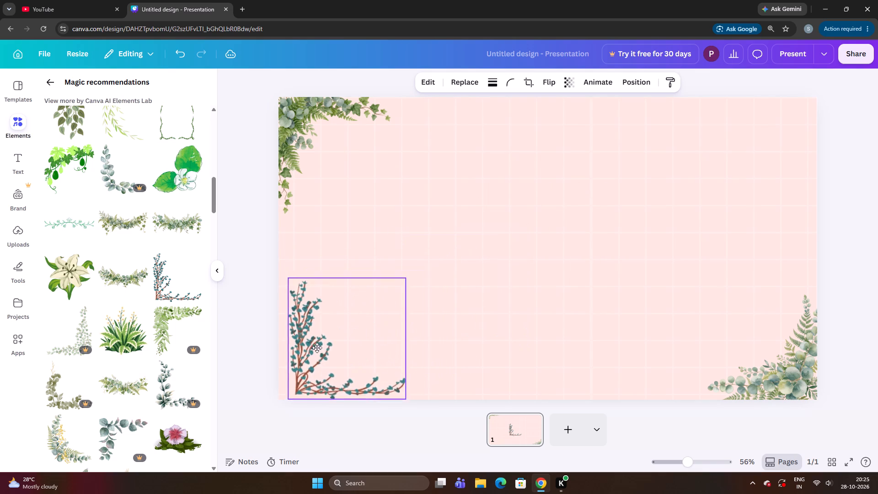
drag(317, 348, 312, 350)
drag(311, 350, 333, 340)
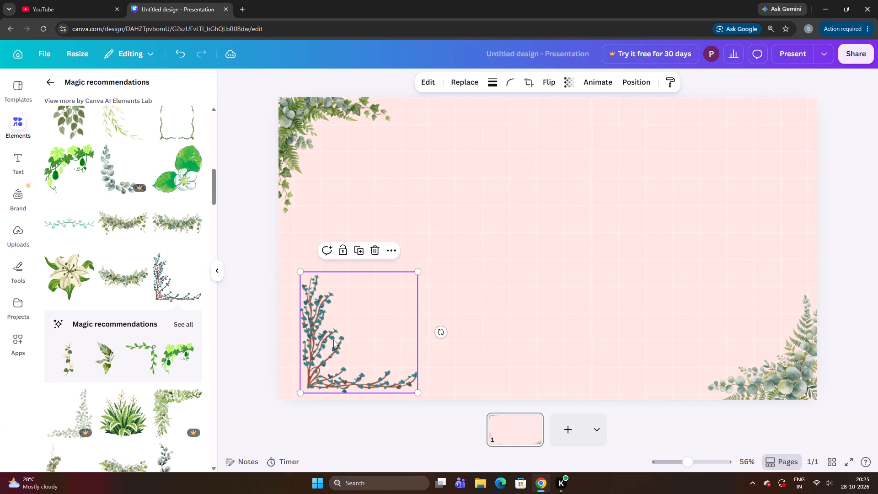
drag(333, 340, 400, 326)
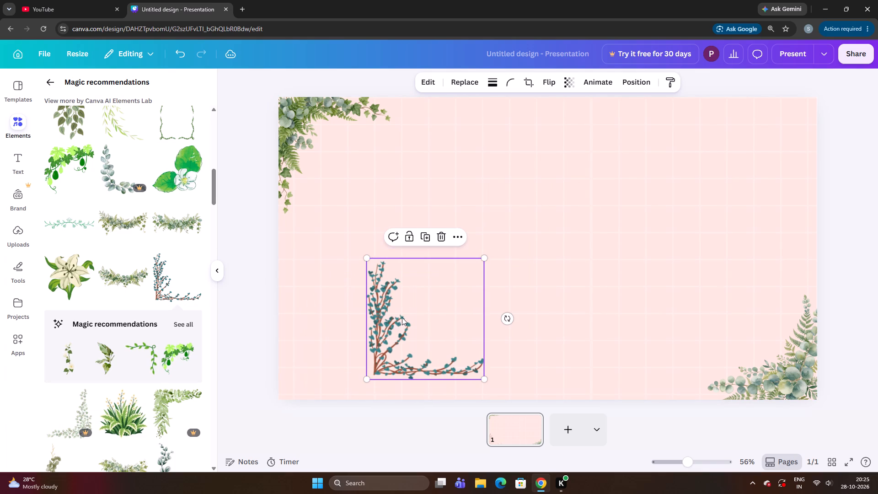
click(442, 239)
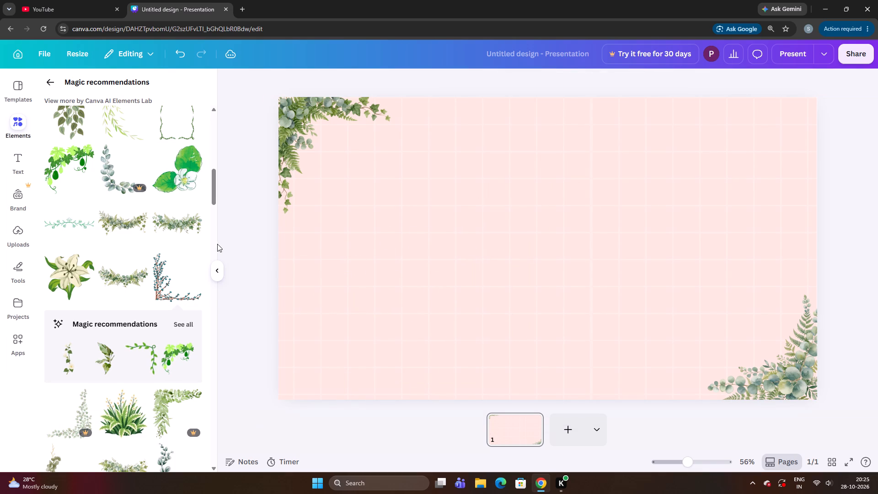
Add the mossy fern clump graphic from the recommendations, place it in the page's upper middle and shrink it slightly.
scroll(173, 194, down, 8)
scroll(155, 213, up, 9)
scroll(116, 216, down, 7)
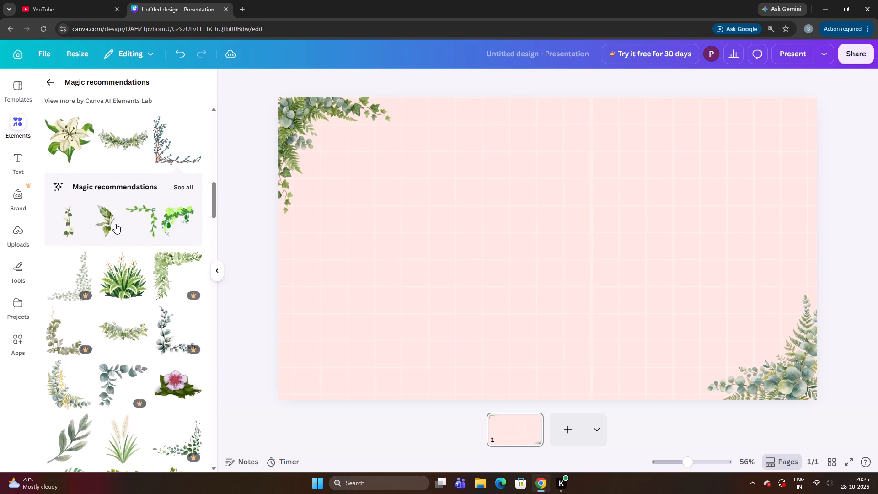
scroll(115, 224, down, 3)
scroll(62, 278, down, 3)
scroll(60, 260, up, 1)
click(70, 193)
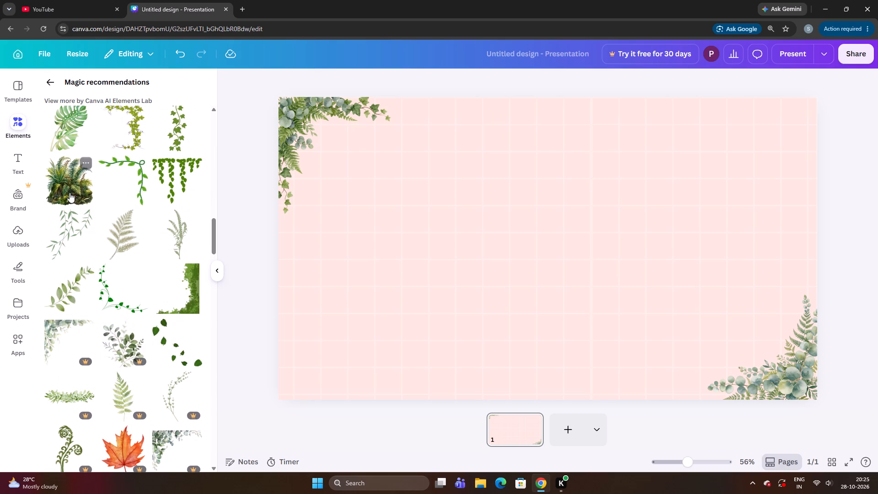
drag(581, 320, 408, 349)
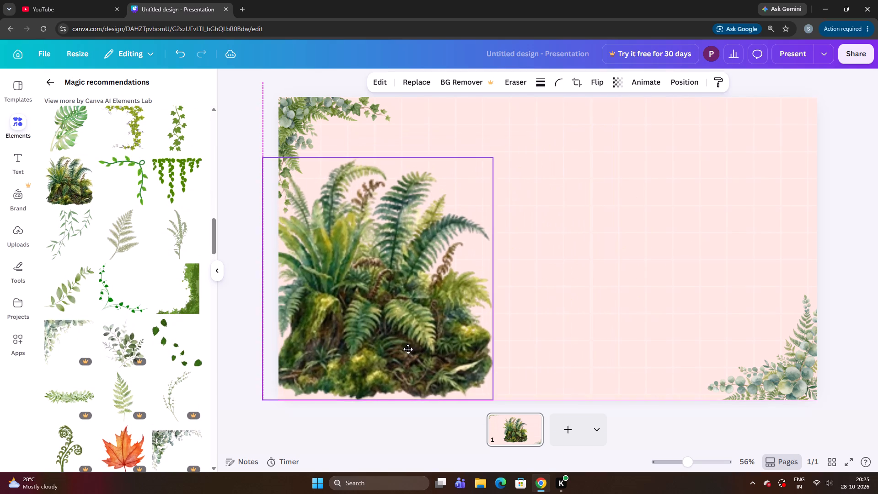
drag(408, 349, 511, 319)
drag(514, 323, 565, 301)
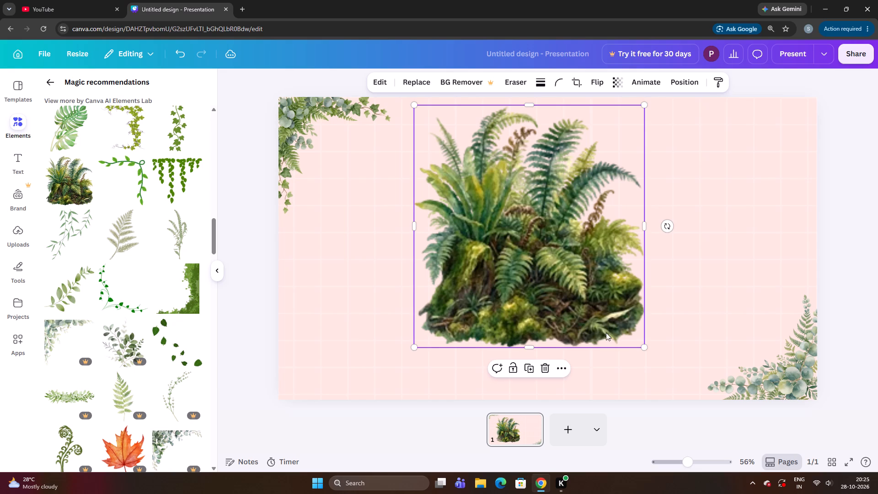
drag(645, 349, 625, 298)
Add the curling leafy stems graphic from the earlier floral recommendations and place it on the page's left side.
scroll(84, 265, down, 6)
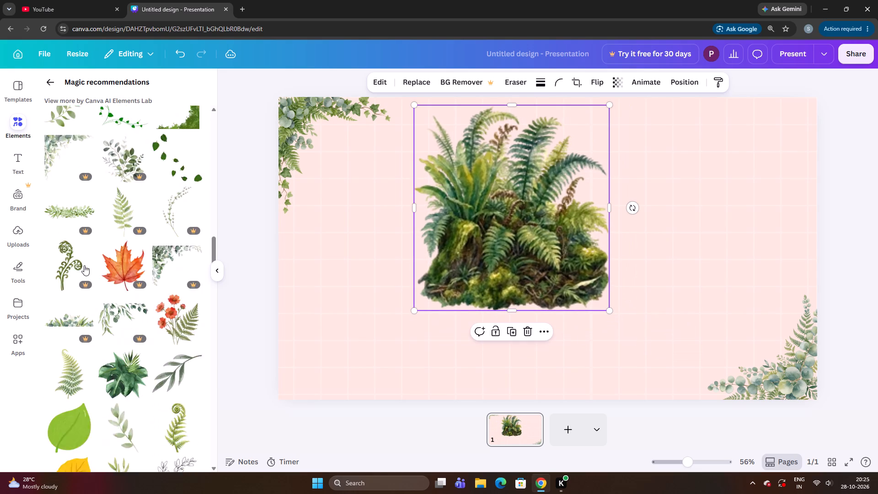
scroll(84, 265, down, 4)
scroll(84, 265, up, 19)
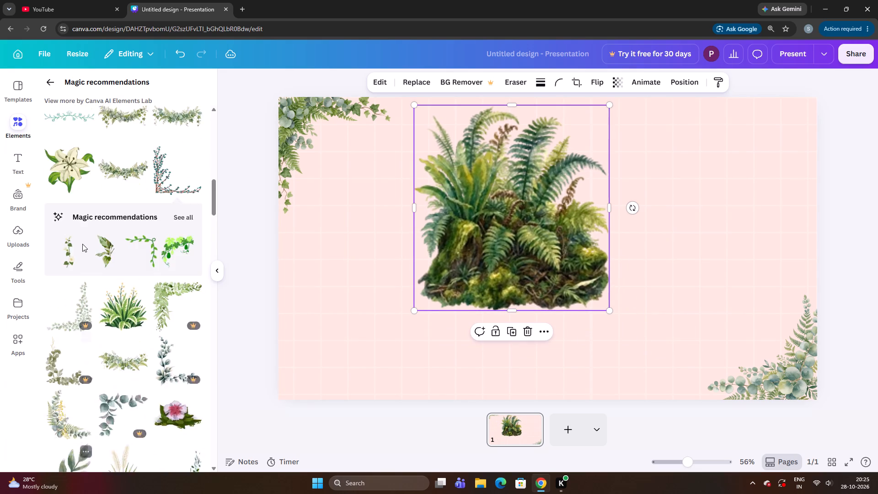
scroll(82, 244, up, 20)
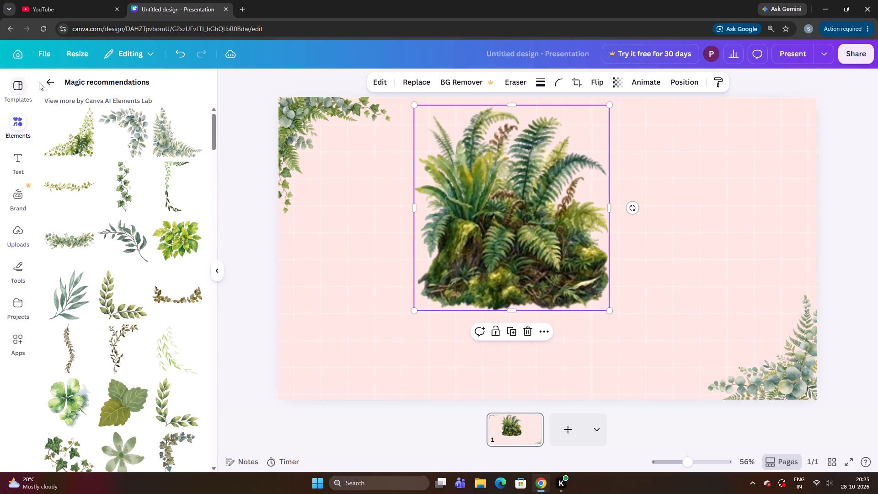
click(48, 84)
scroll(117, 255, up, 3)
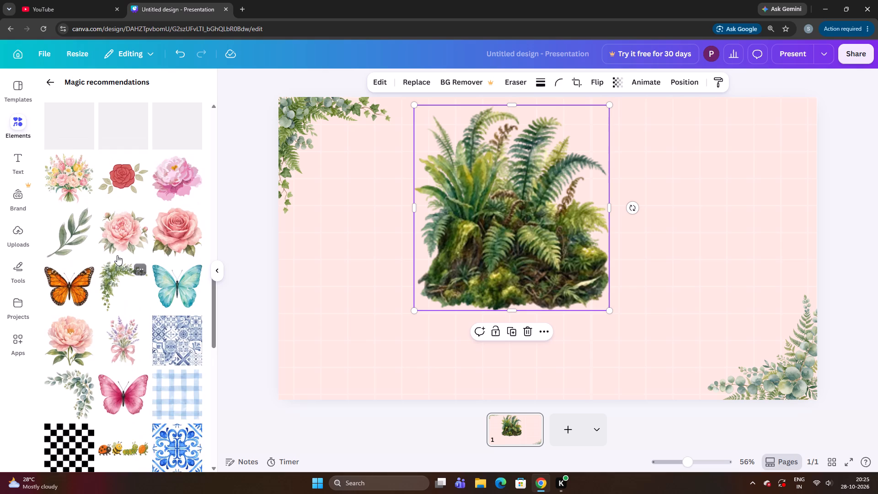
scroll(117, 255, up, 3)
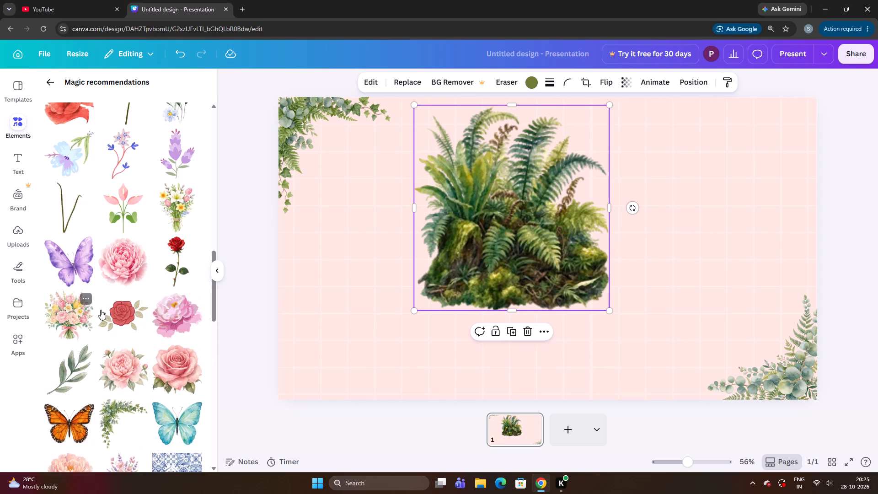
scroll(105, 295, up, 12)
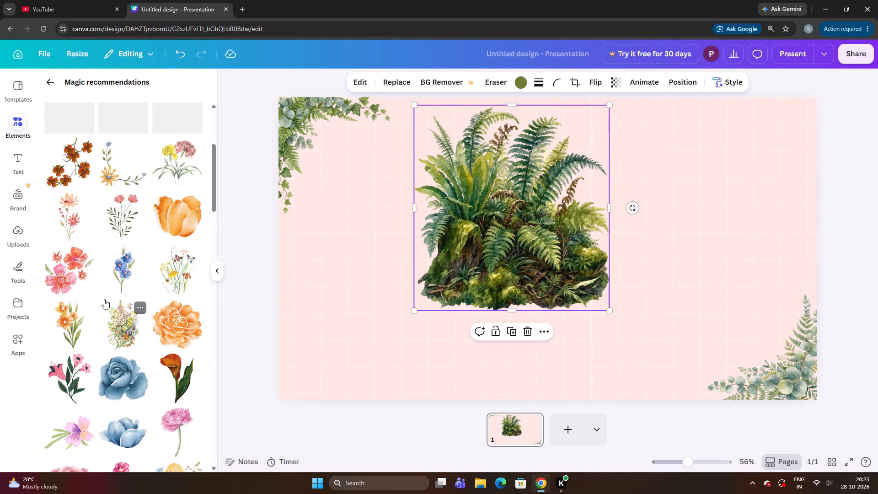
scroll(104, 299, up, 3)
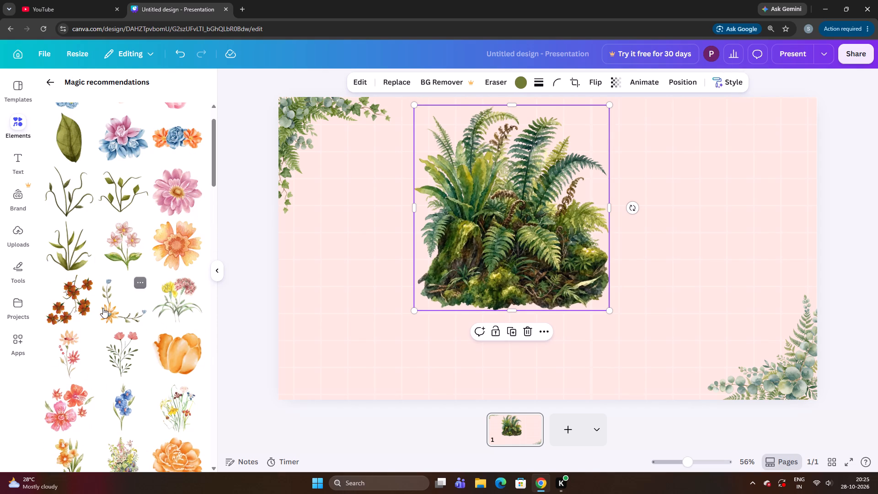
scroll(103, 308, up, 2)
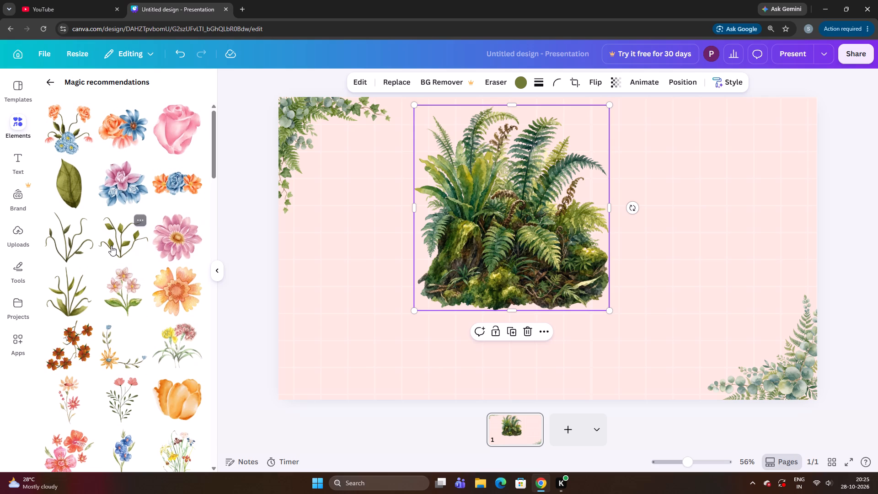
click(70, 241)
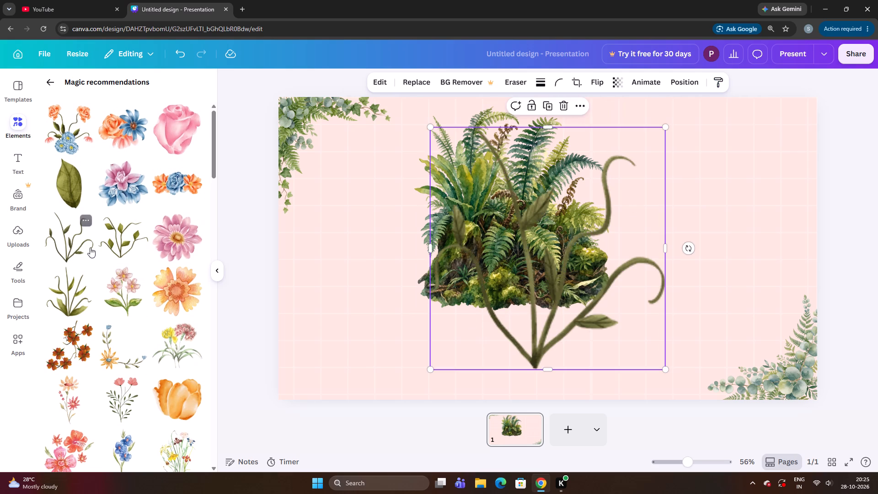
drag(577, 295, 407, 299)
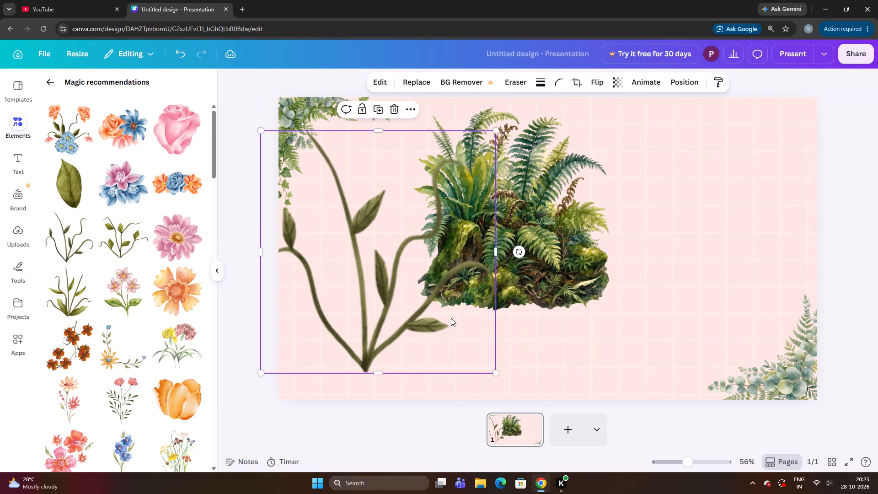
Move the mossy fern clump further right, mostly clear of the curling stems.
drag(528, 278, 591, 268)
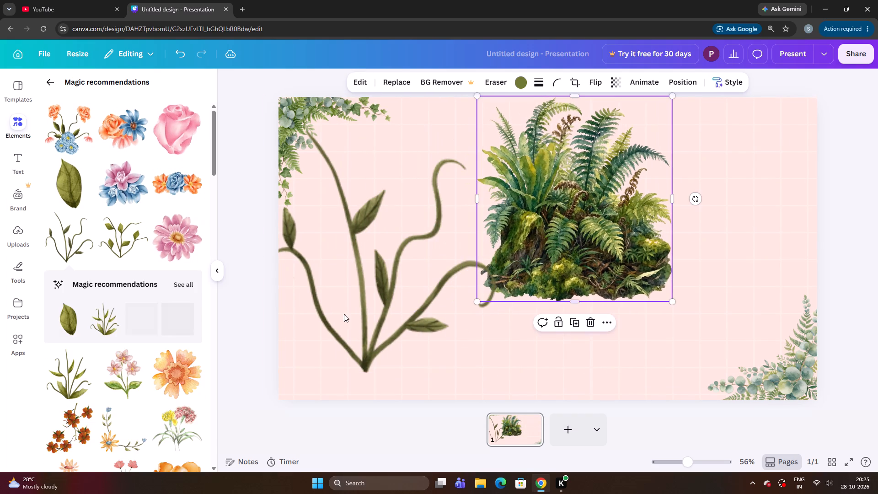
Shrink the curling leafy stems to about half their size and place them in the page's lower left, clear of the fern clump.
drag(328, 315, 362, 321)
drag(530, 377, 530, 377)
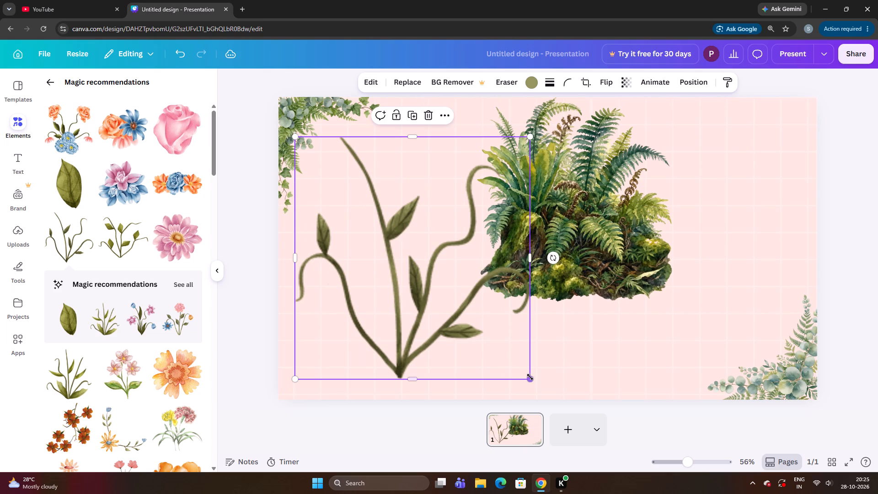
drag(530, 377, 476, 340)
drag(410, 270, 413, 305)
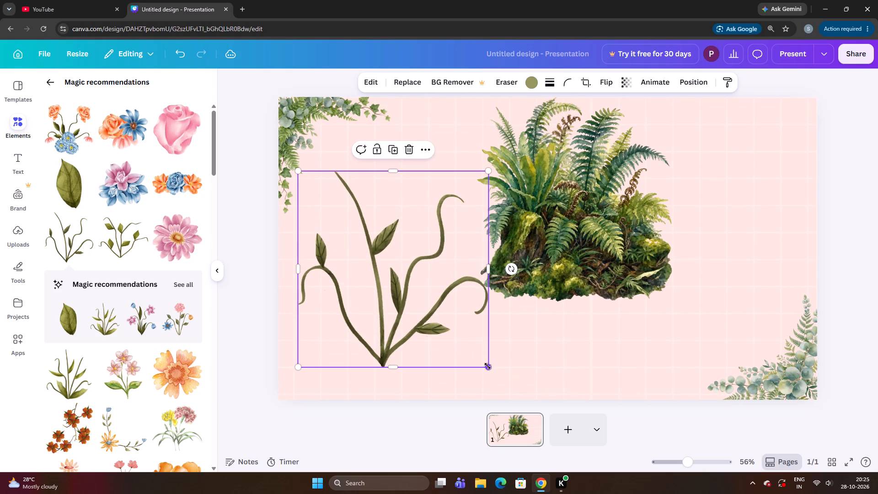
drag(487, 366, 418, 330)
drag(396, 262, 406, 302)
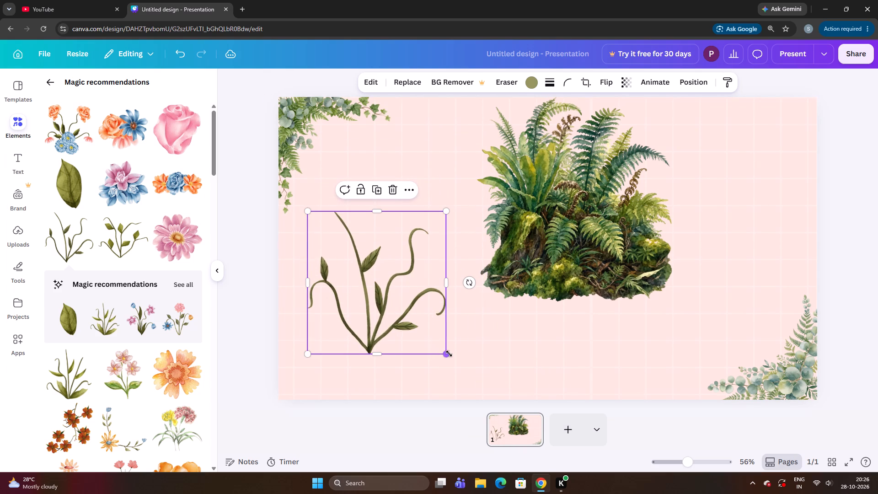
drag(449, 354, 429, 347)
drag(407, 291, 414, 320)
drag(441, 365, 428, 359)
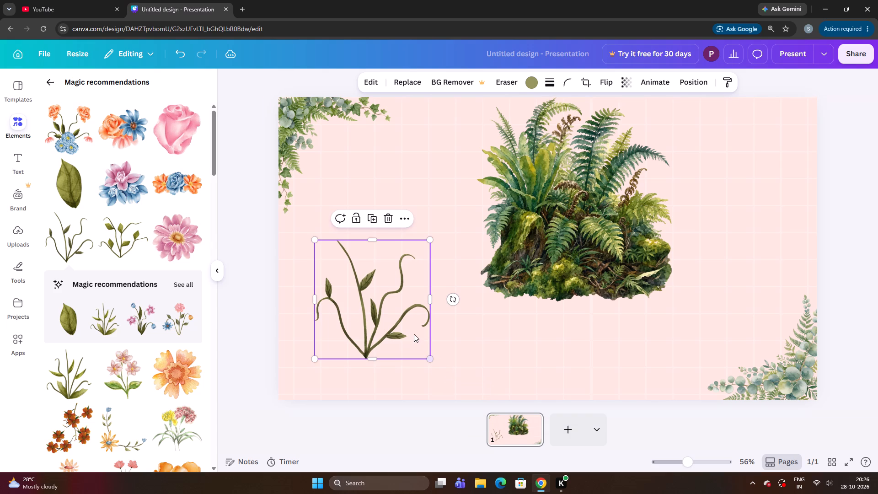
Shrink the curling stems further into a small sprig, keeping it near the page's bottom-left corner.
drag(383, 293, 368, 316)
drag(369, 307, 372, 313)
drag(372, 313, 378, 312)
drag(397, 323, 391, 307)
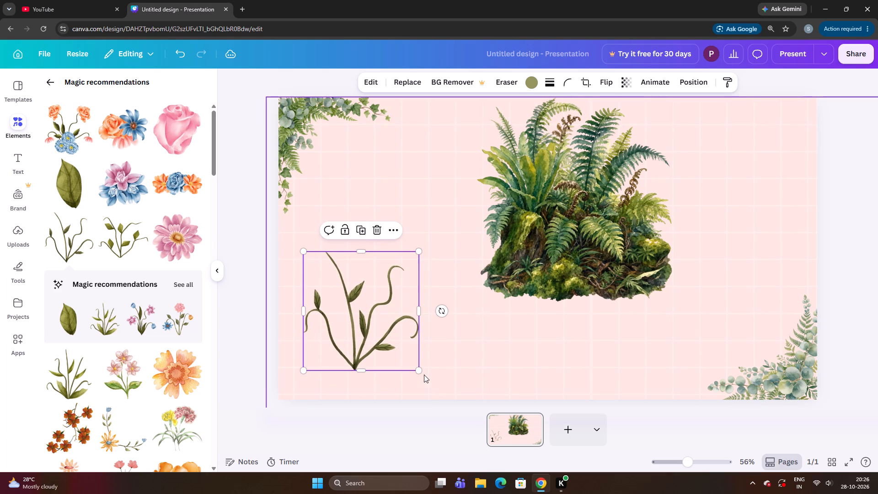
drag(419, 367, 404, 356)
drag(383, 306, 387, 325)
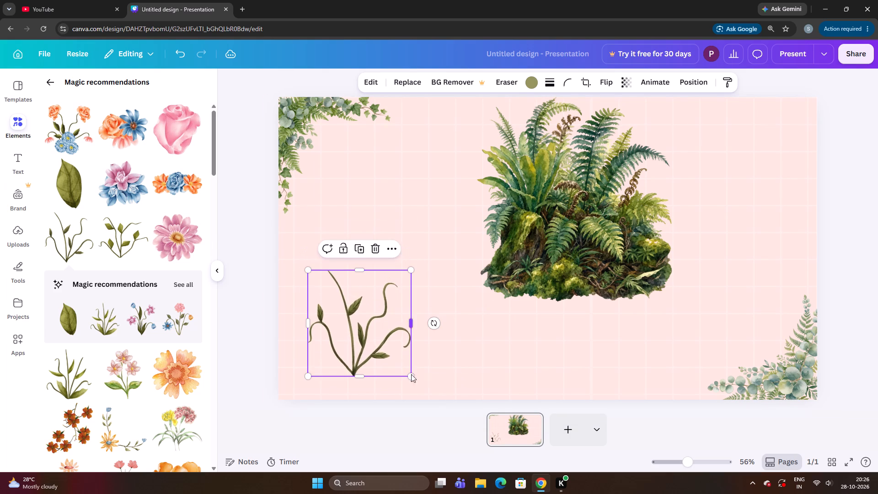
drag(412, 377, 385, 349)
drag(371, 317, 371, 325)
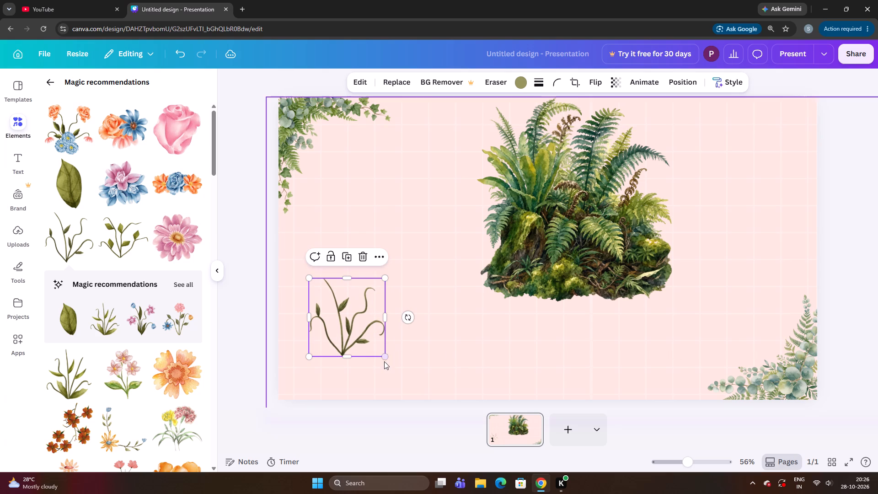
drag(384, 358, 382, 354)
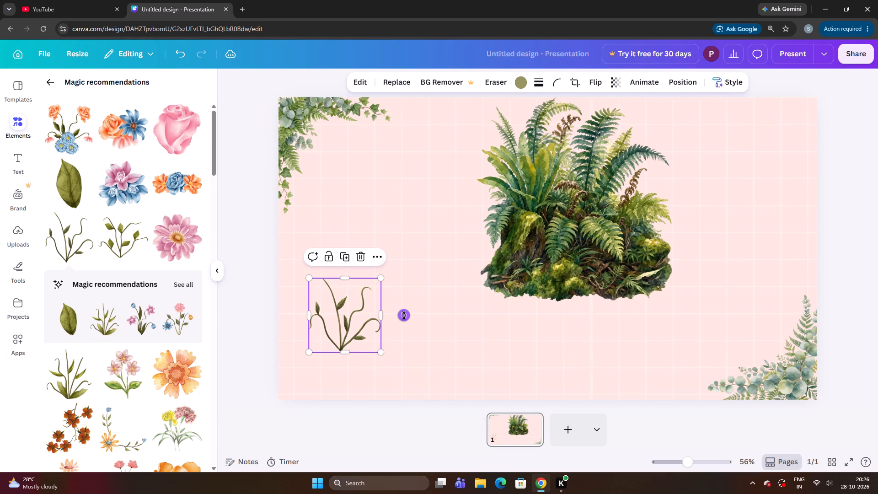
Tilt the small stems clockwise and move them so their base meets the page's bottom-left corner.
drag(406, 317, 406, 336)
drag(372, 333, 342, 371)
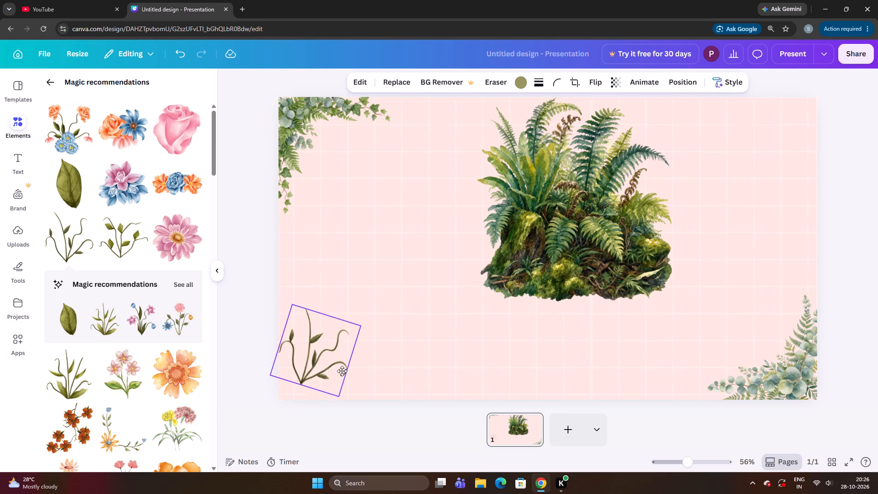
drag(342, 371, 329, 379)
drag(317, 366, 311, 369)
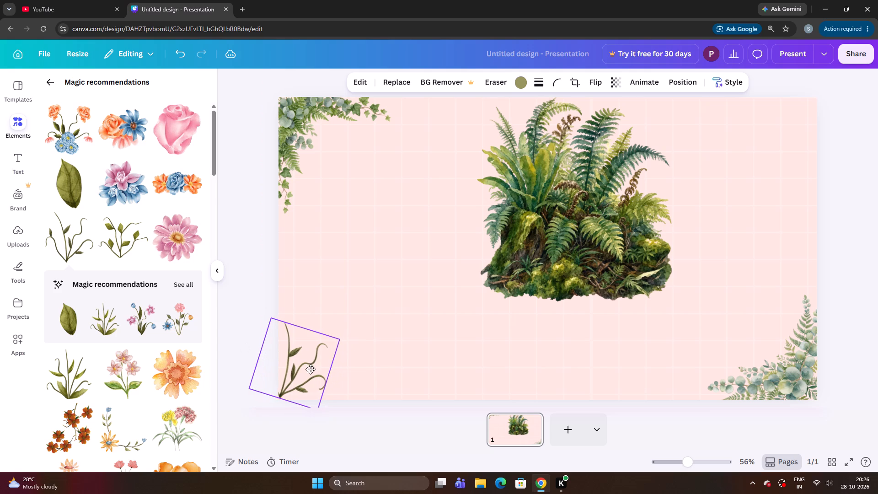
drag(311, 369, 311, 370)
click(311, 370)
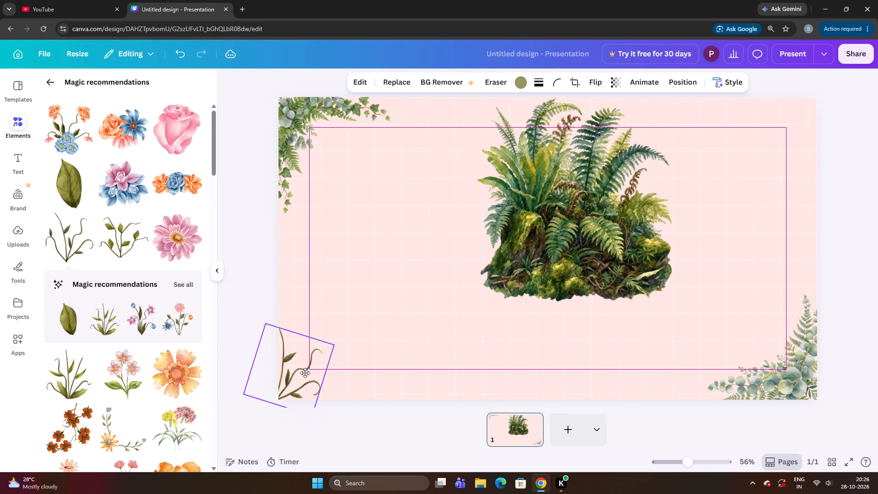
drag(312, 372, 315, 363)
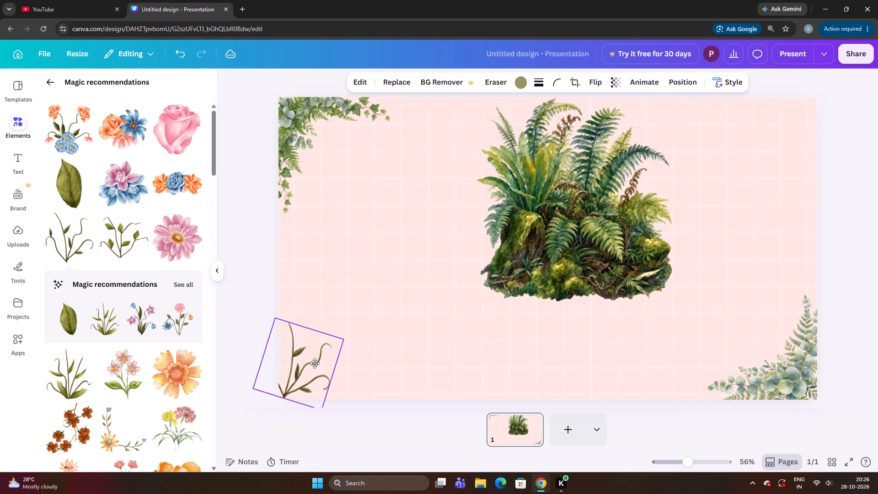
Tilt the stems slightly further clockwise and set them back against the page's bottom-left corner.
drag(315, 363, 335, 350)
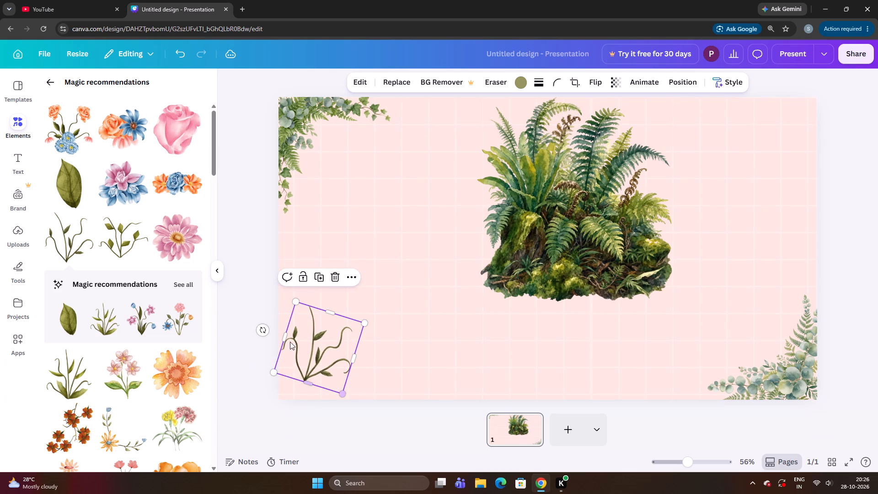
drag(266, 331, 259, 325)
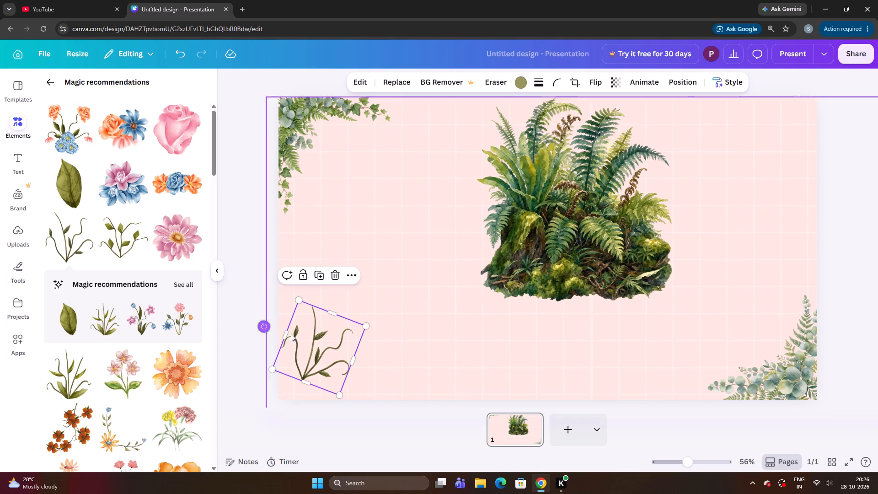
drag(294, 336, 273, 361)
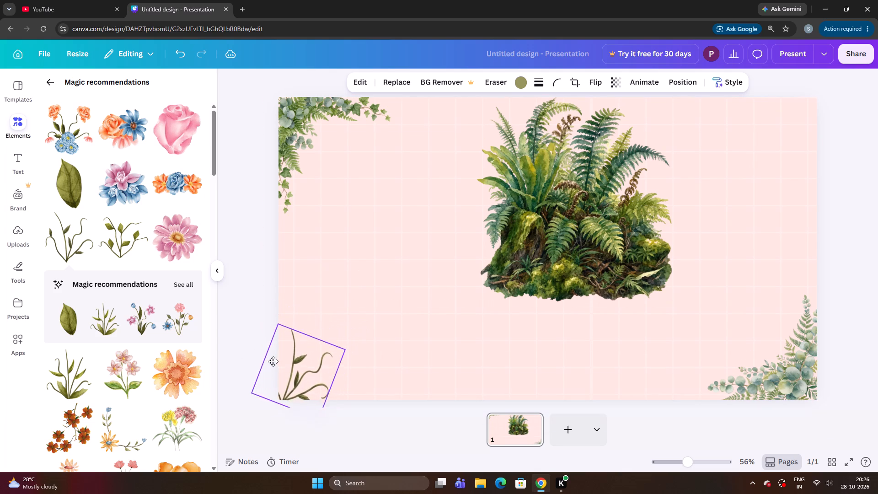
drag(273, 361, 276, 361)
drag(297, 365, 300, 360)
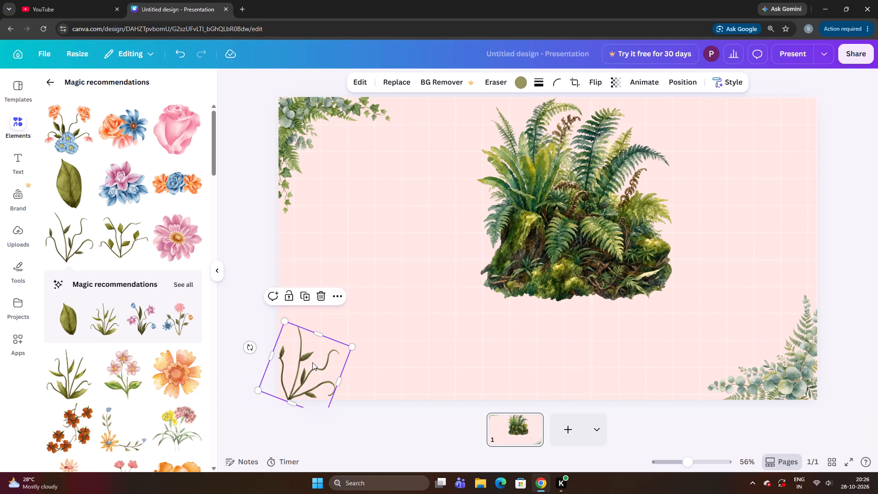
drag(312, 362, 314, 360)
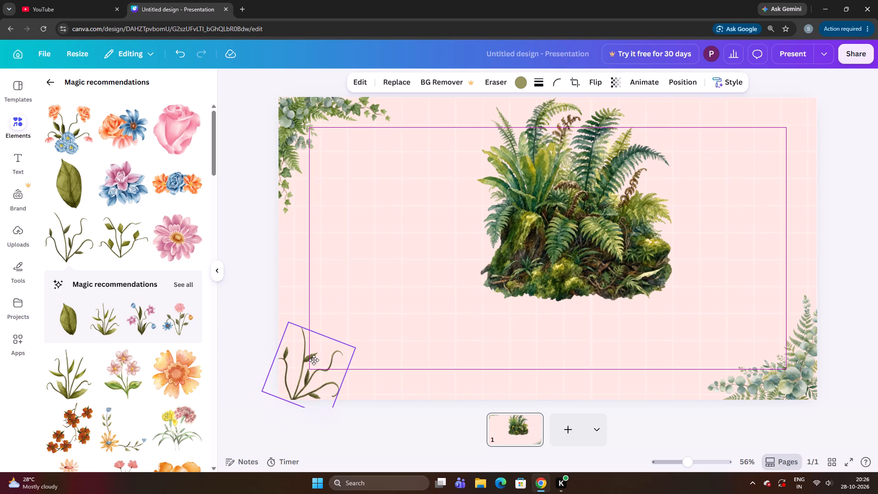
drag(314, 360, 314, 360)
drag(314, 360, 316, 350)
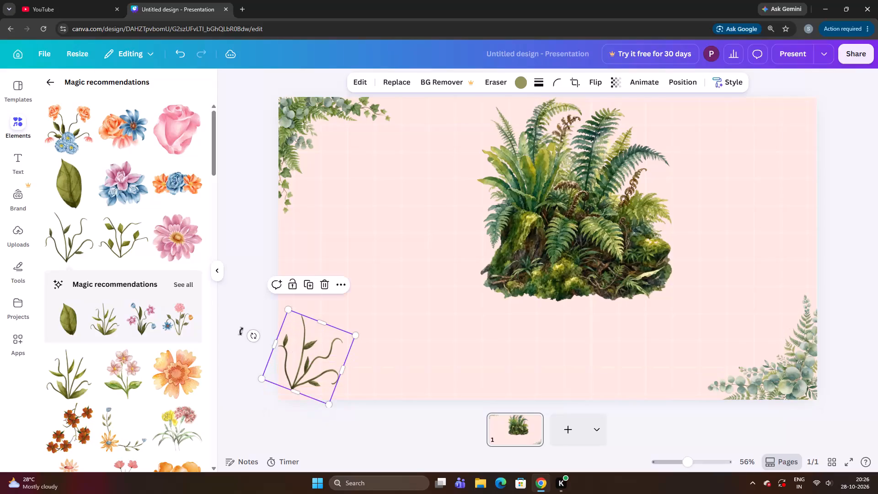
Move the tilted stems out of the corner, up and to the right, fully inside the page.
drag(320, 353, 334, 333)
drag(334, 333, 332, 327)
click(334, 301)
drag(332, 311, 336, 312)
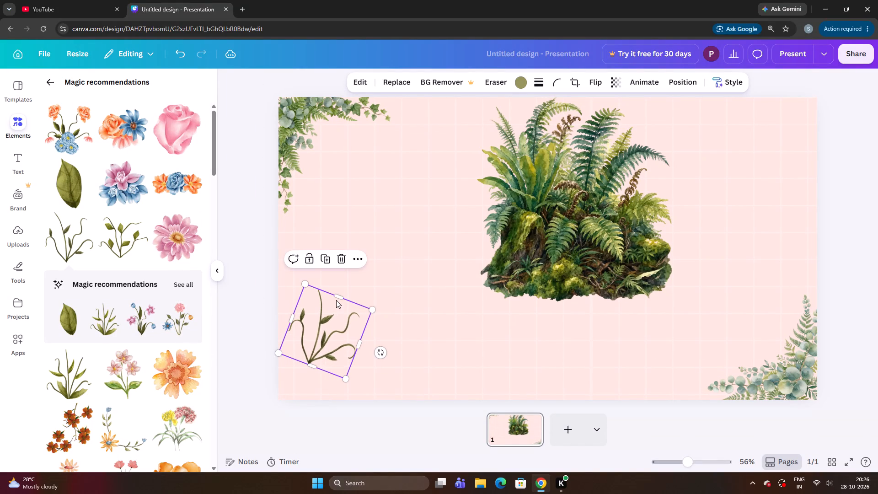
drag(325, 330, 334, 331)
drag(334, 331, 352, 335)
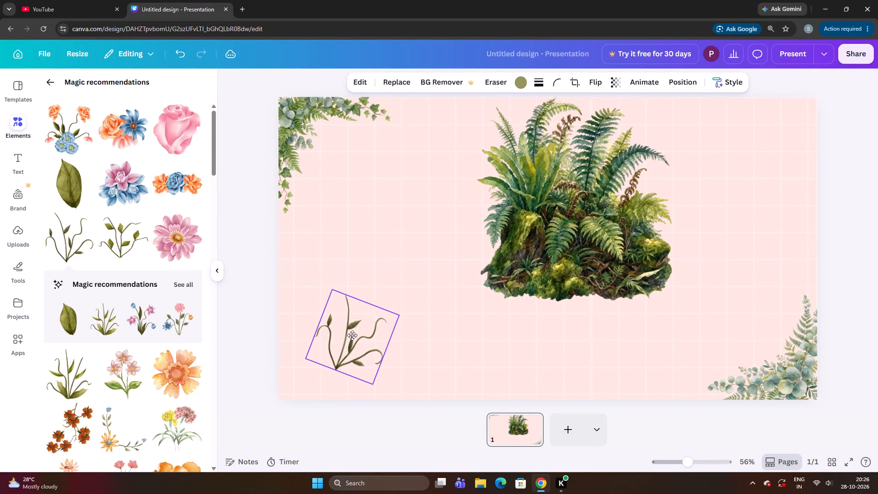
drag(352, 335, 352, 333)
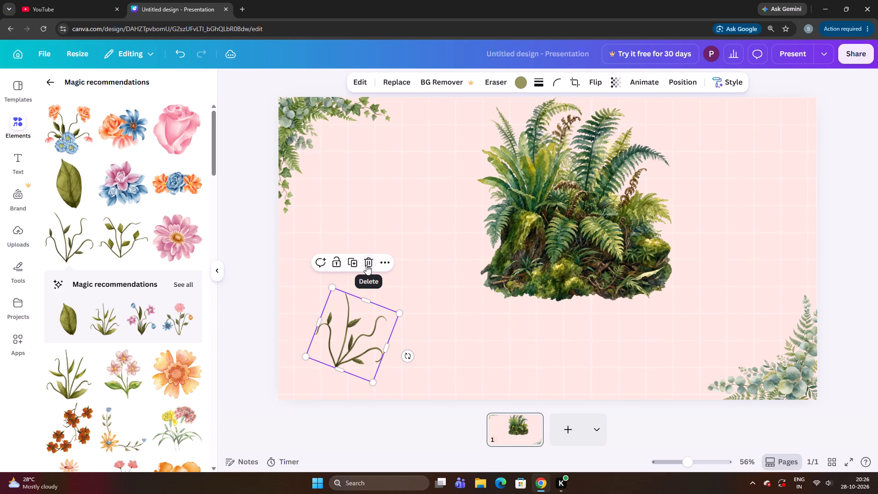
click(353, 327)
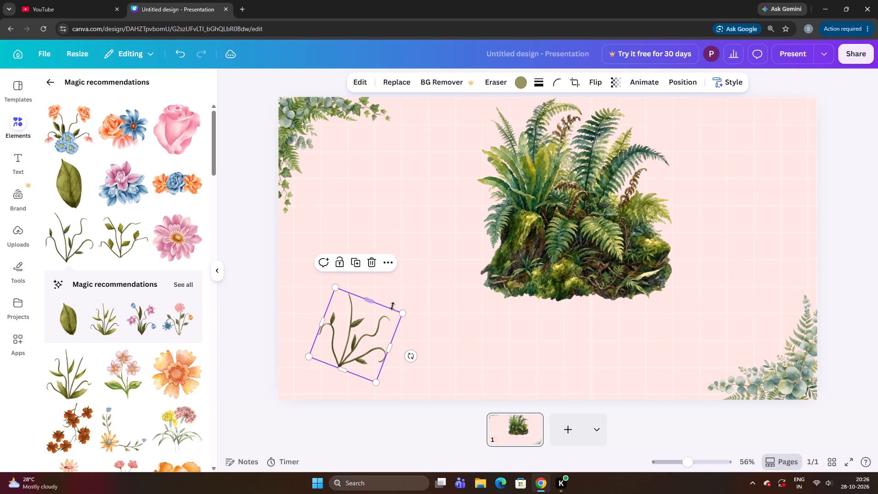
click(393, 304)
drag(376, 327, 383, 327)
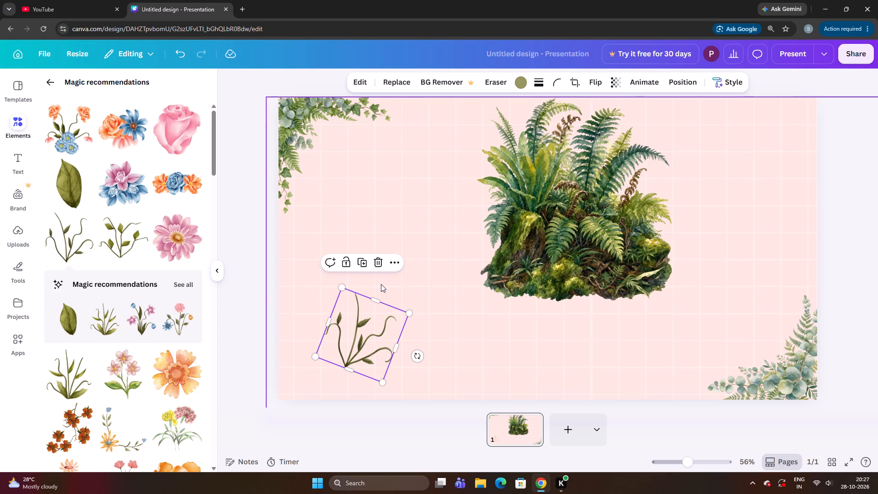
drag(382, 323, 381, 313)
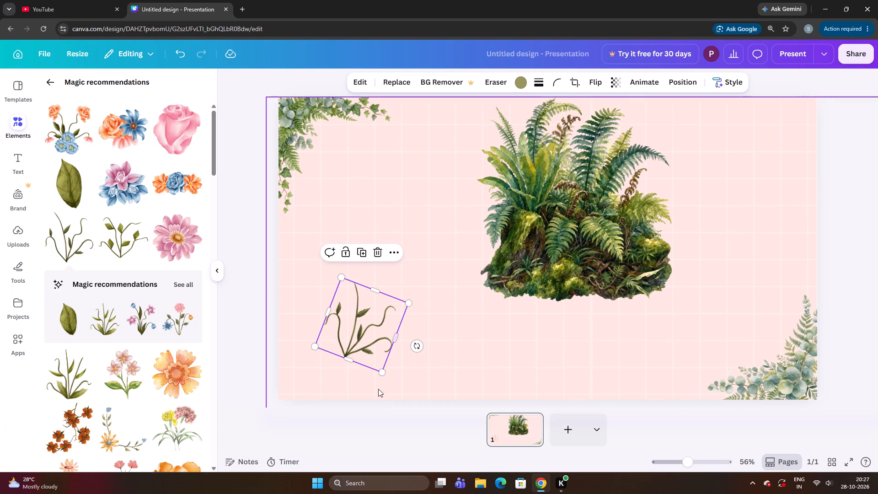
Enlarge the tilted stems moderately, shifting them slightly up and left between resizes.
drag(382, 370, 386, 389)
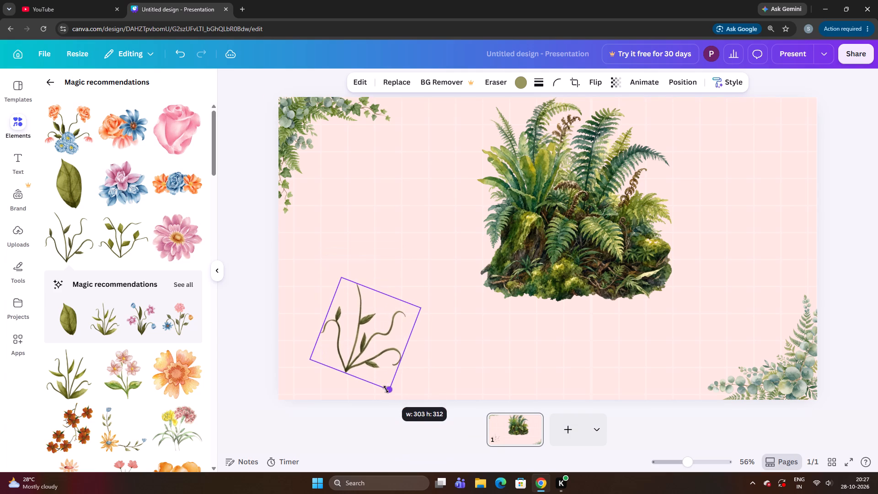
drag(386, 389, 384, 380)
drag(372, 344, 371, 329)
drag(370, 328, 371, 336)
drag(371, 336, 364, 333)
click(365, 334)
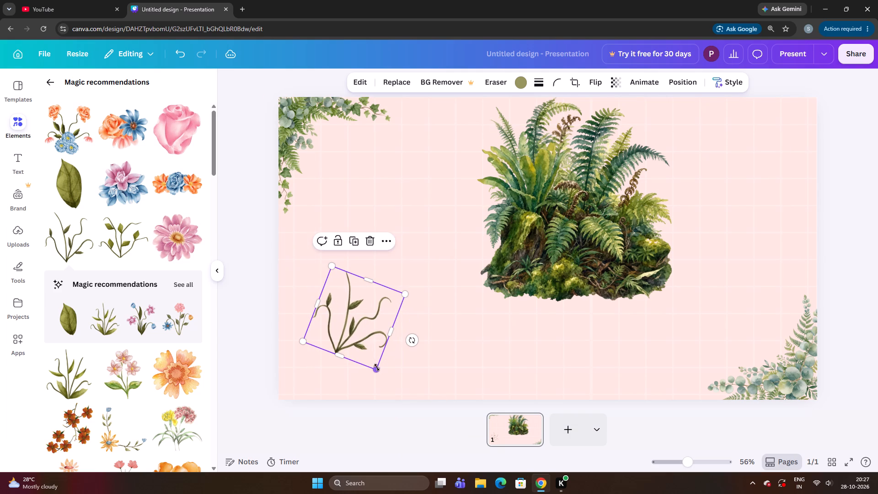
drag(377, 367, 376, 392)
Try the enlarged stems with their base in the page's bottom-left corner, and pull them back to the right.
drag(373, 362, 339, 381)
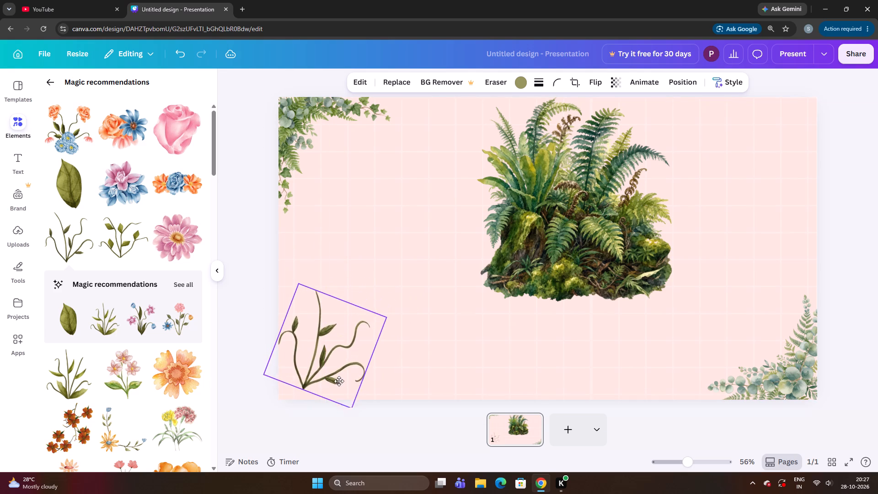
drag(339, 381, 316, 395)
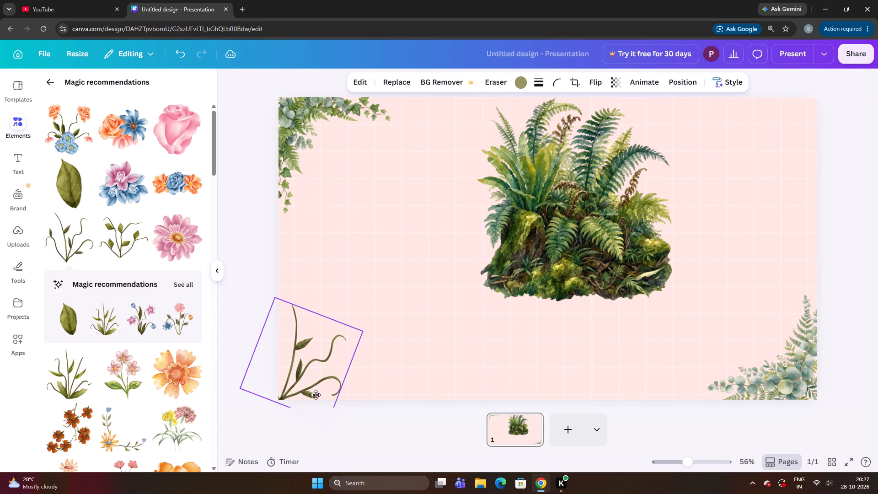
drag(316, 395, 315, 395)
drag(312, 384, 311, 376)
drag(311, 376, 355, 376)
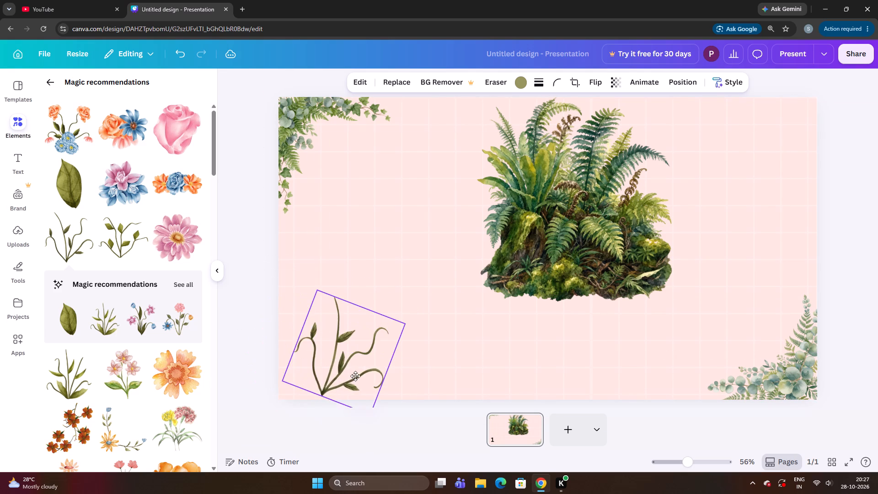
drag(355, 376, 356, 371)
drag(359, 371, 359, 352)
Shrink the stems again and place them in the page's bottom-left corner, partly past the left edge.
drag(371, 391, 342, 375)
drag(341, 333, 302, 383)
drag(311, 375, 313, 375)
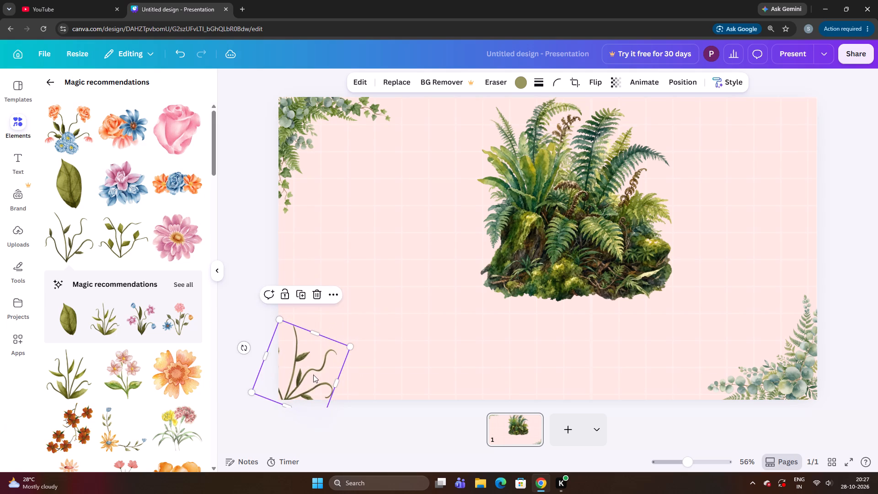
drag(313, 375, 313, 370)
Tilt the stems further clockwise to about 27° and raise them along the page's left edge, just above the bottom-left corner.
drag(247, 345, 240, 335)
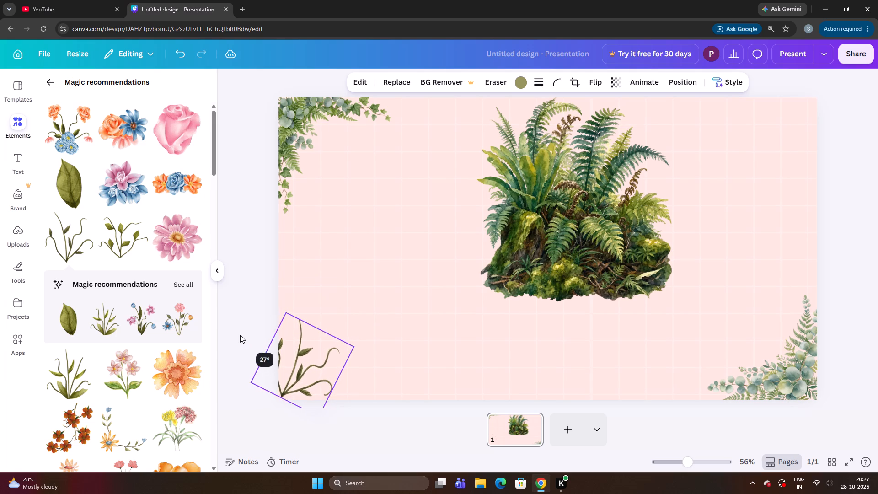
drag(240, 335, 240, 334)
drag(306, 368, 306, 377)
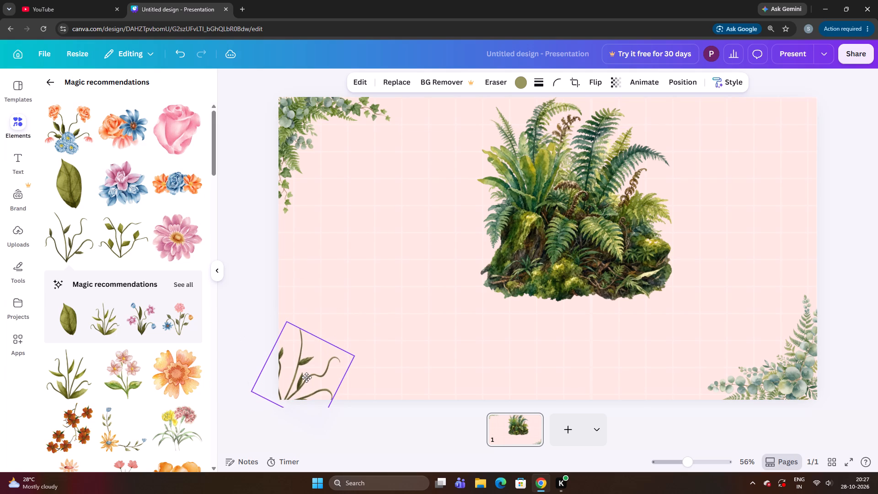
drag(306, 377, 304, 372)
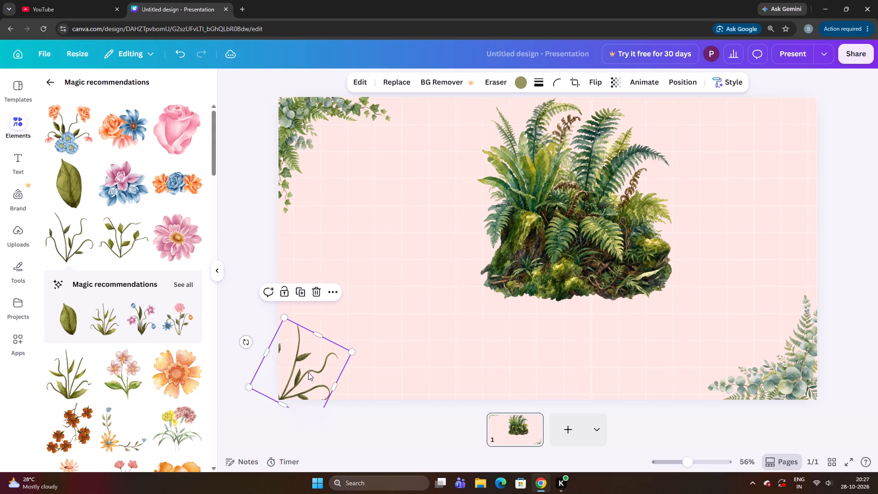
drag(308, 370, 311, 354)
drag(311, 354, 313, 344)
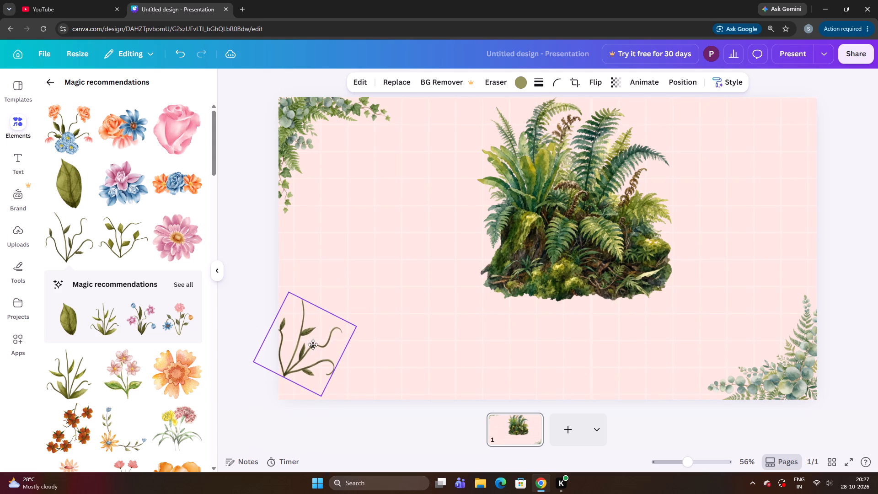
drag(313, 344, 286, 341)
drag(273, 328, 300, 330)
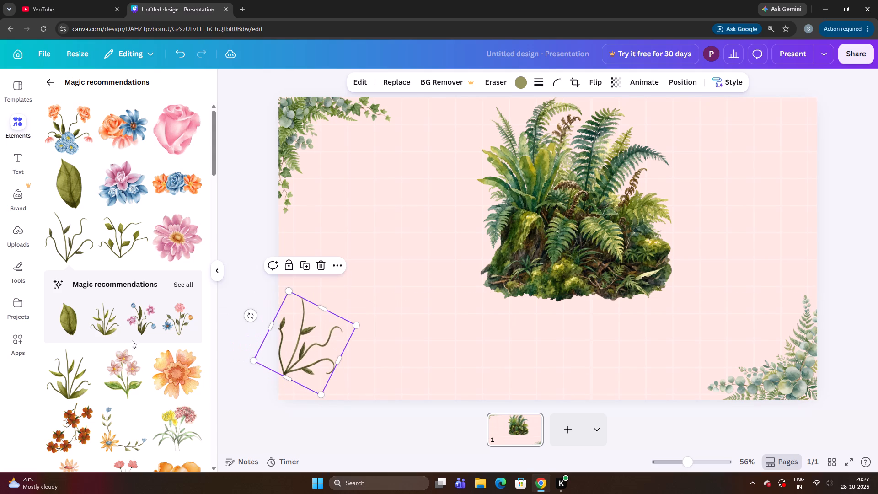
Add the recommended blue-tulip and pink-flower cluster and shrink it in stages to a small cluster near the page's left side.
click(139, 315)
drag(485, 302, 346, 311)
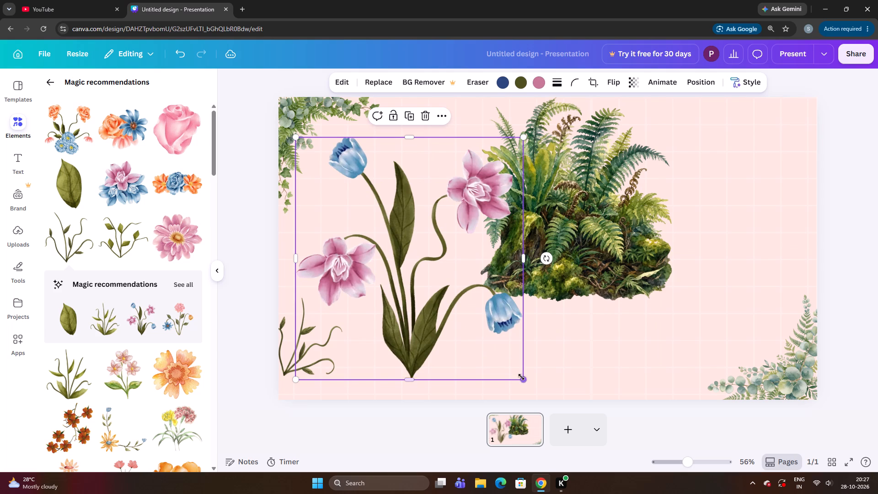
drag(521, 377, 461, 322)
drag(407, 270, 410, 307)
drag(467, 353, 434, 331)
drag(416, 295, 419, 302)
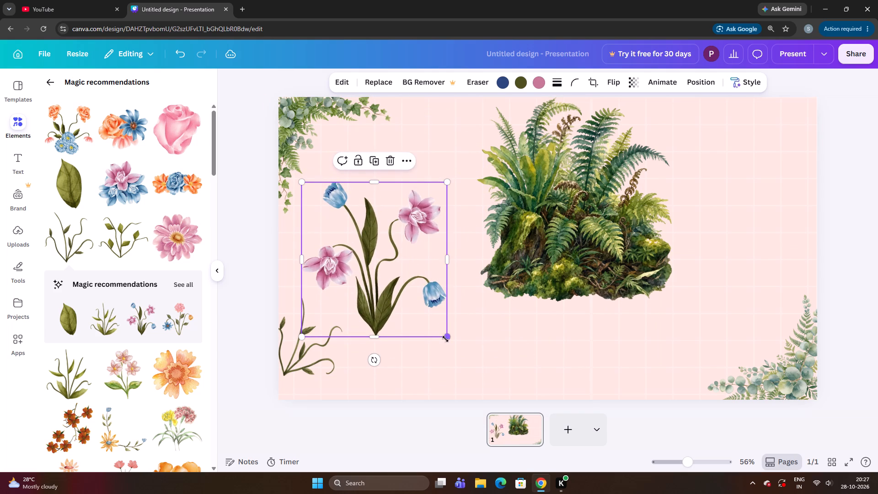
drag(445, 339, 409, 308)
drag(382, 265, 391, 301)
drag(424, 340, 407, 314)
drag(386, 282, 386, 286)
Move the tilted stems away from the corner to just below the fern clump.
drag(317, 347, 440, 350)
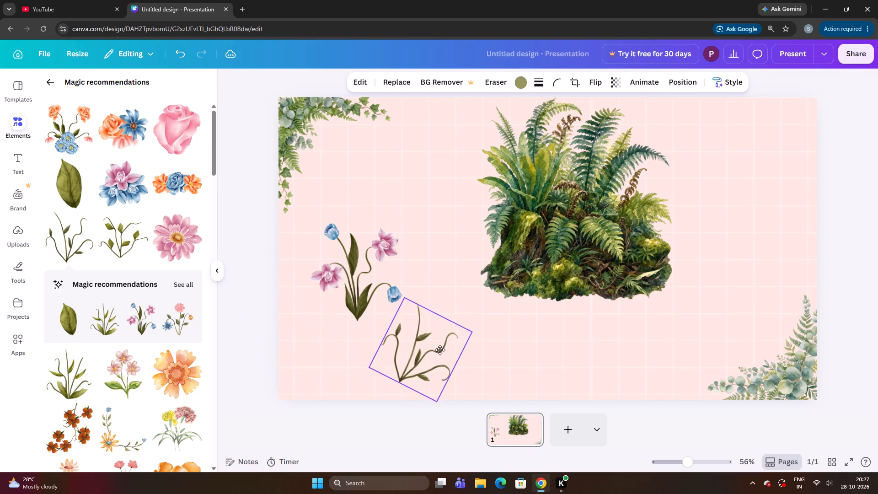
drag(440, 350, 508, 314)
Rotate the tulip-and-pink-flower cluster clockwise to about 26°, shifting it down toward the page's bottom-left corner.
drag(373, 296, 365, 309)
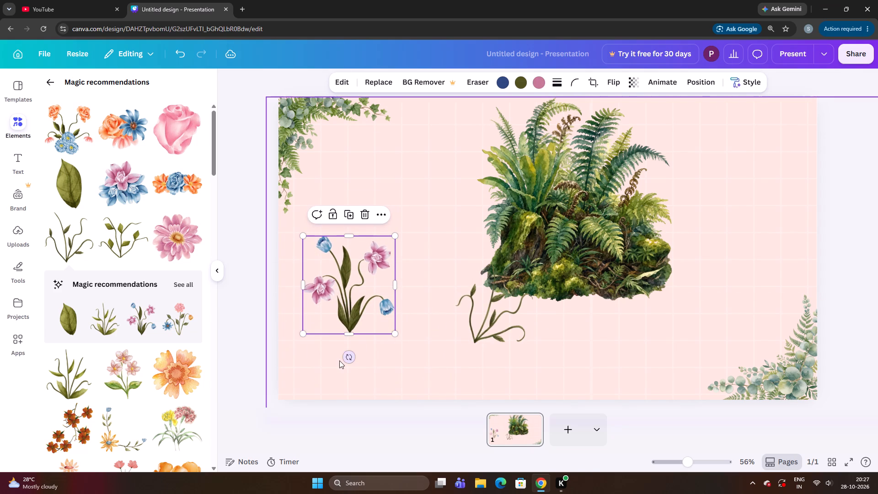
drag(348, 359, 328, 365)
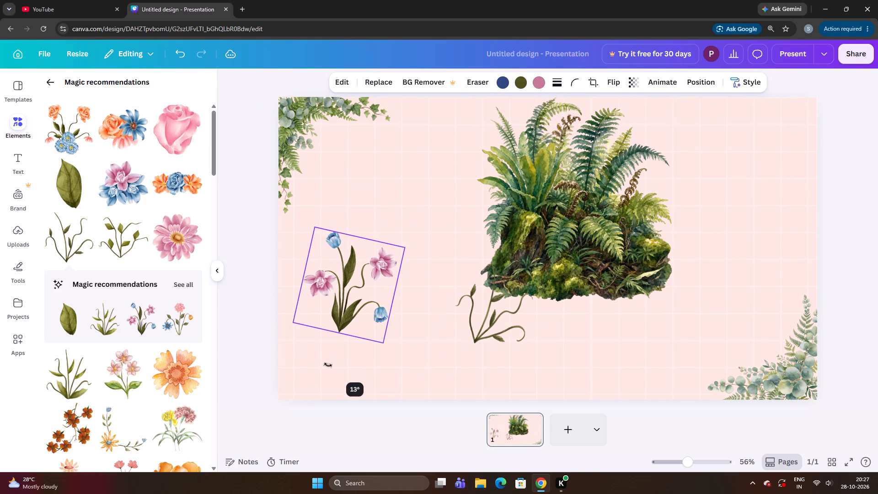
drag(328, 365, 323, 365)
drag(344, 310, 306, 370)
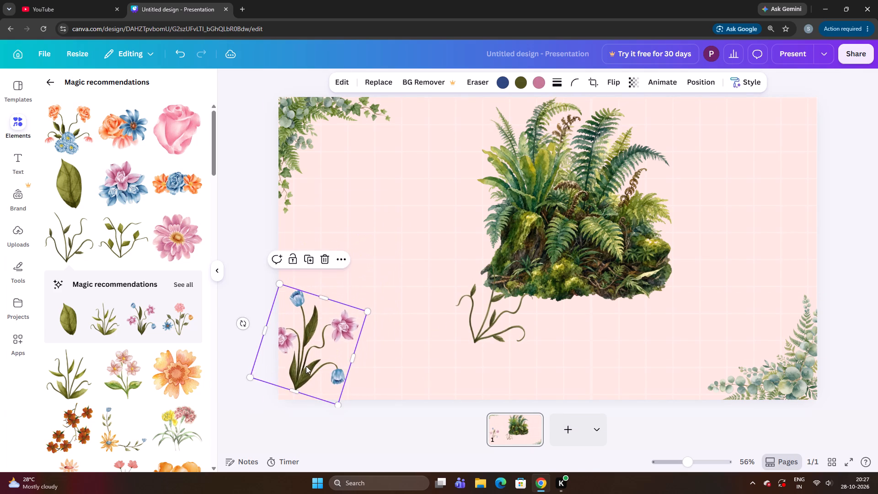
drag(306, 366, 327, 355)
drag(401, 353, 397, 363)
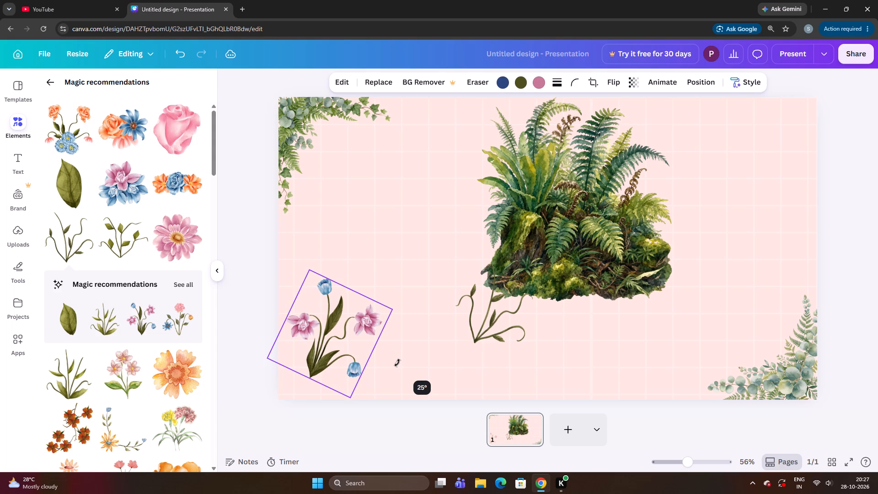
drag(397, 363, 397, 363)
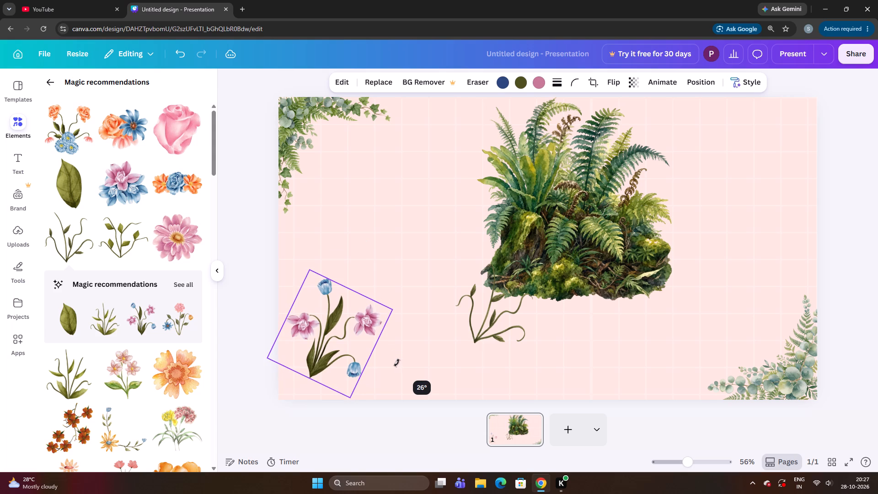
drag(397, 363, 393, 360)
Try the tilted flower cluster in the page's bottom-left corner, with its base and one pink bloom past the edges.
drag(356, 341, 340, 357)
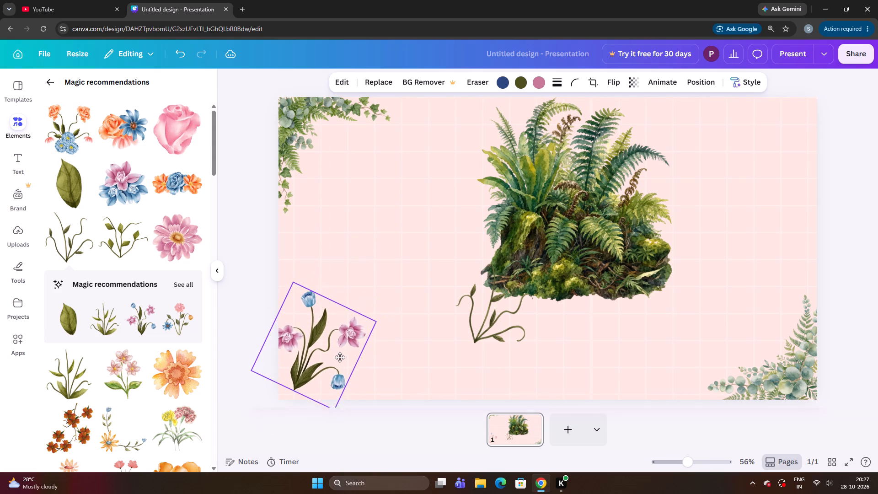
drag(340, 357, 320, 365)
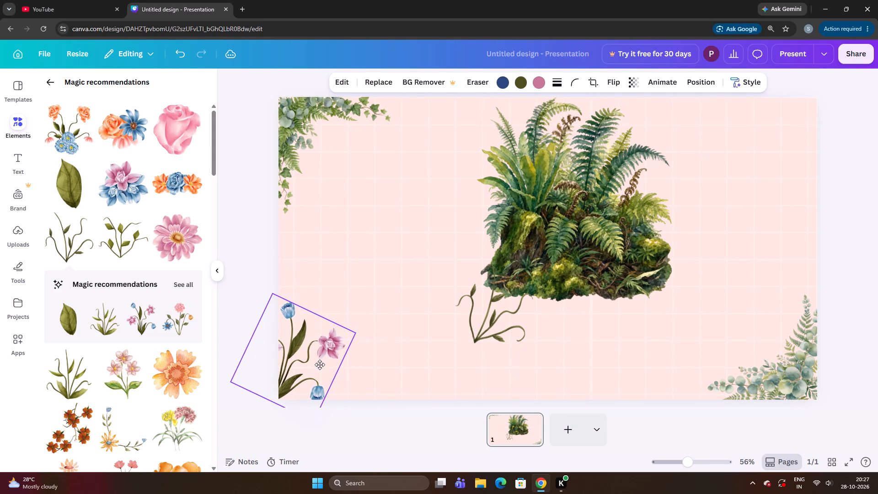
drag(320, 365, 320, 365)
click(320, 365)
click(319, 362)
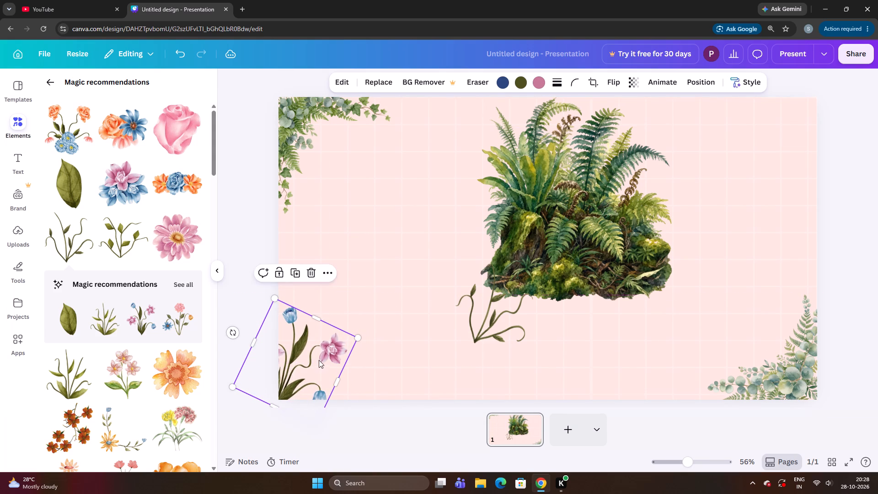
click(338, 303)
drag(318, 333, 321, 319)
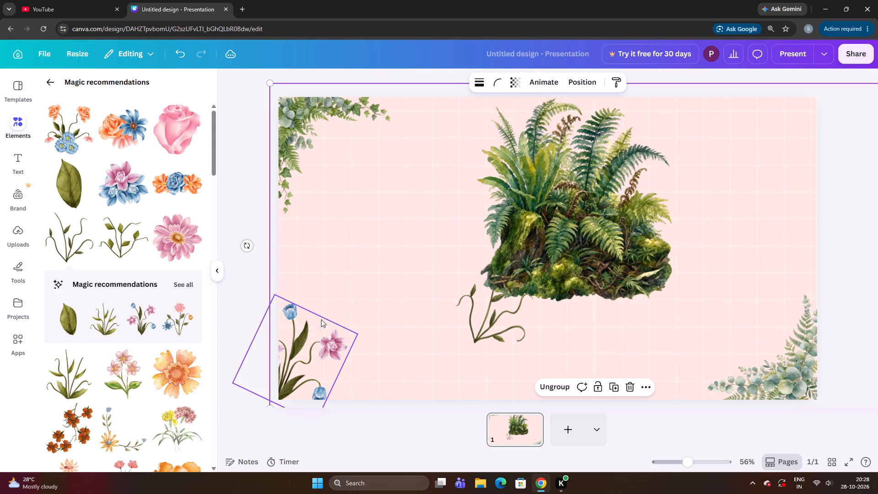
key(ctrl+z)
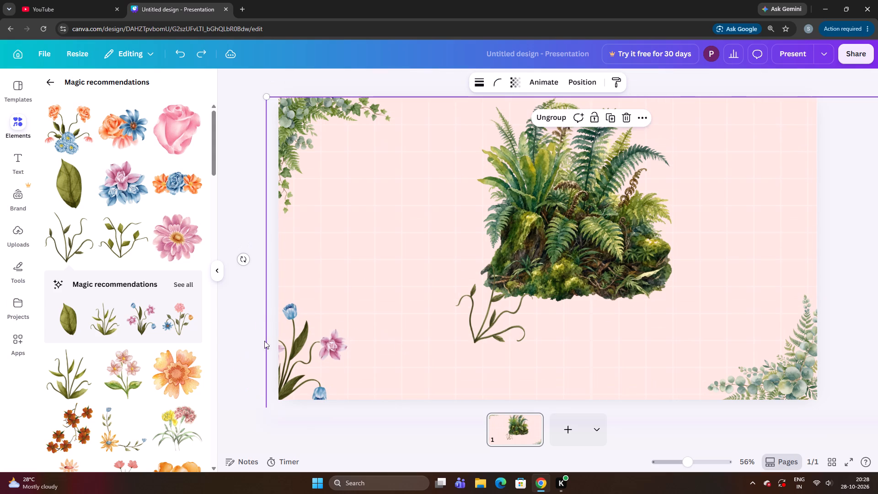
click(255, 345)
Shrink the tilted flower cluster slightly and place it back in the page's bottom-left corner.
drag(291, 344, 311, 344)
drag(311, 341, 311, 329)
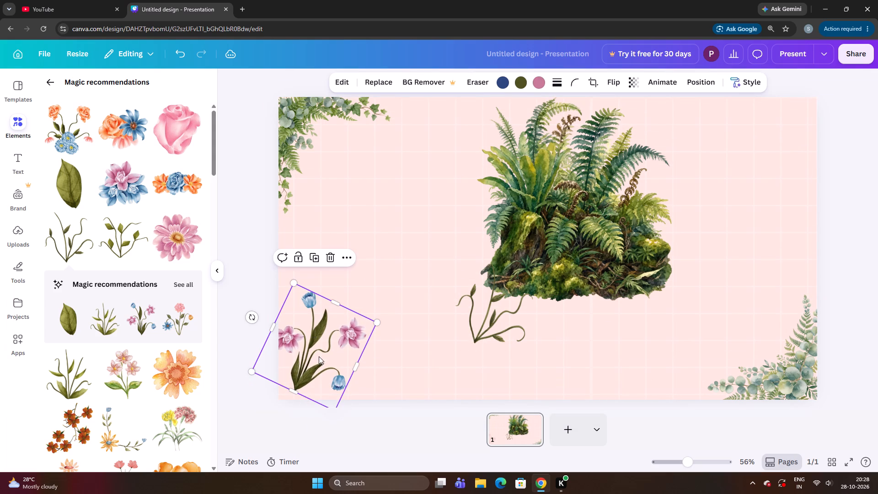
drag(321, 369, 321, 348)
drag(335, 388, 327, 371)
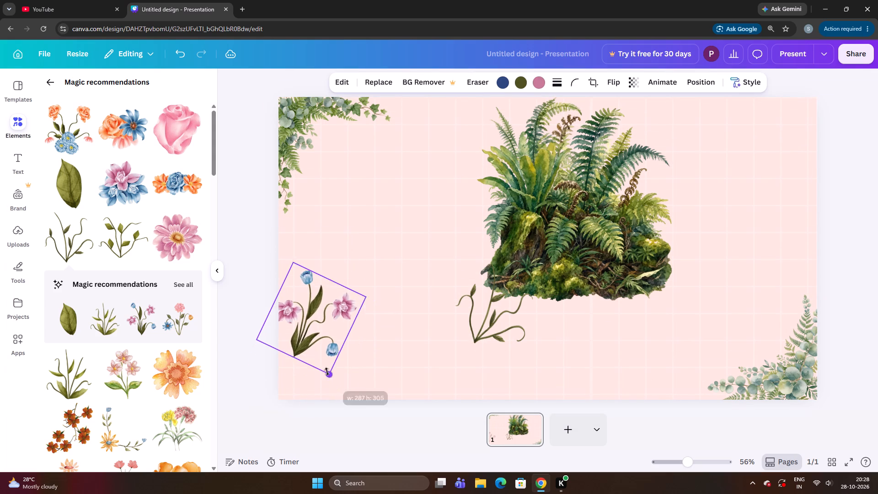
drag(327, 371, 327, 367)
drag(320, 335, 310, 381)
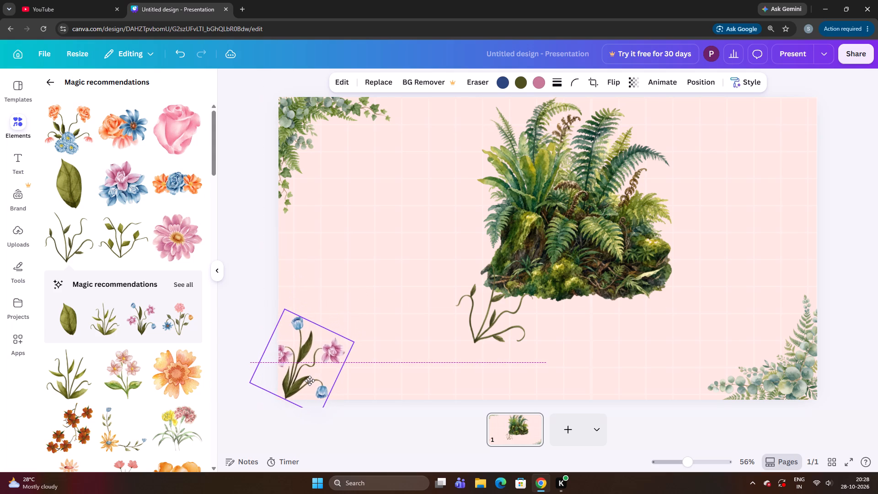
drag(310, 381, 303, 381)
Enlarge the flower cluster slightly, tilt it further clockwise, and set it in the bottom-left corner, partly past the page edges.
drag(303, 376, 324, 344)
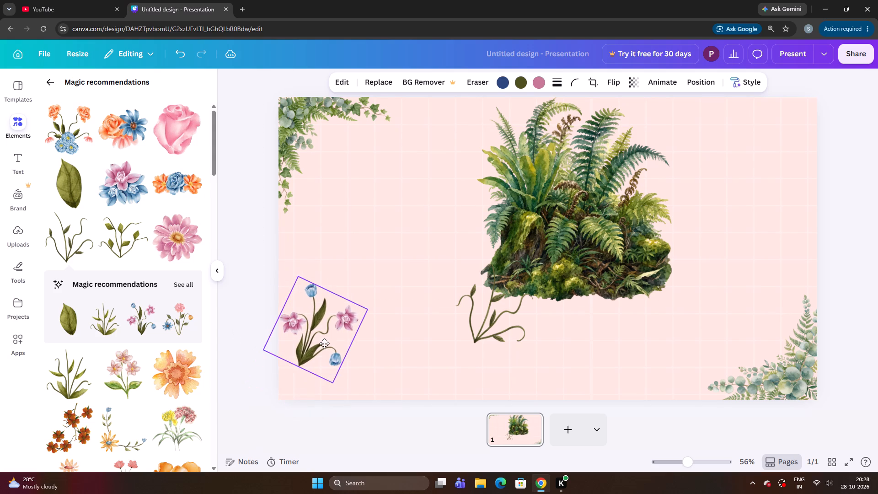
drag(324, 344, 326, 345)
drag(333, 383, 327, 384)
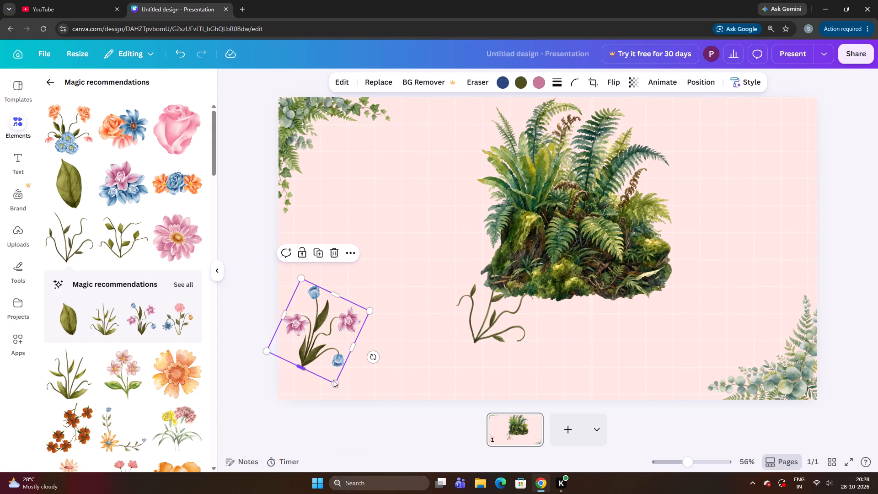
drag(336, 382, 338, 392)
drag(327, 379, 321, 395)
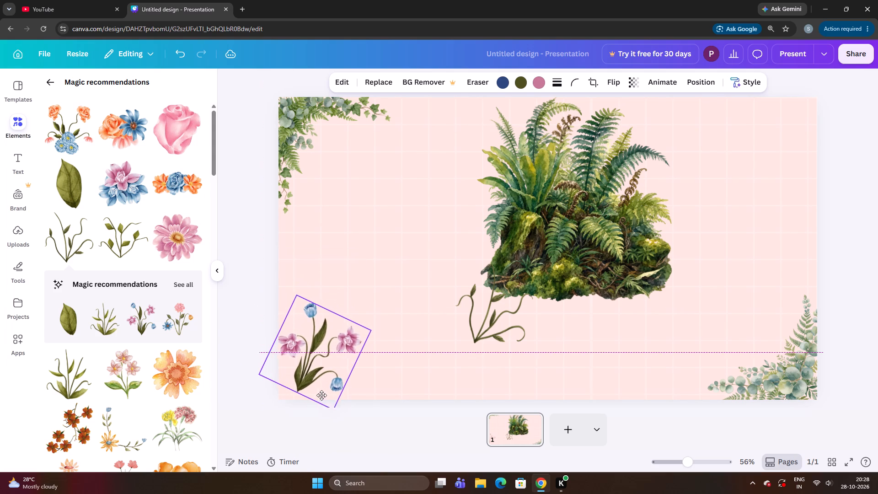
drag(321, 395, 316, 392)
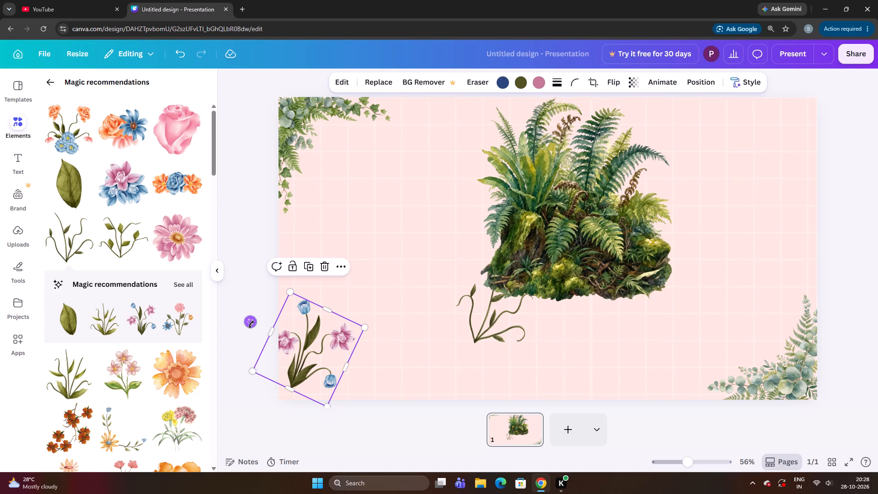
drag(251, 324, 247, 314)
drag(322, 364, 321, 376)
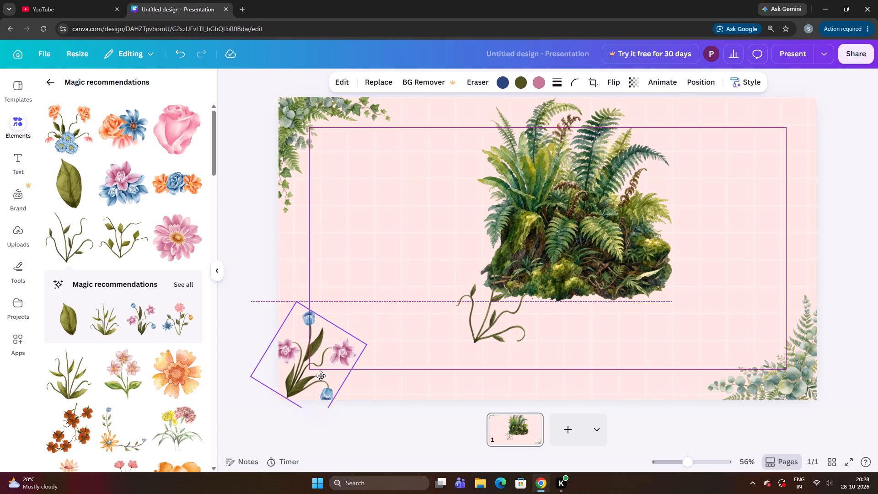
drag(321, 376, 313, 381)
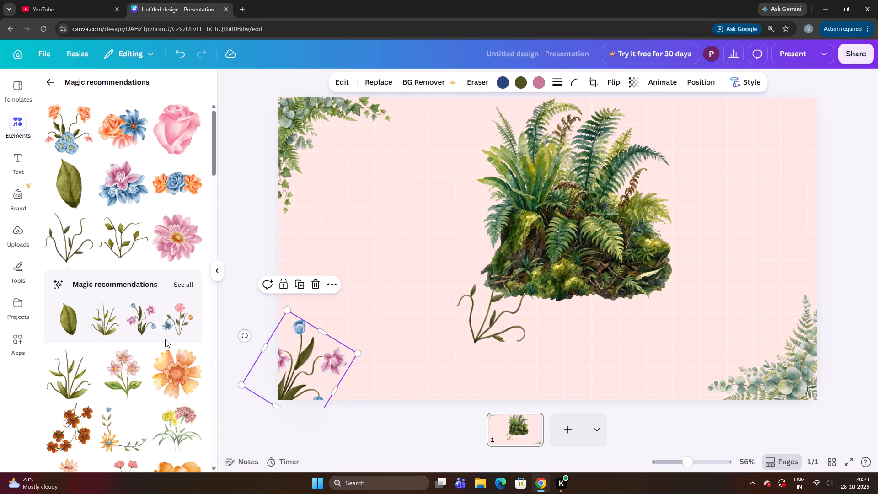
Add the two-bloom magenta flower from the full recommendations, shrink it, and place it upright at the left edge over the tulip cluster.
click(180, 282)
scroll(155, 276, down, 2)
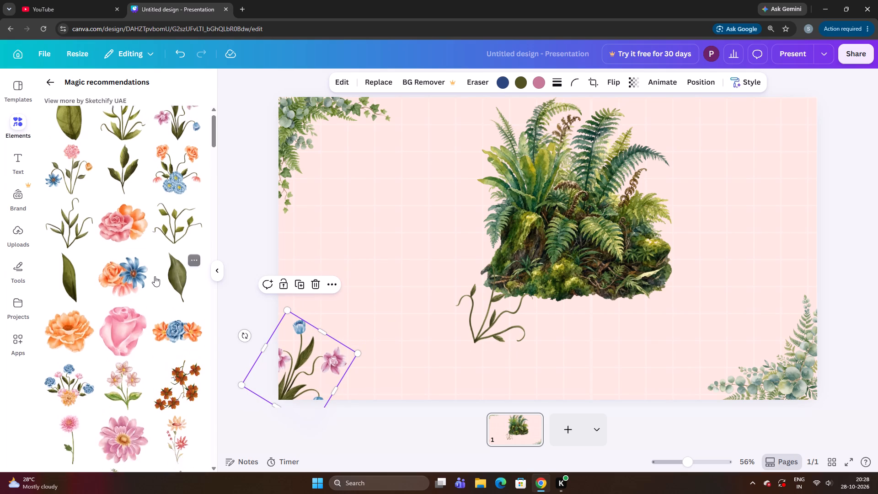
scroll(155, 276, down, 4)
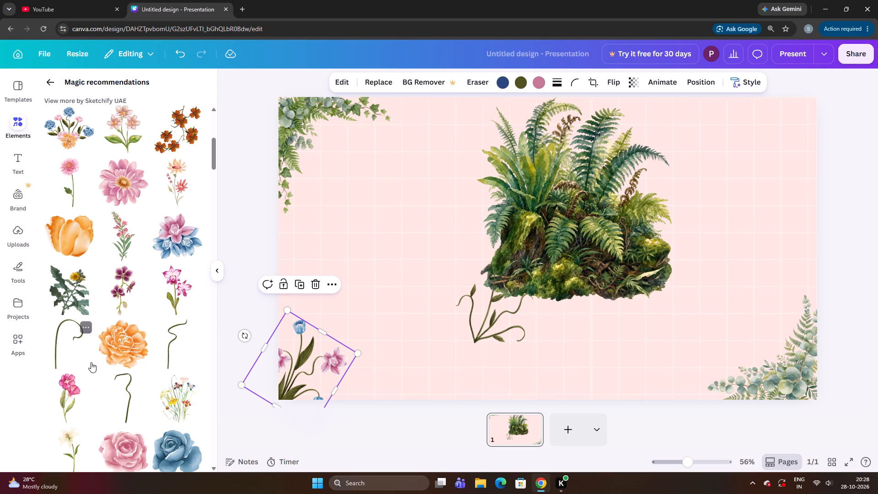
click(73, 387)
drag(541, 325, 477, 328)
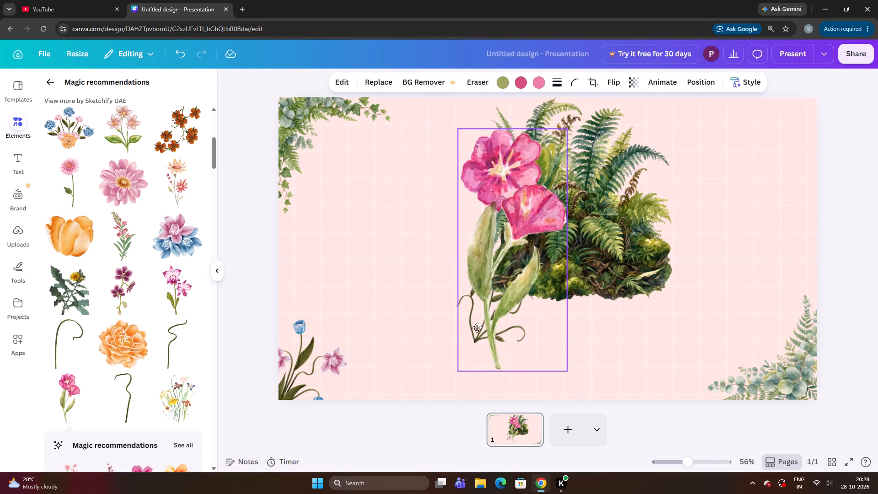
drag(477, 328, 412, 328)
drag(471, 369, 435, 350)
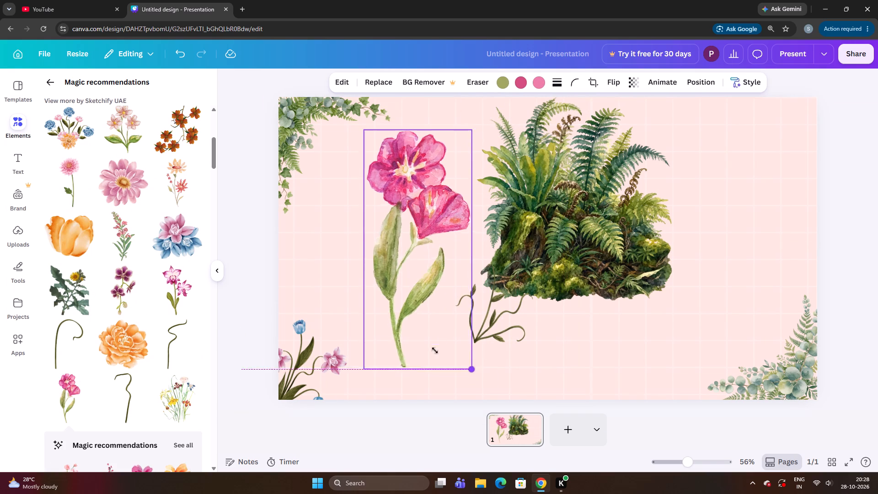
drag(435, 350, 407, 285)
drag(407, 255, 329, 336)
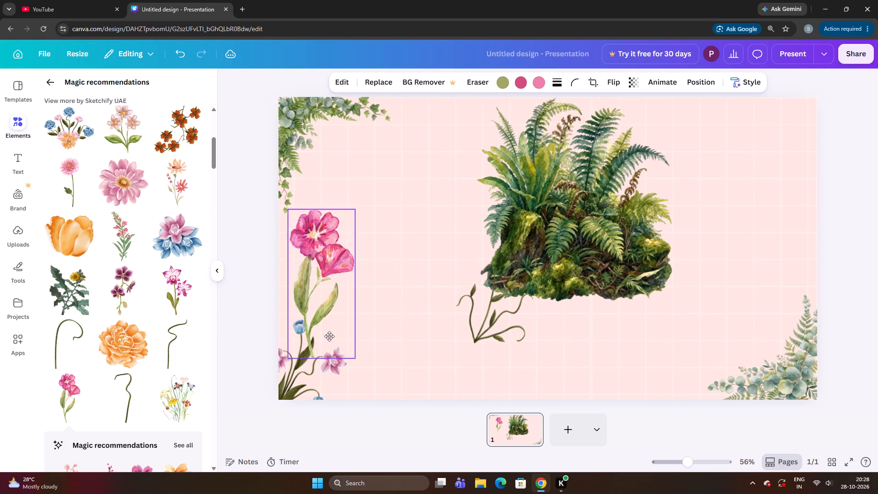
drag(329, 336, 336, 310)
drag(336, 311, 320, 351)
Send the two-bloom magenta flower one layer backward.
right_click(316, 312)
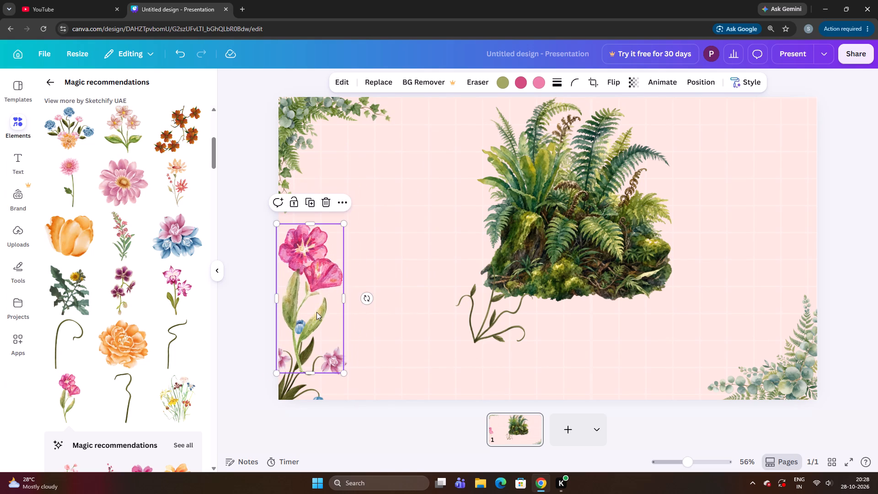
click(435, 216)
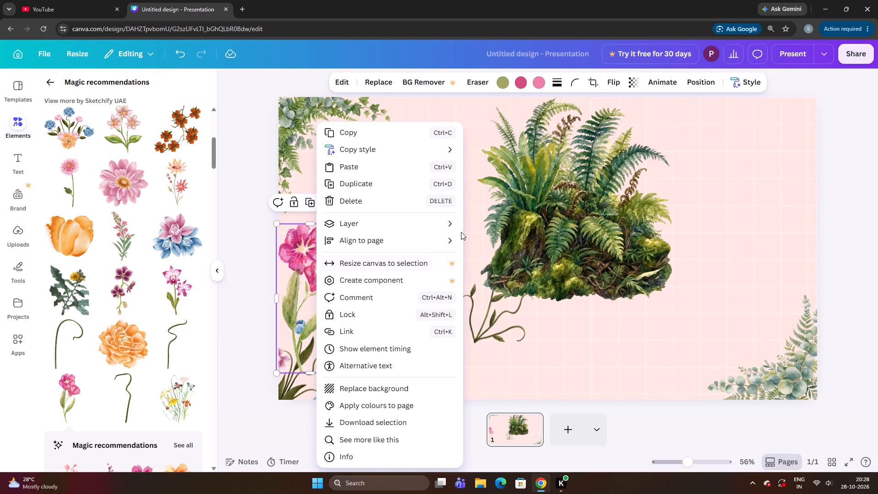
click(449, 223)
click(493, 264)
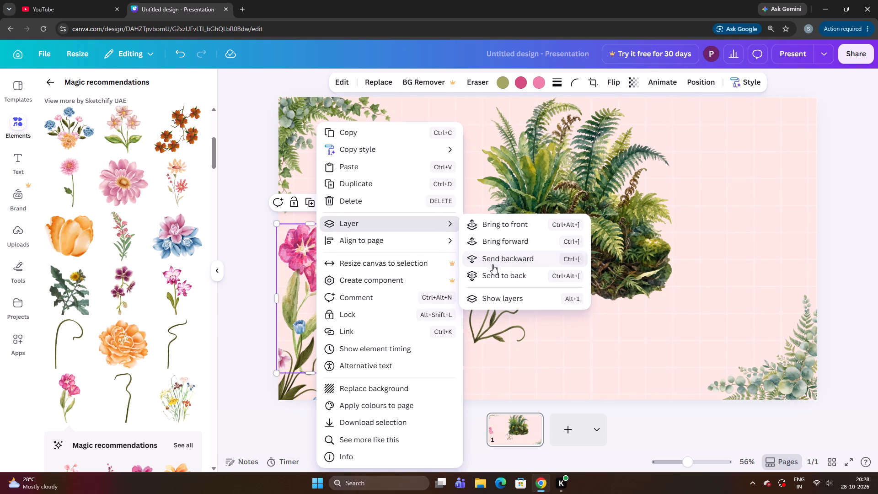
Tilt the two-bloom magenta flower clockwise and move it down into the bottom-left corner, its stem running past the page edge.
click(260, 301)
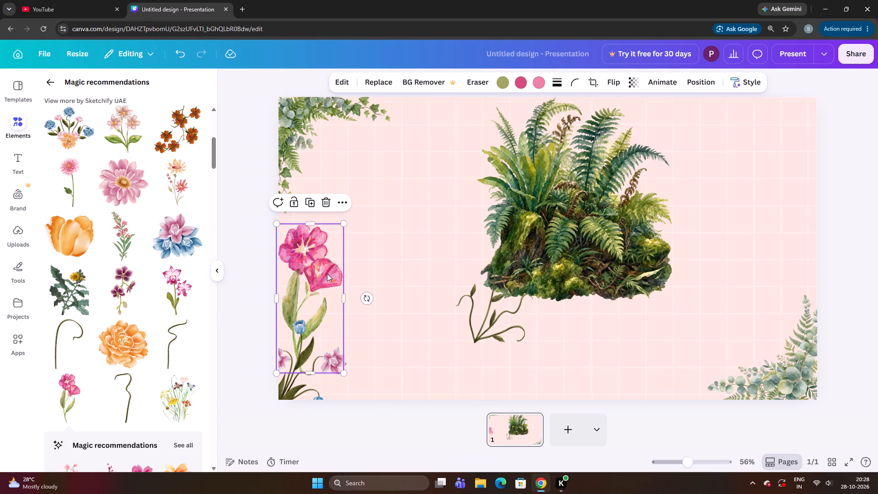
drag(327, 274, 347, 271)
drag(387, 290, 388, 307)
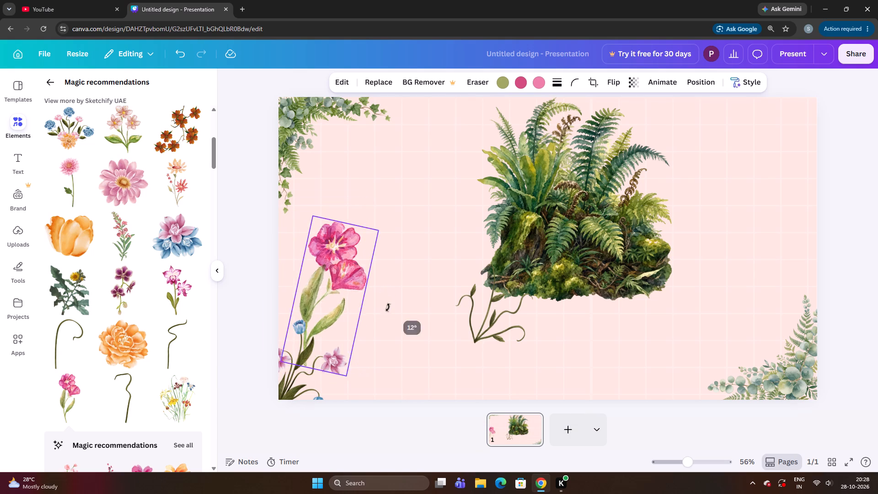
drag(388, 307, 388, 309)
drag(369, 274, 364, 316)
key(ctrl+z)
drag(352, 282, 344, 313)
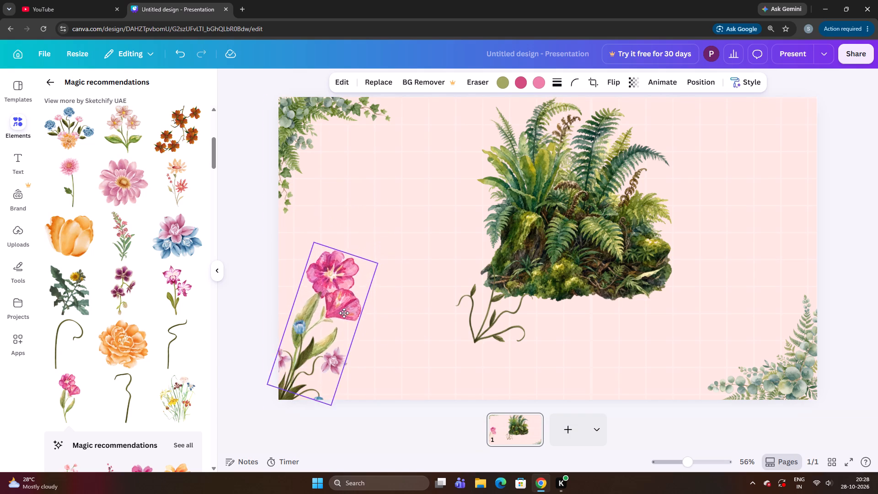
drag(344, 313, 336, 334)
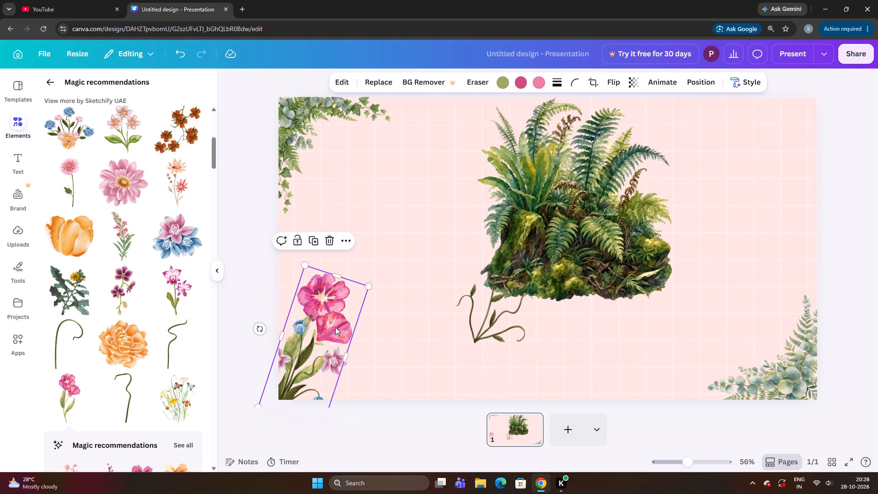
click(336, 322)
click(324, 315)
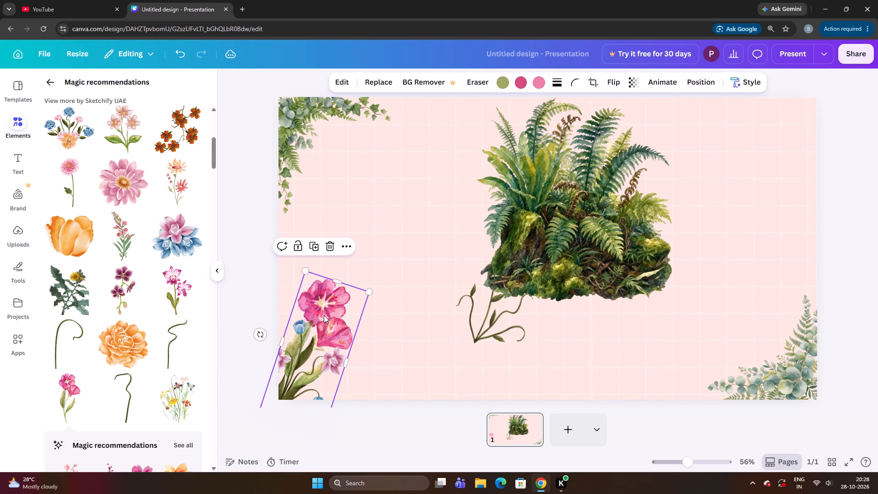
click(261, 325)
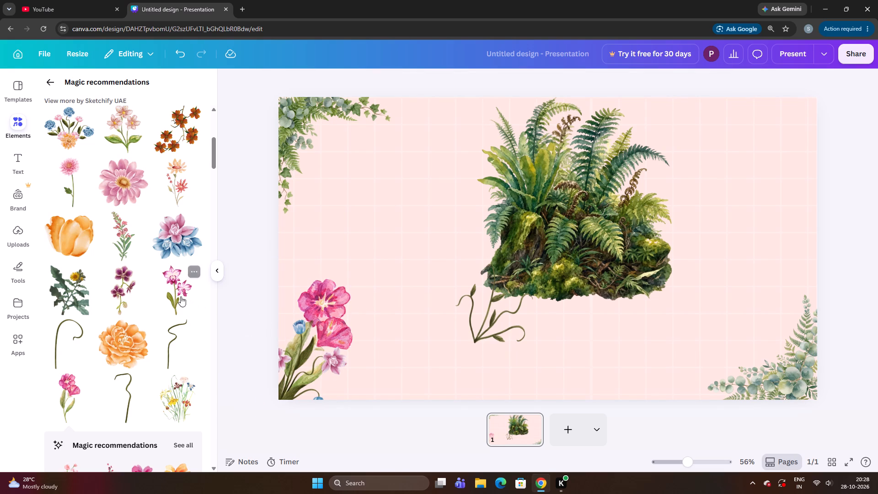
Add the two-bloom pink-and-white orchid from the recommendations, shrink it, and place it beside the fern, above the bottom-right greenery.
click(173, 290)
drag(585, 290, 615, 297)
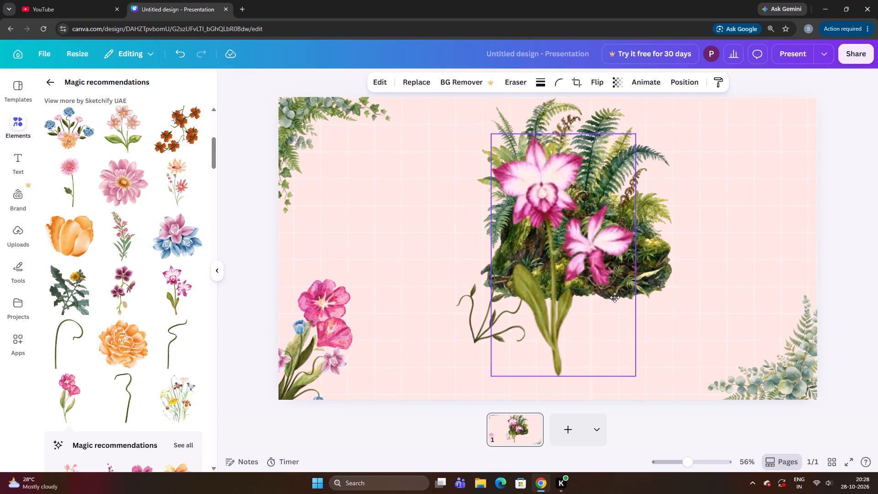
drag(615, 297, 620, 298)
drag(656, 378, 595, 307)
drag(569, 255, 738, 306)
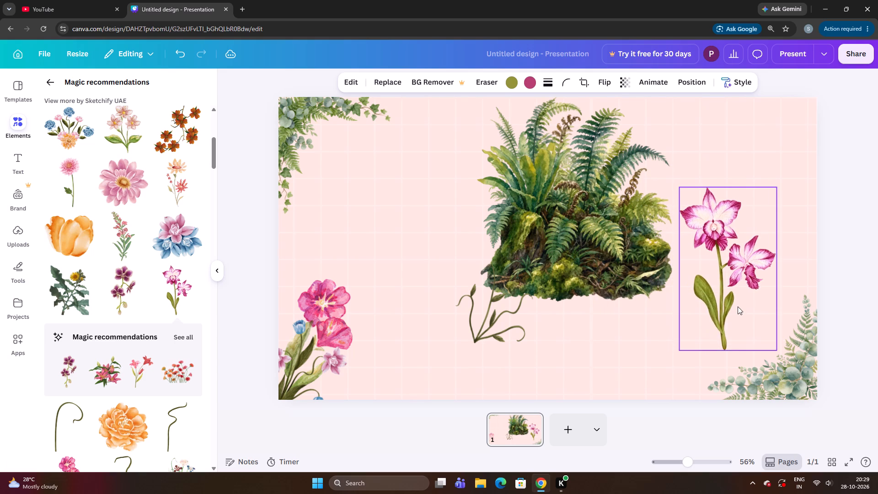
drag(738, 306, 741, 311)
drag(777, 354, 757, 346)
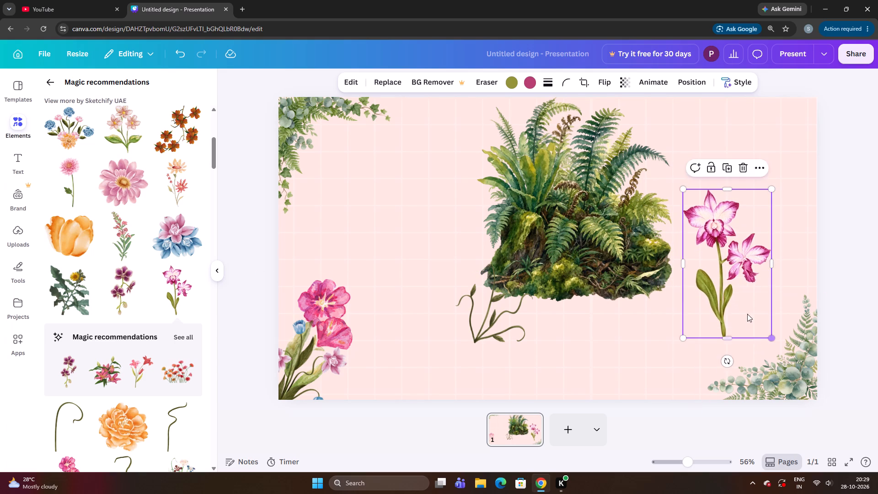
drag(747, 311, 742, 344)
drag(766, 365, 767, 354)
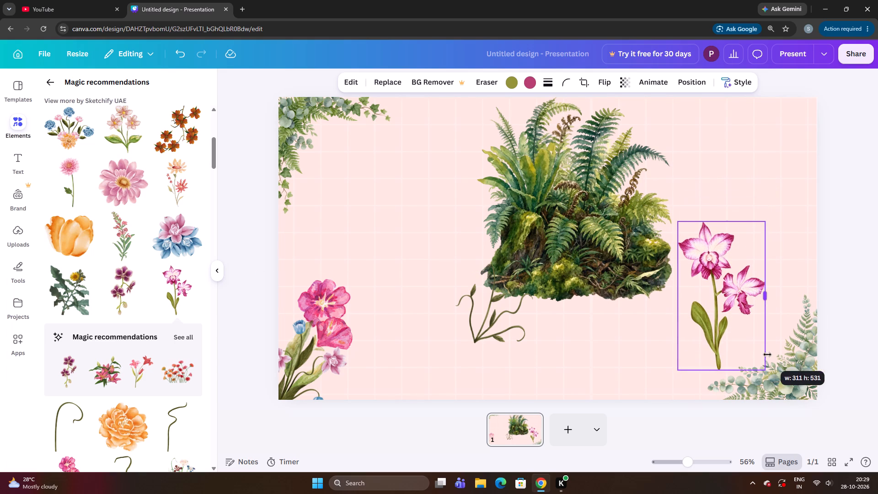
drag(767, 354, 768, 354)
drag(755, 357, 750, 352)
drag(766, 365, 733, 338)
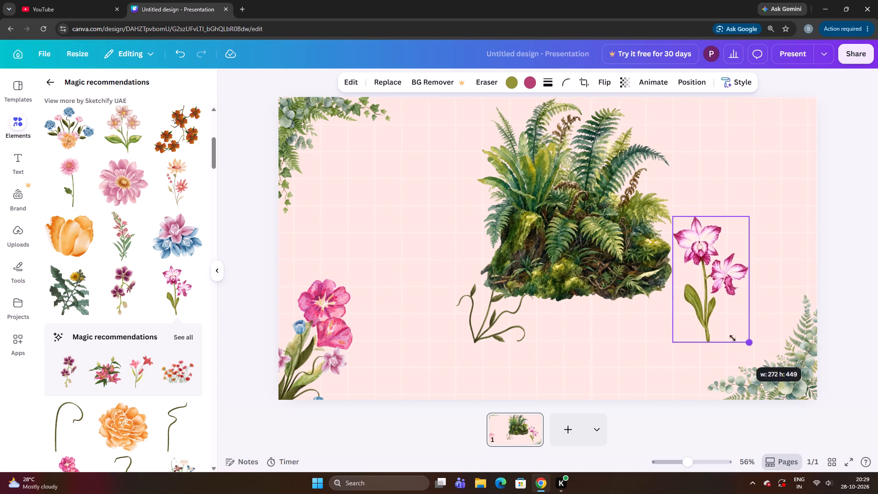
drag(733, 338, 730, 333)
drag(717, 309, 721, 325)
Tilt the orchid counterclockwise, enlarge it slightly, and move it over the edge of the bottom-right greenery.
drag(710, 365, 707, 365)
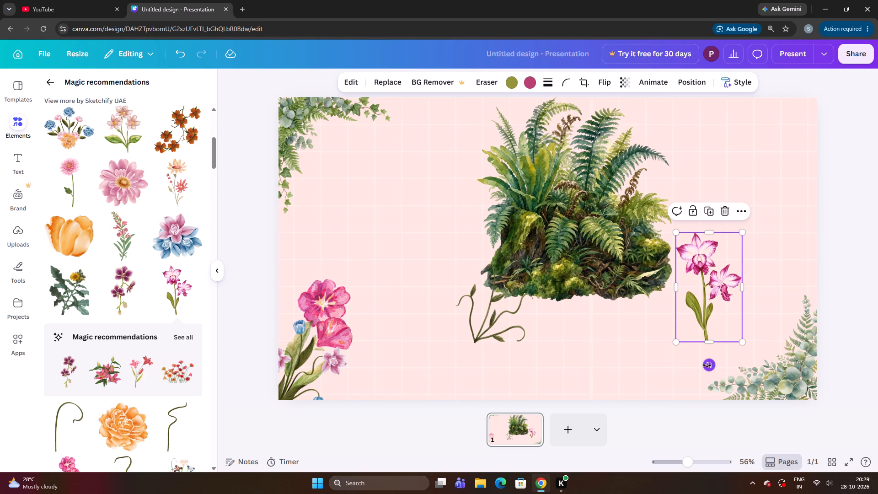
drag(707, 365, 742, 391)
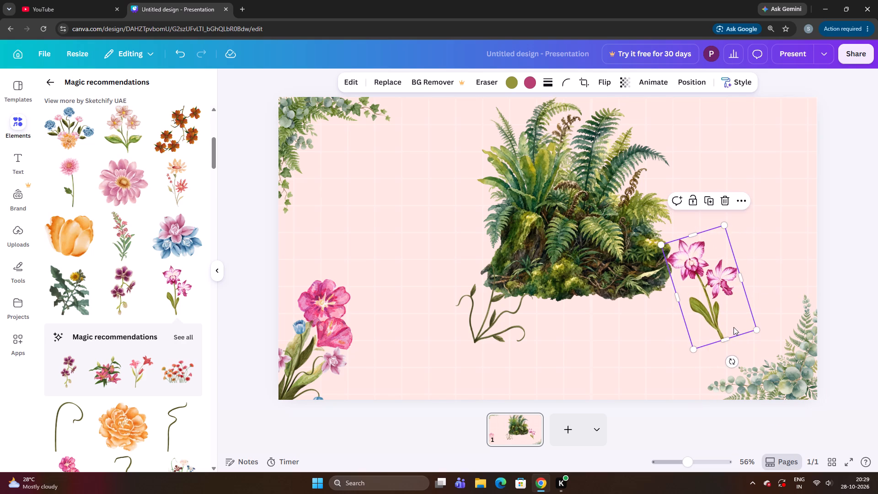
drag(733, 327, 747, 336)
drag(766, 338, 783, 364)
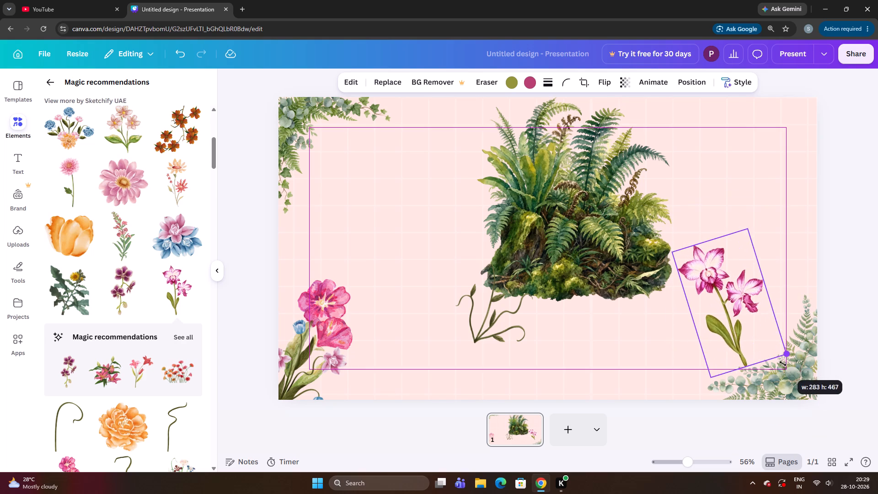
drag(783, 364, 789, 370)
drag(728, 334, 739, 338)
Send the orchid one layer backward.
right_click(739, 338)
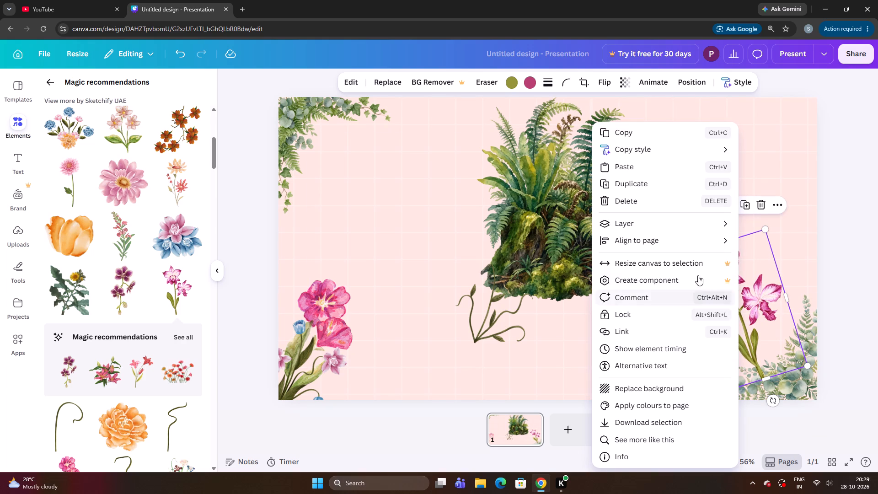
click(713, 221)
click(727, 230)
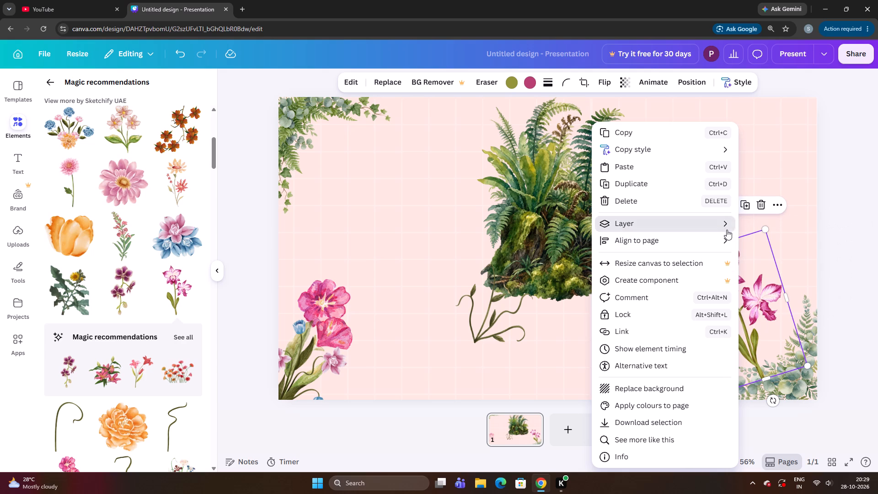
click(768, 261)
click(795, 156)
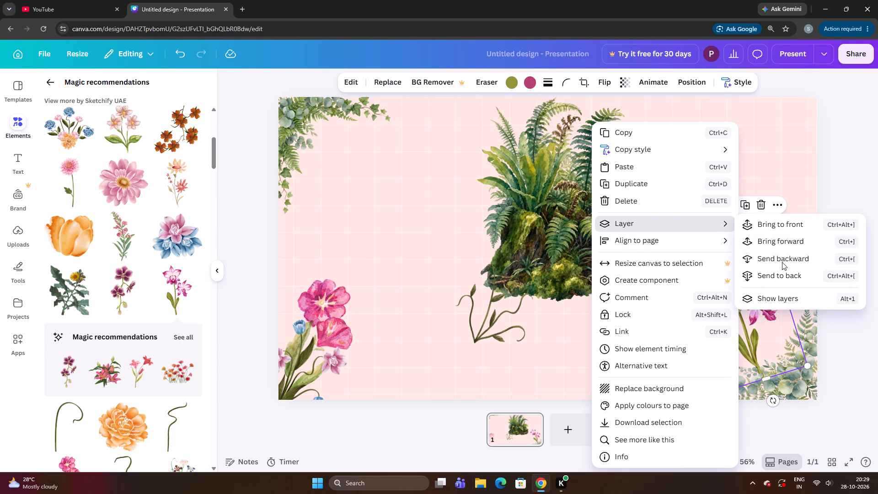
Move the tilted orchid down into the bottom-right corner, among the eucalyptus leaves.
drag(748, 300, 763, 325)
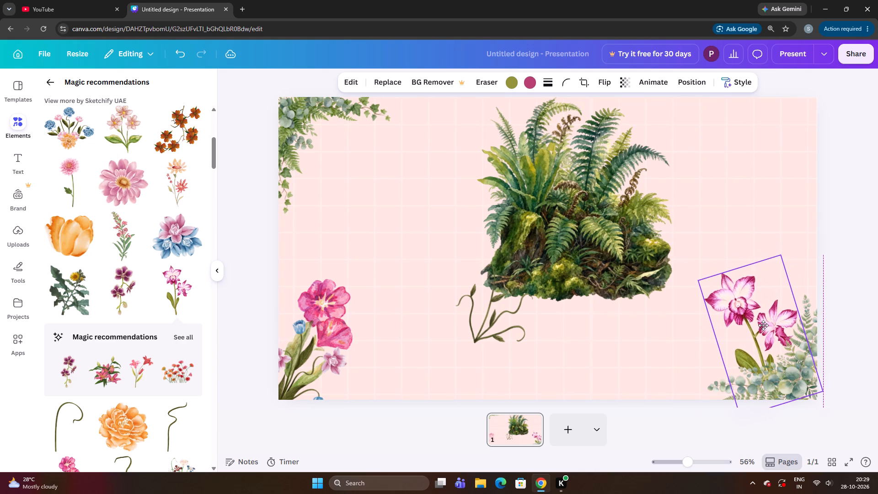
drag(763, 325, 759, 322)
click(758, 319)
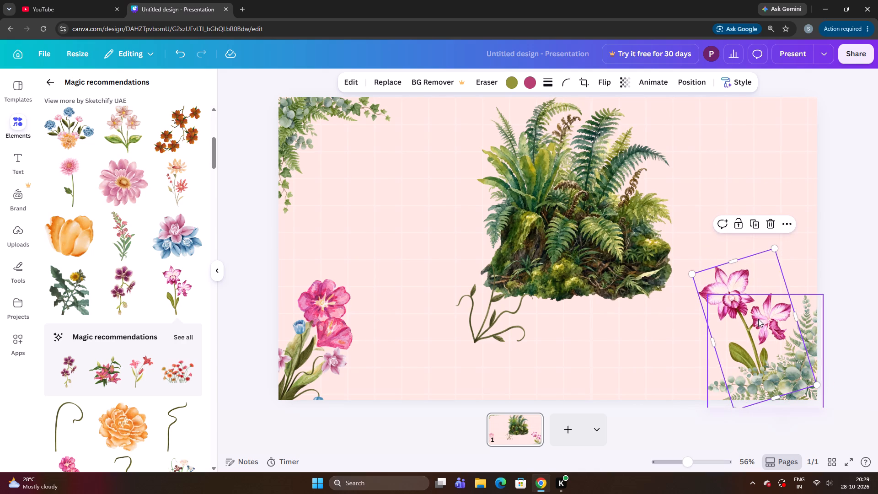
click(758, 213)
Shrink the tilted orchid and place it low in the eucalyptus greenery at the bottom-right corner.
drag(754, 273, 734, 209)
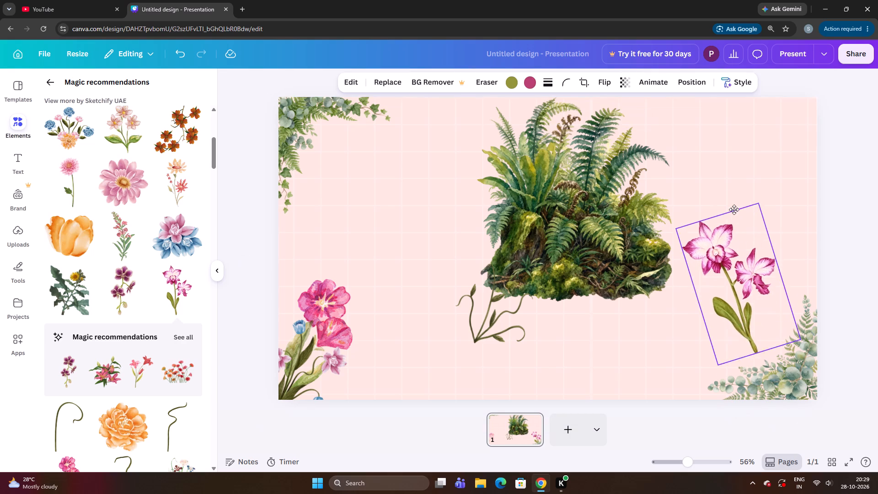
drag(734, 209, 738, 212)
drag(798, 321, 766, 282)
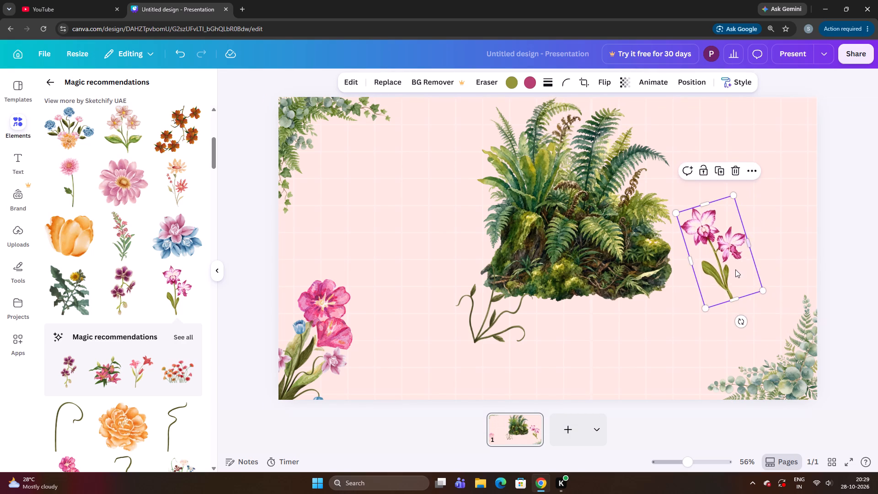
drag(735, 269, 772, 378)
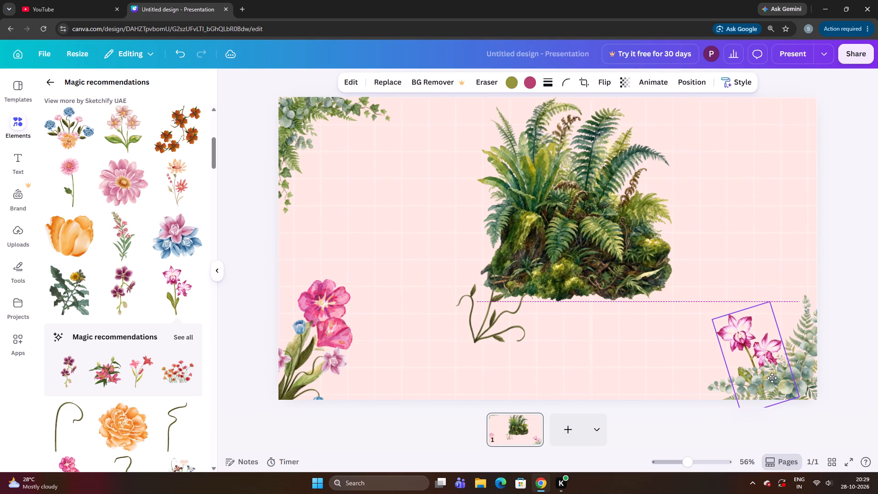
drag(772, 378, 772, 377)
Move the orchid out below the fern and rotate it nearly upright, to about 4°.
drag(756, 348, 712, 347)
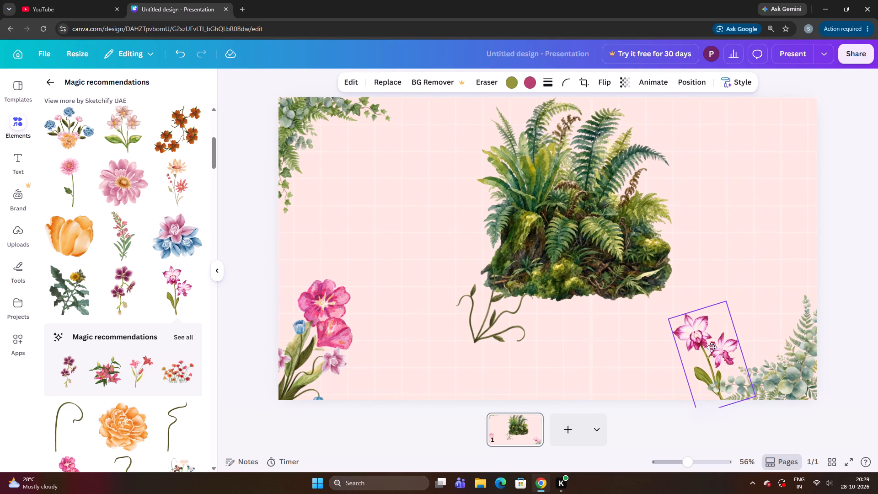
drag(712, 347, 639, 340)
drag(639, 340, 638, 340)
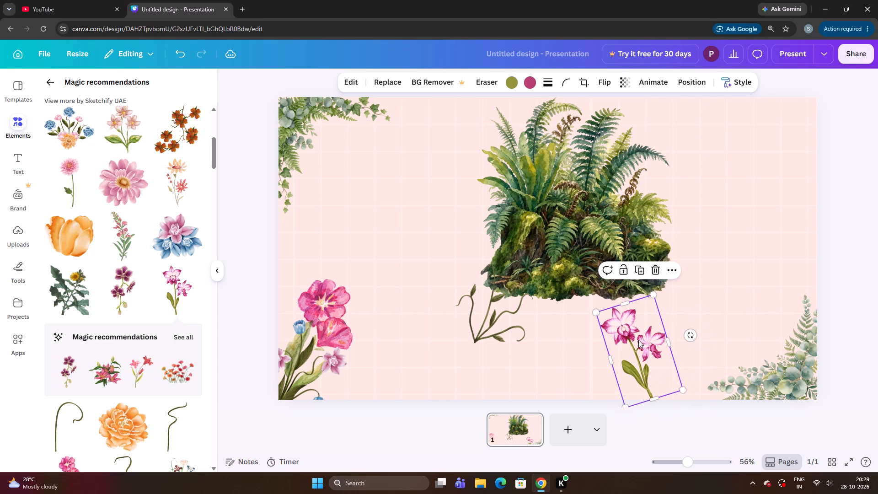
drag(638, 340, 650, 333)
drag(698, 329, 697, 348)
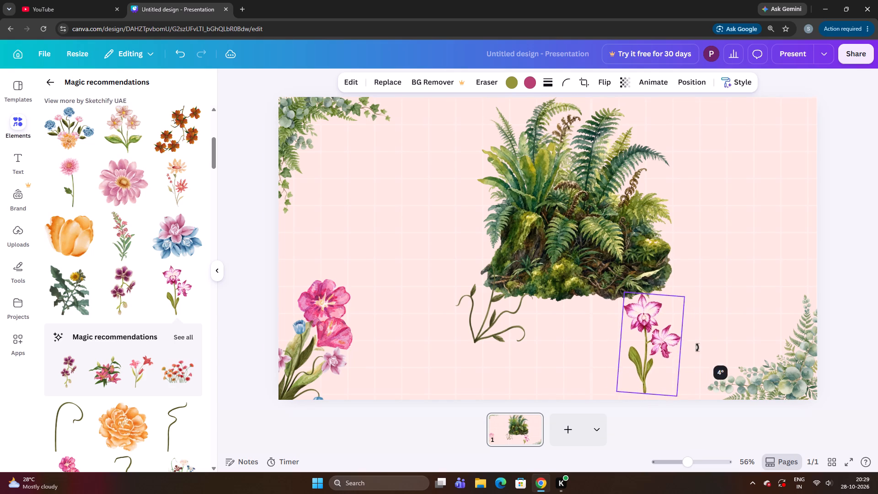
drag(697, 348, 698, 347)
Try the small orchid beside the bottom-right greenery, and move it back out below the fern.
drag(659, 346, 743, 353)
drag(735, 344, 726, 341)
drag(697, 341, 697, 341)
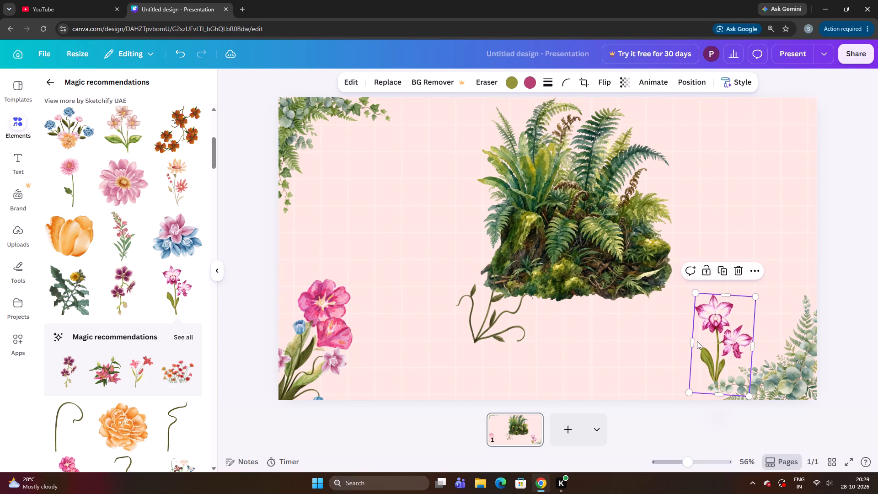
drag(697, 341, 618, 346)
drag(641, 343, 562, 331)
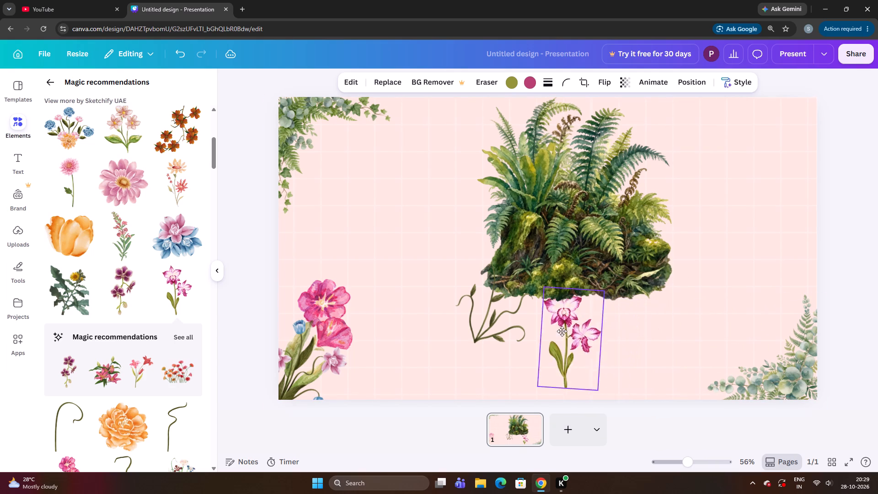
Enlarge the orchid and place it in the bottom-right corner over the inner edge of the eucalyptus, its stem past the page bottom.
drag(562, 331, 754, 184)
drag(786, 239, 818, 292)
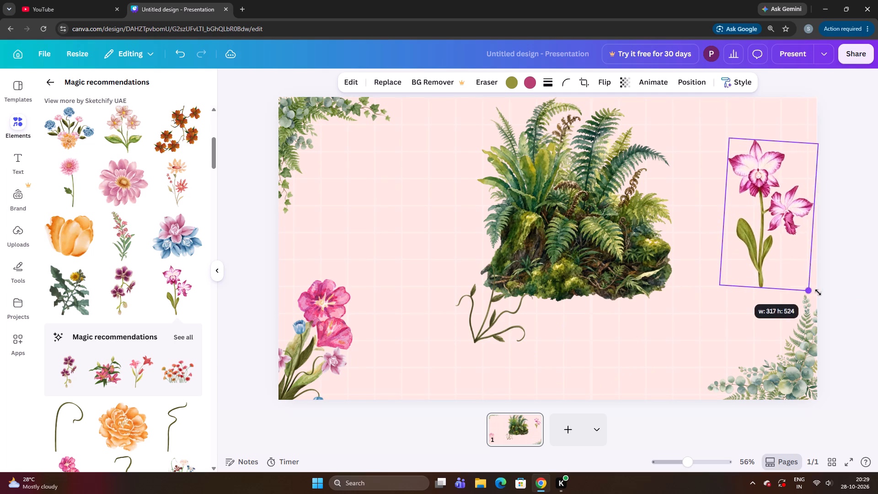
drag(818, 292, 823, 302)
drag(775, 258, 785, 344)
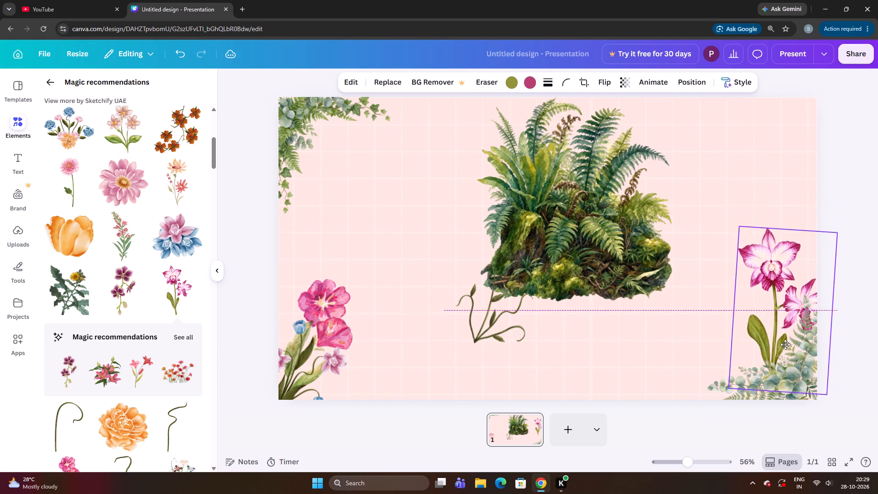
drag(785, 344, 749, 367)
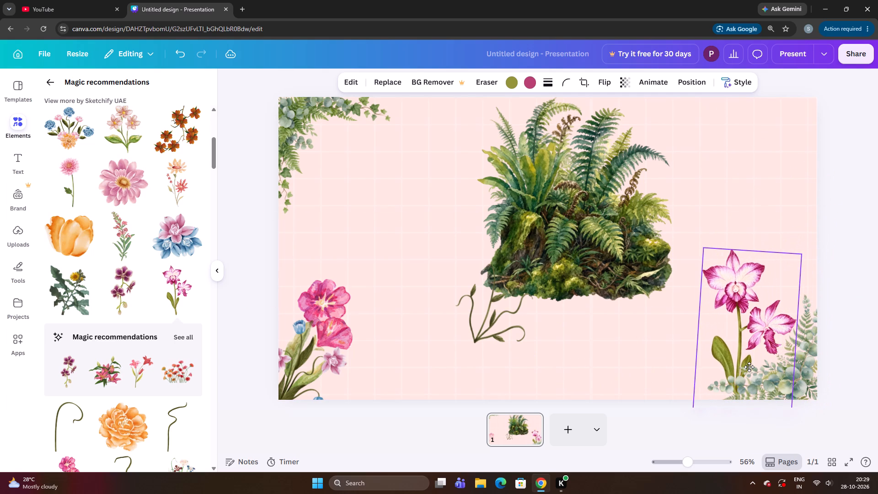
drag(749, 367, 749, 366)
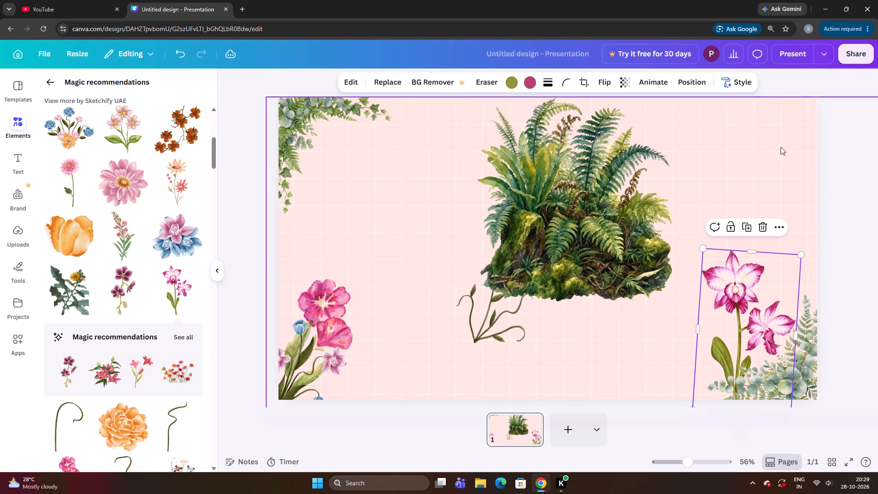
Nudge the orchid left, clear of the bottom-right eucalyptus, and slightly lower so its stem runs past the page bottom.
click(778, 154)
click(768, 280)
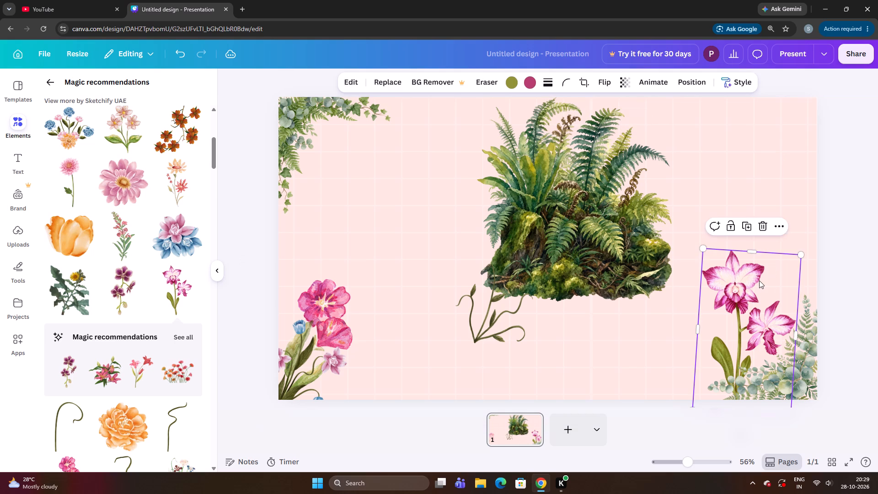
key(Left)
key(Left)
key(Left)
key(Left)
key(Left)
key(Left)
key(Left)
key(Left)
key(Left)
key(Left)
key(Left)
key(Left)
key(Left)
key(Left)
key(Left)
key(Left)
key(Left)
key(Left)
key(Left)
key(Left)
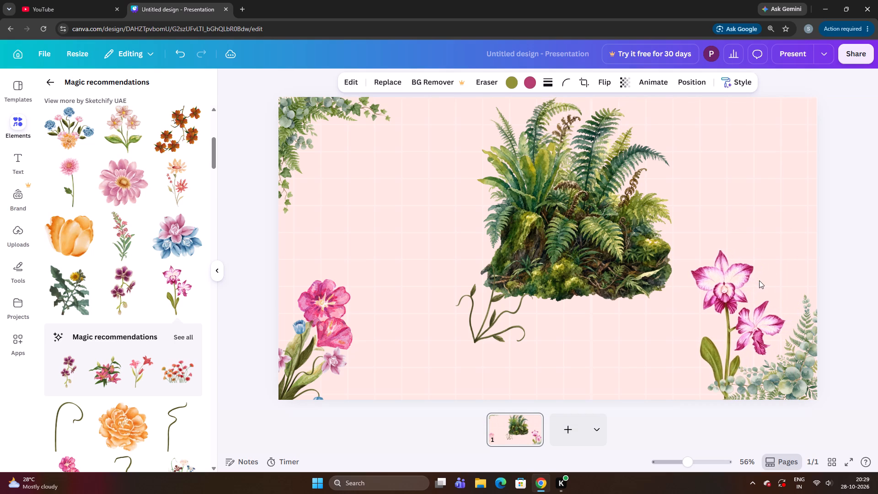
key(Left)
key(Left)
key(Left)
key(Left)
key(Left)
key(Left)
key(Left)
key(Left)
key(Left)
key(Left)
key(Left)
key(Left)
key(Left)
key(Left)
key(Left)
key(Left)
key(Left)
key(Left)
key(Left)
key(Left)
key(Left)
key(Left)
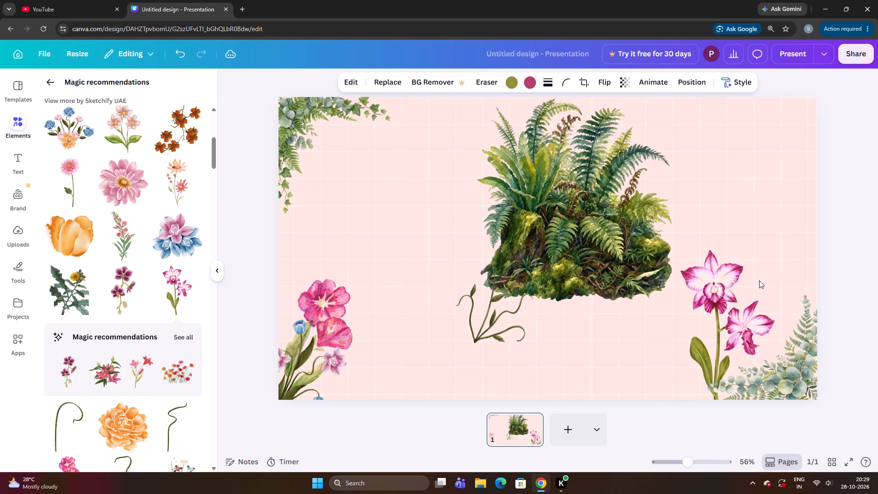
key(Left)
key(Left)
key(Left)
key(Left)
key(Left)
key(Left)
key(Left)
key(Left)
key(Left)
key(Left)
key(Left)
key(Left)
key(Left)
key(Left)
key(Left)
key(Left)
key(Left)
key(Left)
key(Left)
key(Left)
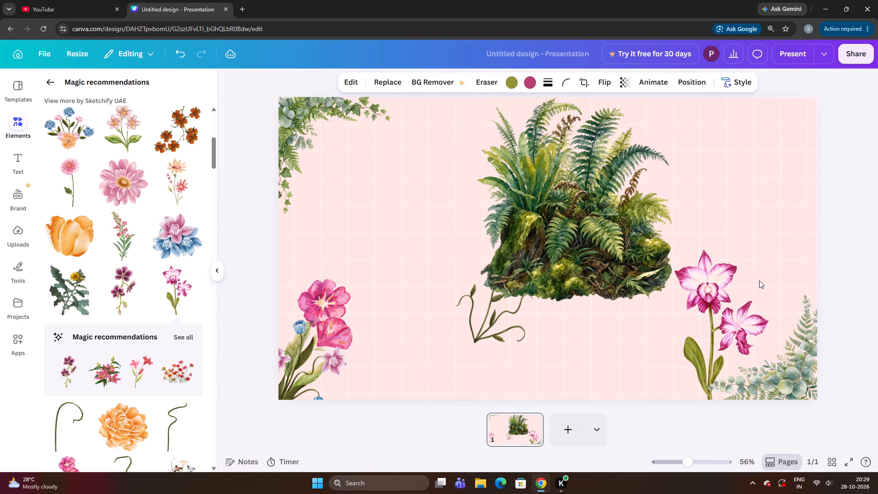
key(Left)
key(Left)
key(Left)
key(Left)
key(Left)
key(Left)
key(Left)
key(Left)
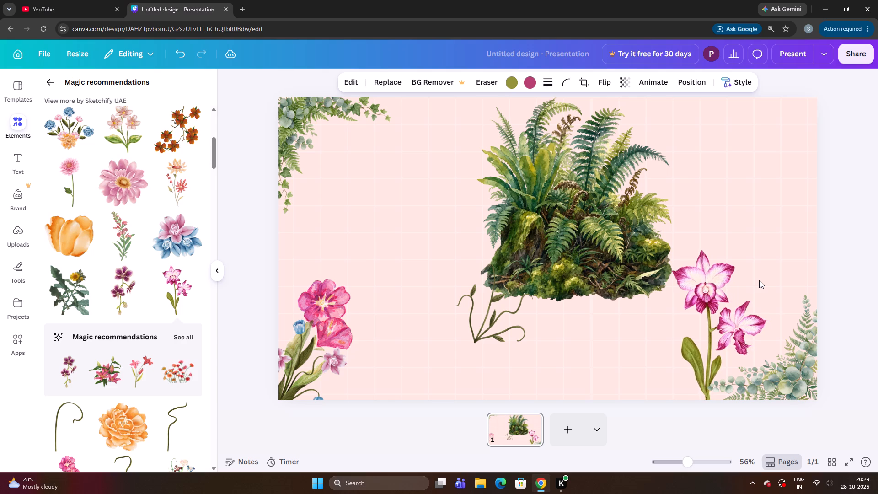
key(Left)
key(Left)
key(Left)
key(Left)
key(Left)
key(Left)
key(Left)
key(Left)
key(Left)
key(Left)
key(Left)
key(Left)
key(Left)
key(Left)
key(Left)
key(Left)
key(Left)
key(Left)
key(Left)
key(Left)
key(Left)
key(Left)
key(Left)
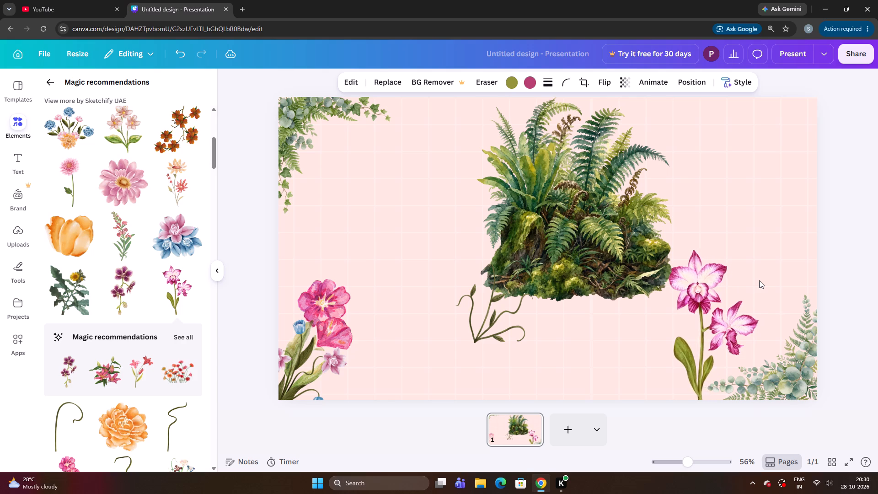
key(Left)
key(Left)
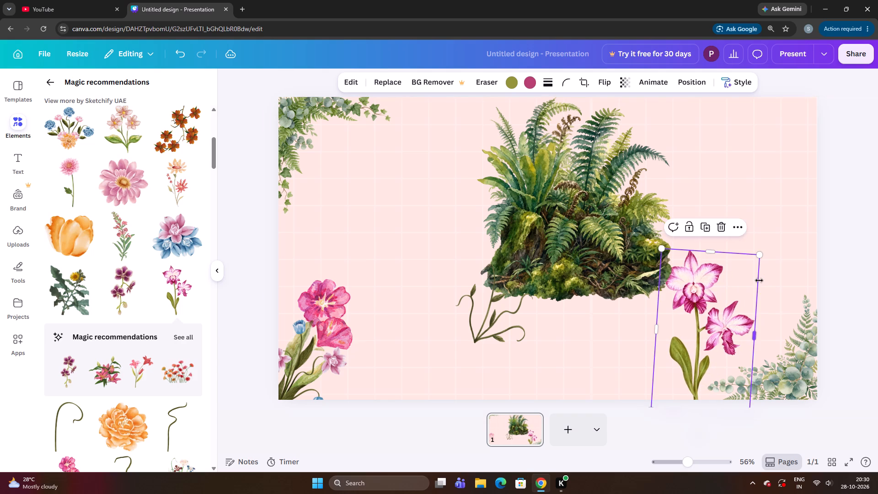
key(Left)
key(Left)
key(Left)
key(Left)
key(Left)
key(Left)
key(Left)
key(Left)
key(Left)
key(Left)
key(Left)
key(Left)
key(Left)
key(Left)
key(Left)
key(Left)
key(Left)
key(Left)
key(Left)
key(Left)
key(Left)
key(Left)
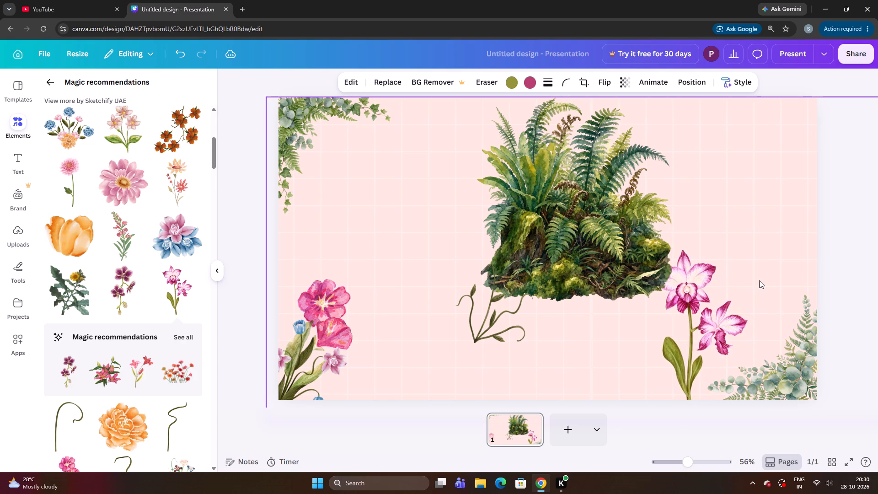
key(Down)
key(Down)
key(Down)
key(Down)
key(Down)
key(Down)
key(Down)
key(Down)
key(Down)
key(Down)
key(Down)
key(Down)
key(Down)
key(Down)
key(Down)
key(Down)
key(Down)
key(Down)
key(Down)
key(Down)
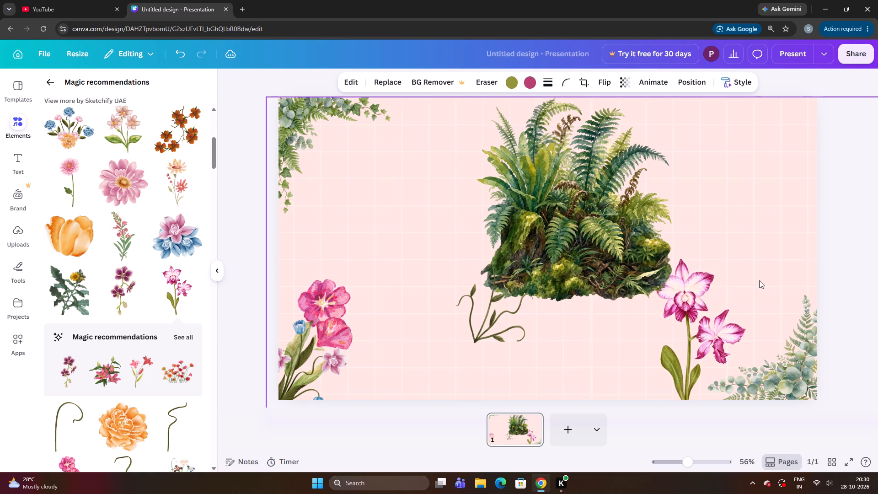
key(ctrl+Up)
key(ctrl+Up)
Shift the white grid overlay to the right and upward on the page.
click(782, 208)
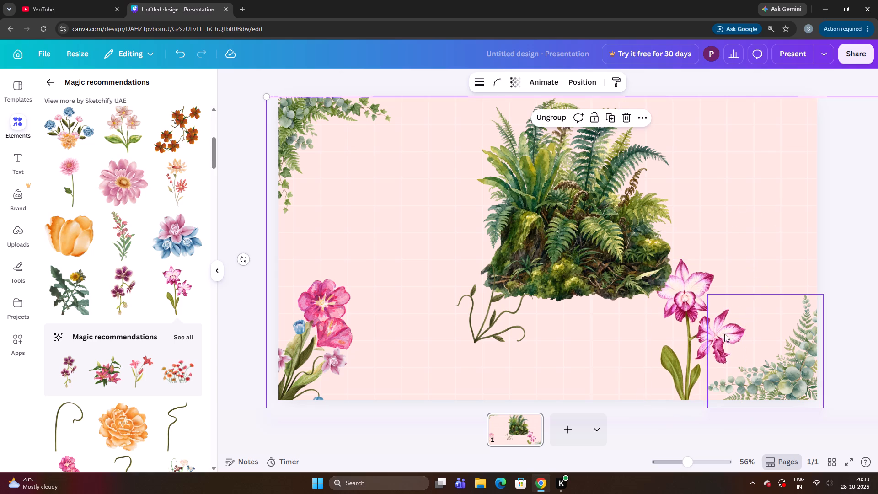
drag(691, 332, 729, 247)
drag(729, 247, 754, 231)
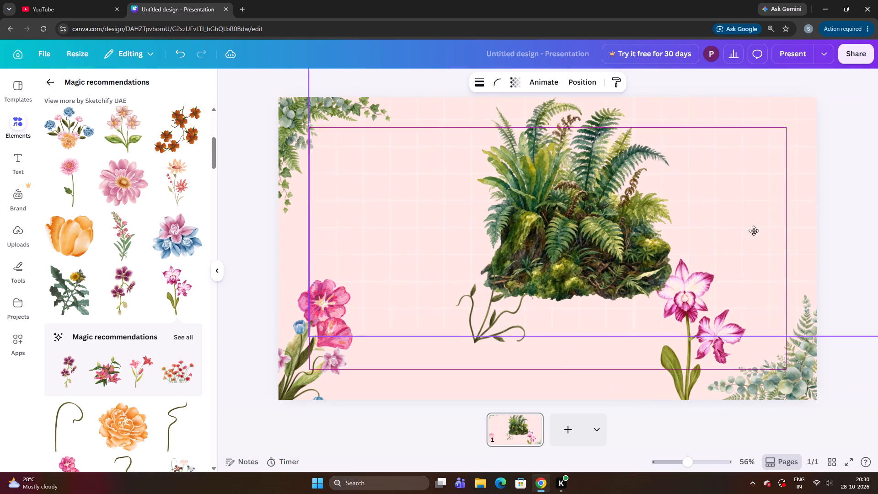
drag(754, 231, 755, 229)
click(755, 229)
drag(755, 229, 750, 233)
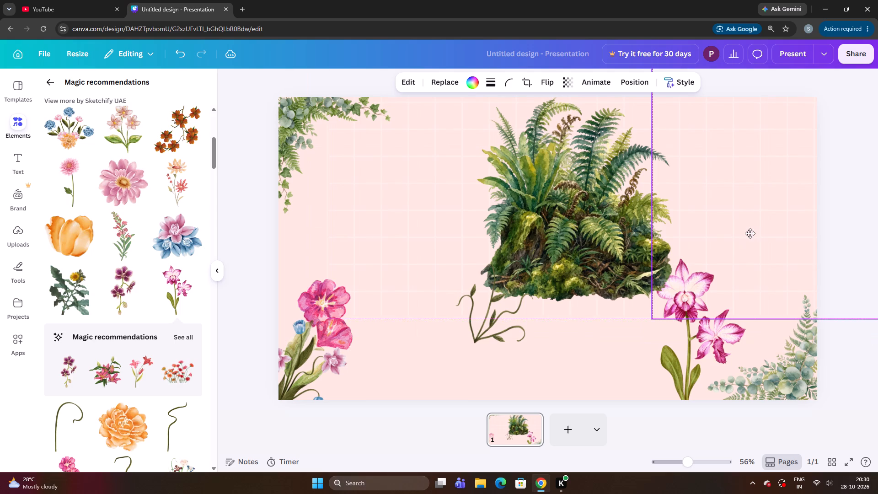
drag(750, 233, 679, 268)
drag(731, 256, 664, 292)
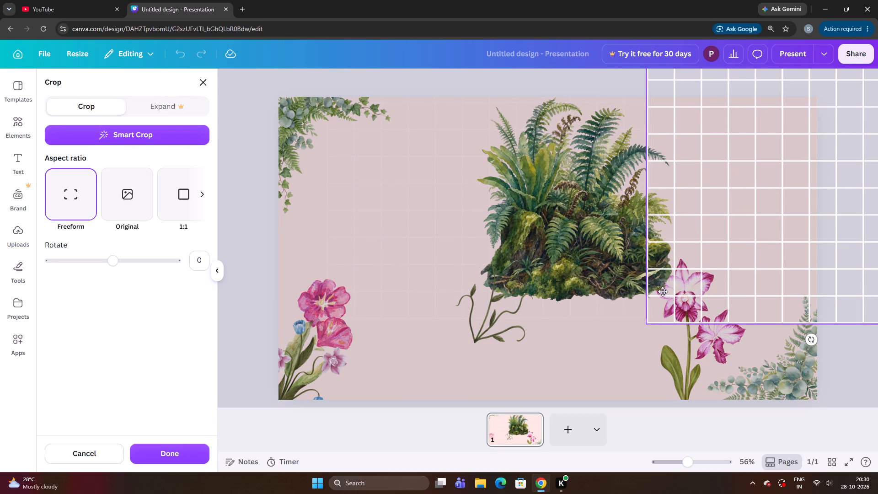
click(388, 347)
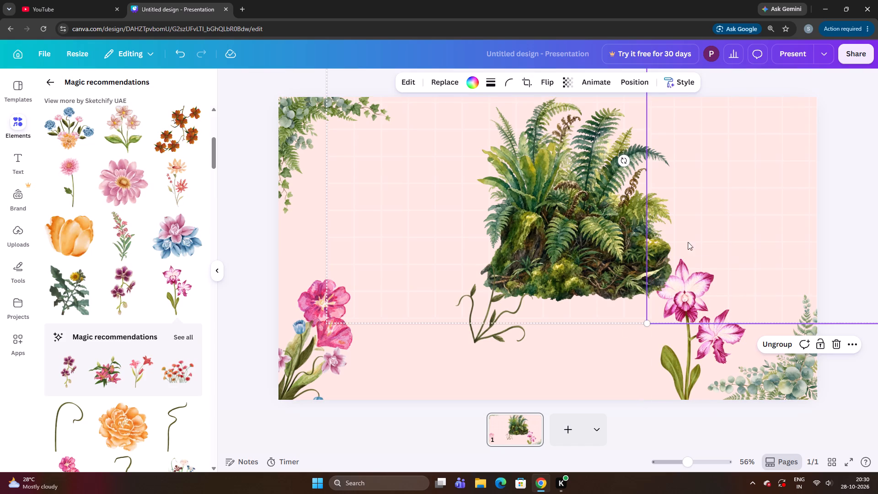
Delete the white grid overlay, leaving the plain pink background.
click(719, 229)
click(634, 370)
click(713, 214)
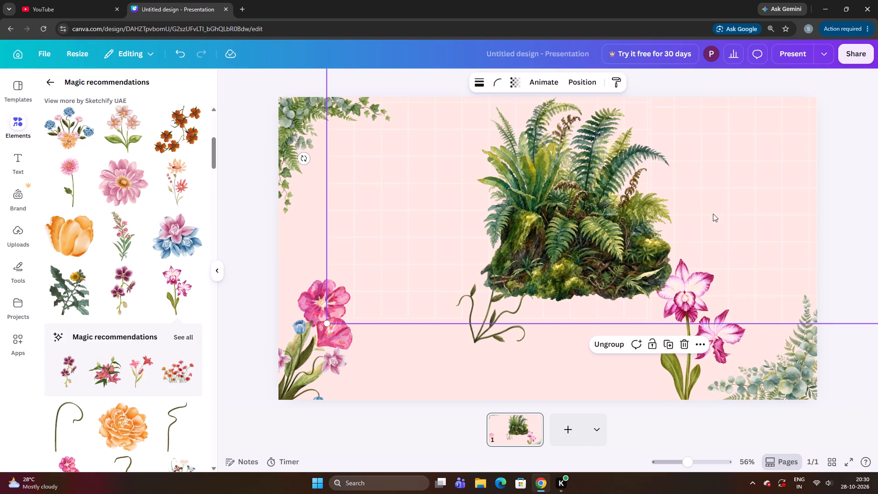
click(684, 343)
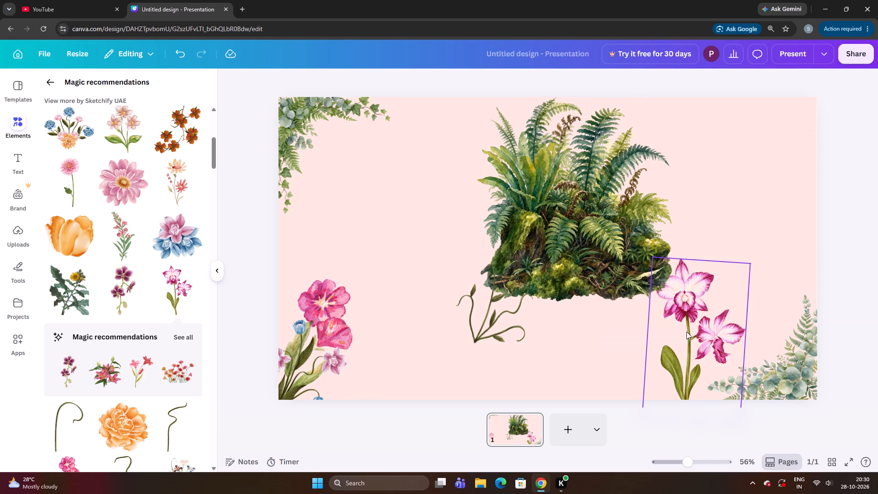
Move the orchid from the bottom-right corner to the bottom-left arrangement, shrink it, and tuck it at the page's left edge beside the pink flowers.
click(709, 226)
click(701, 318)
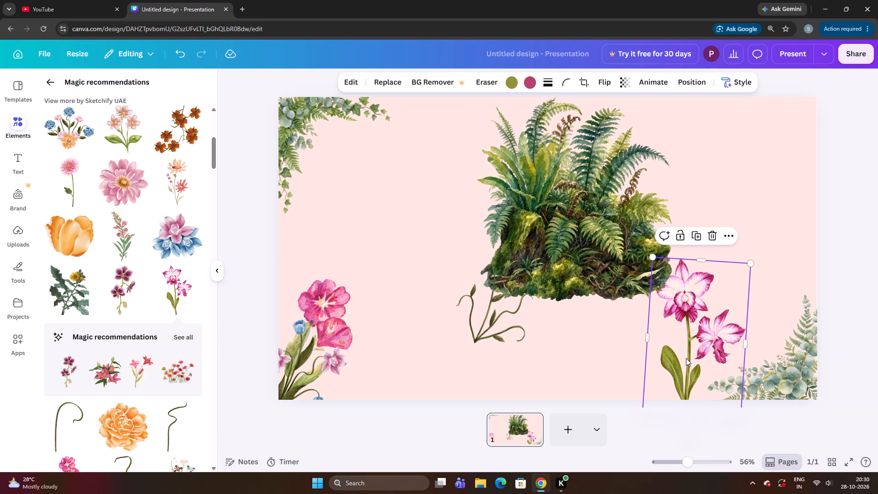
drag(706, 292, 708, 217)
drag(714, 242, 609, 271)
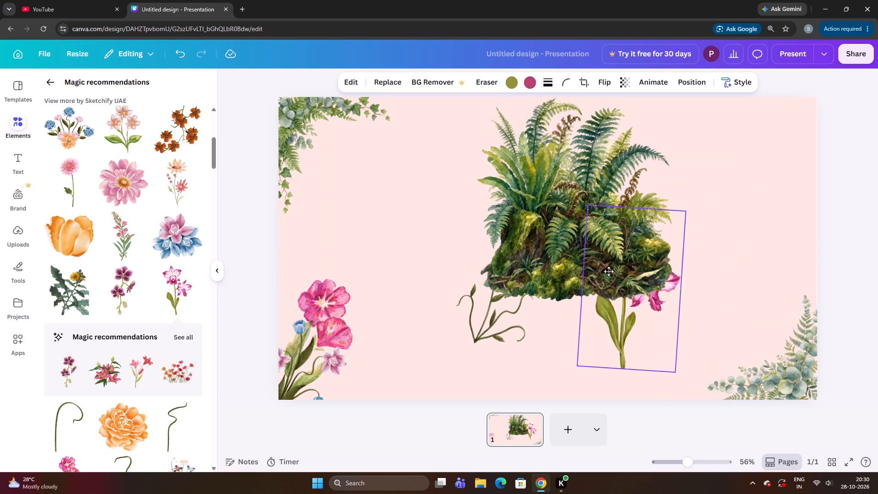
drag(609, 271, 317, 310)
drag(320, 258, 357, 242)
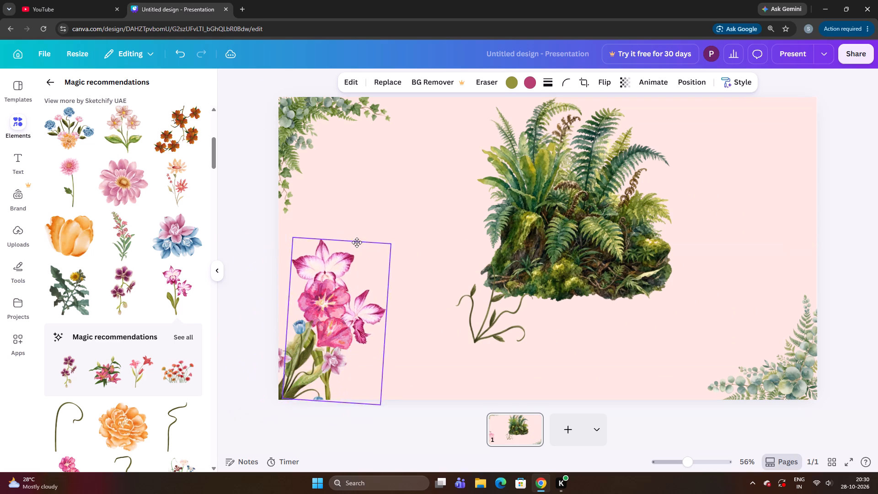
drag(357, 242, 369, 222)
drag(393, 380, 380, 338)
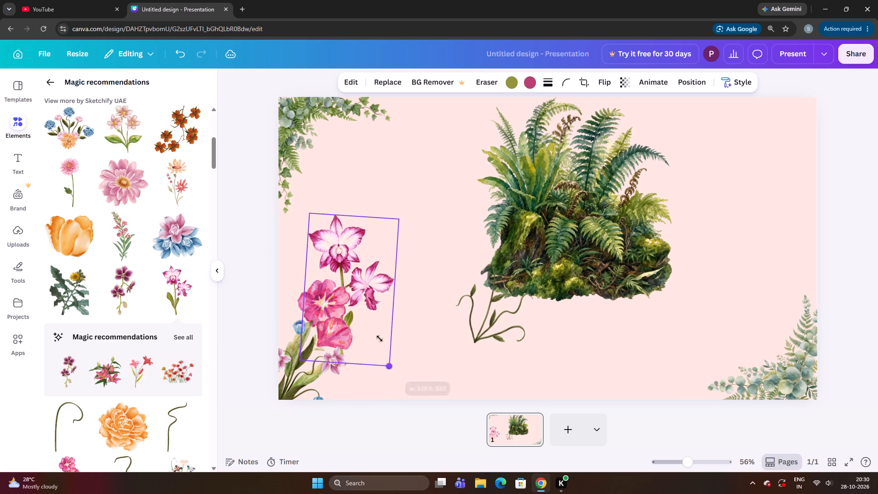
drag(380, 338, 346, 280)
drag(332, 246, 296, 315)
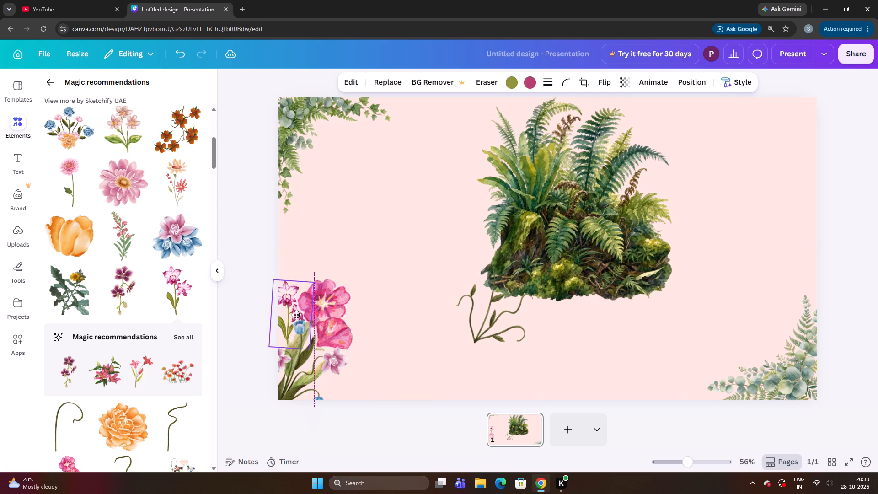
drag(296, 315, 296, 324)
click(318, 242)
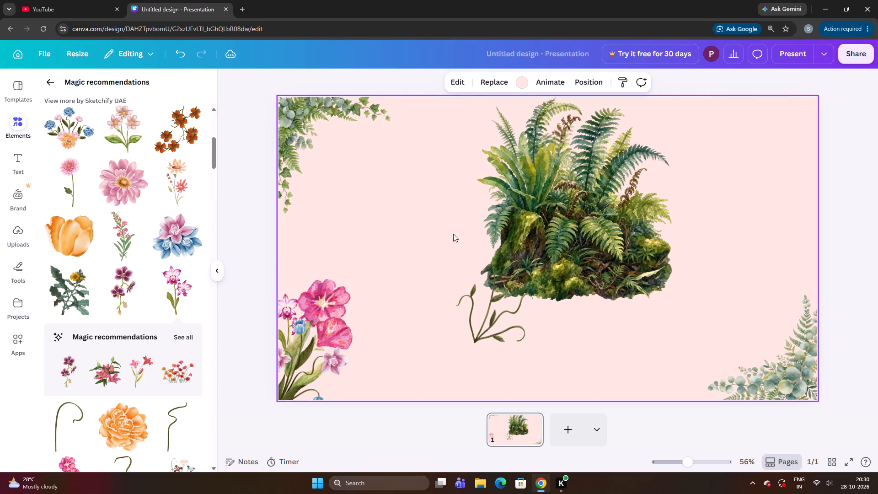
Nudge the fern cluster slightly lower on the page.
drag(502, 230, 504, 238)
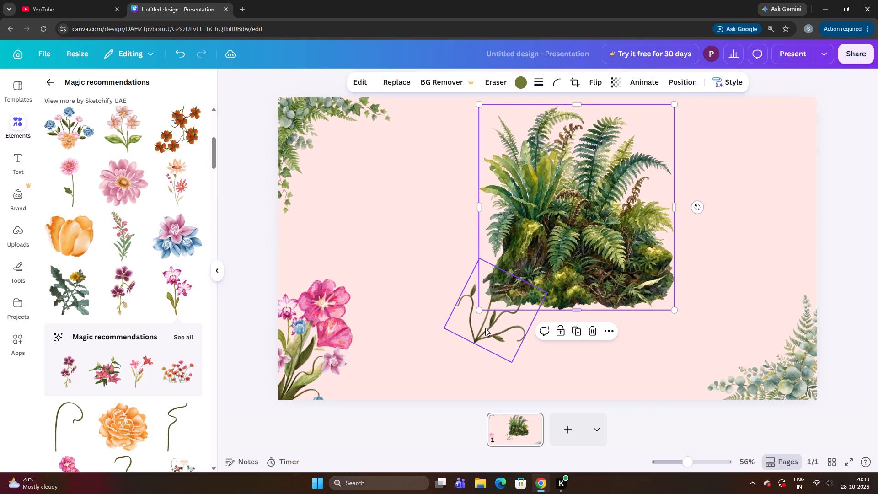
Delete the curling vine at the lower-left edge of the fern cluster.
click(486, 329)
click(516, 334)
click(577, 316)
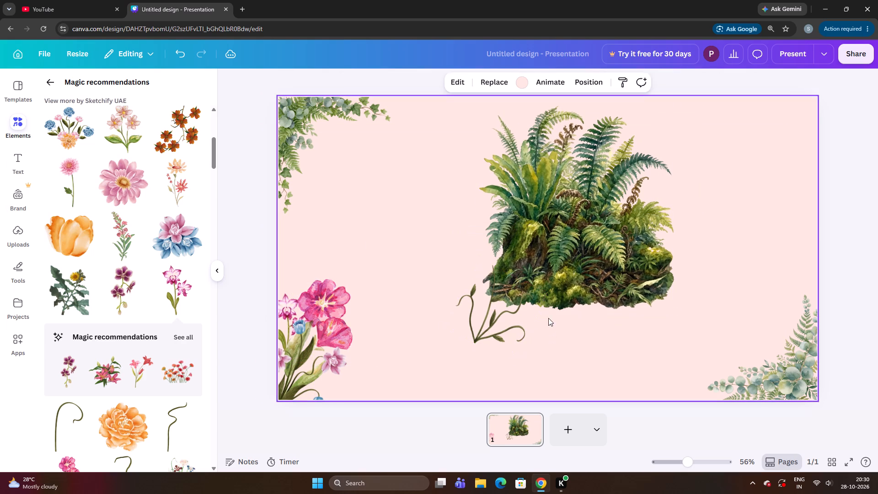
click(509, 324)
click(514, 236)
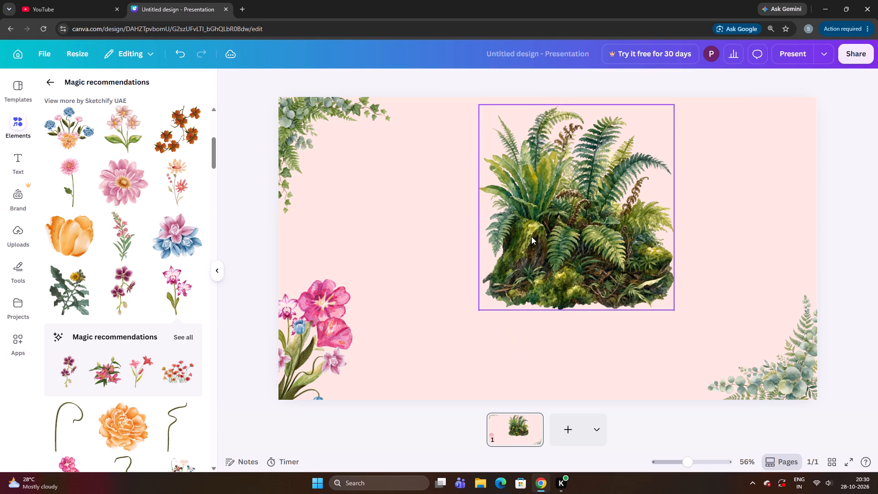
Nudge the fern cluster slightly left and enlarge it a little toward its lower right.
drag(532, 236, 528, 237)
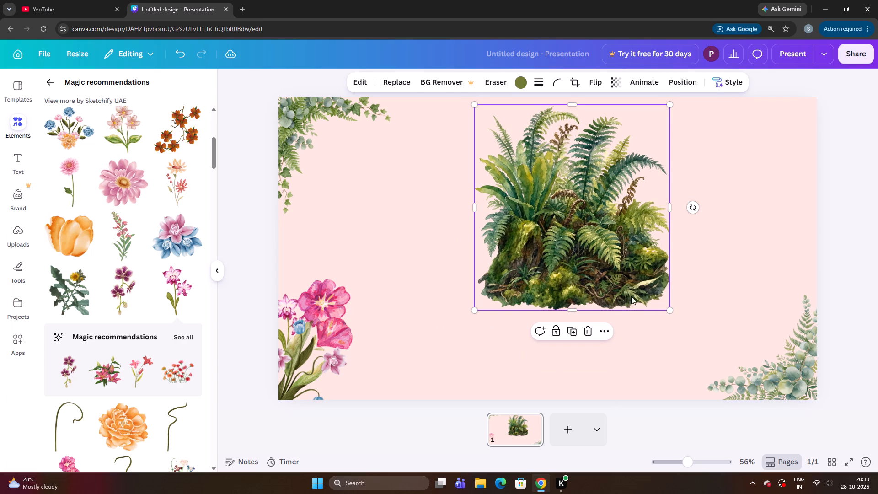
drag(668, 312, 684, 320)
click(661, 287)
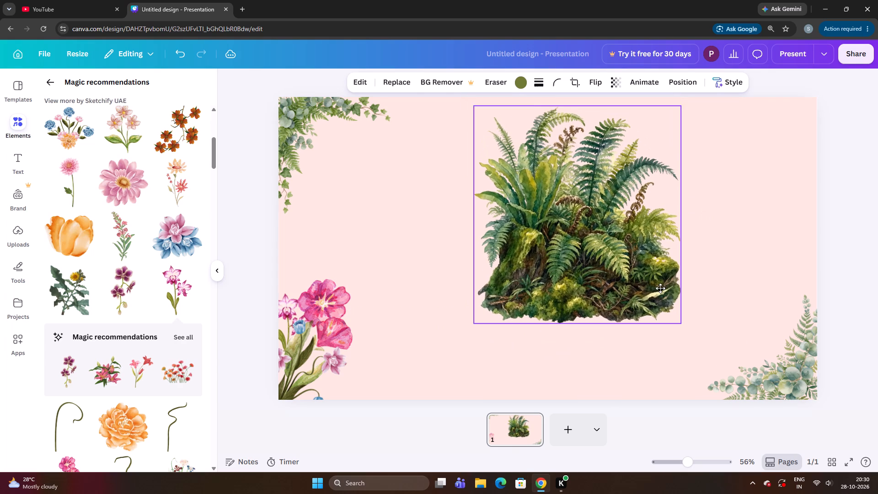
click(421, 236)
Browse the recommended botanical graphics and add the teal watercolor butterfly to the page.
scroll(134, 283, up, 2)
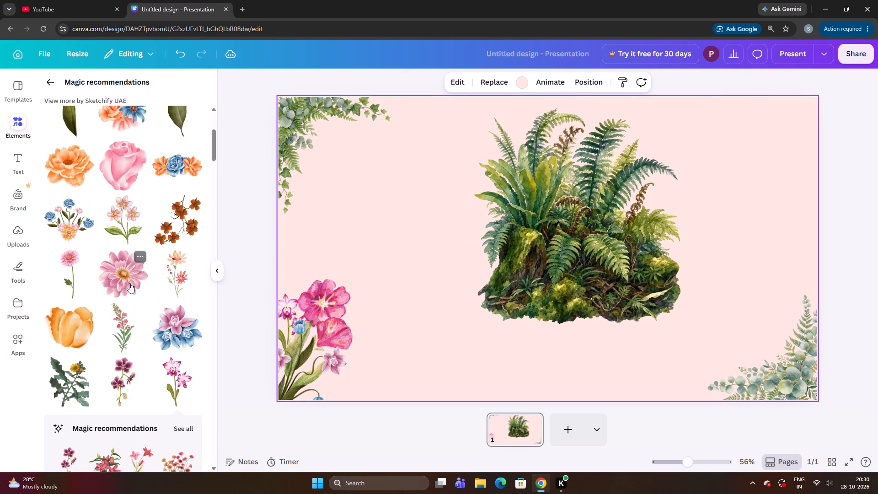
scroll(129, 283, up, 3)
scroll(75, 326, up, 3)
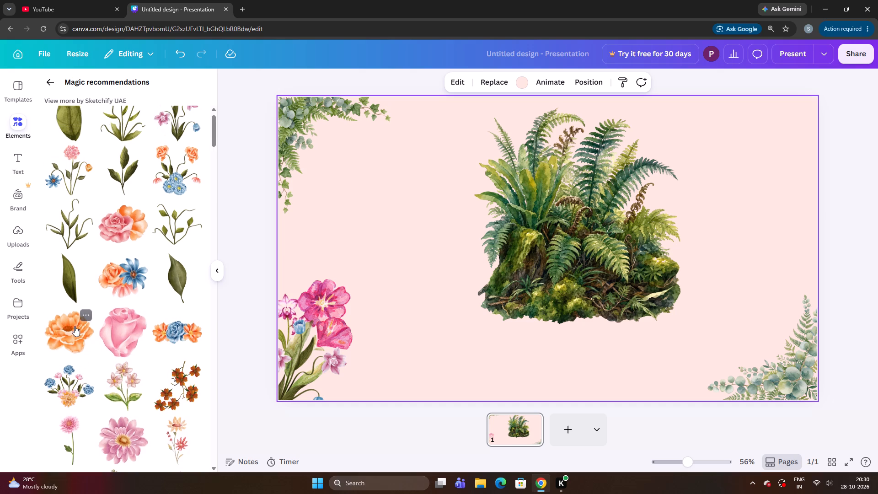
scroll(74, 323, up, 4)
click(48, 90)
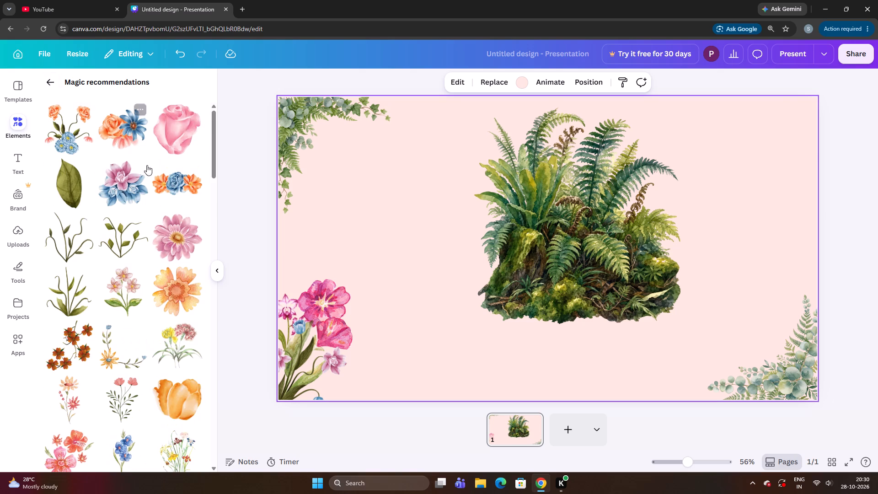
scroll(138, 268, down, 8)
scroll(137, 268, up, 4)
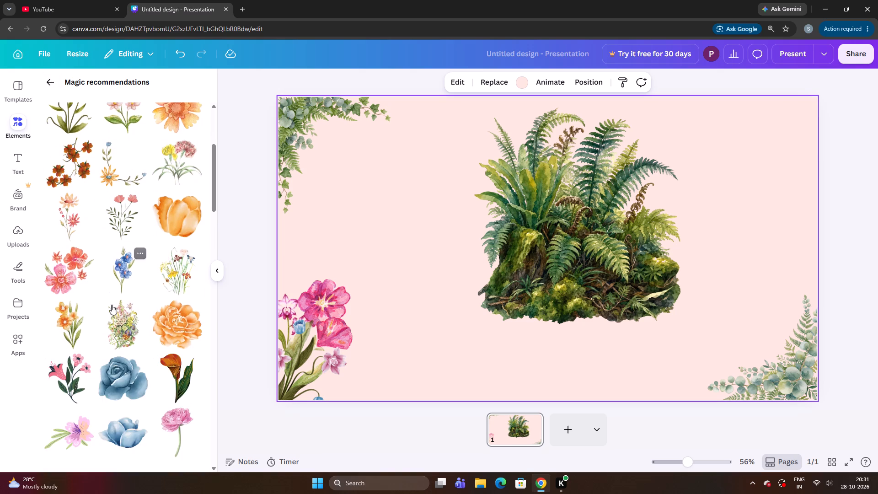
scroll(119, 319, down, 5)
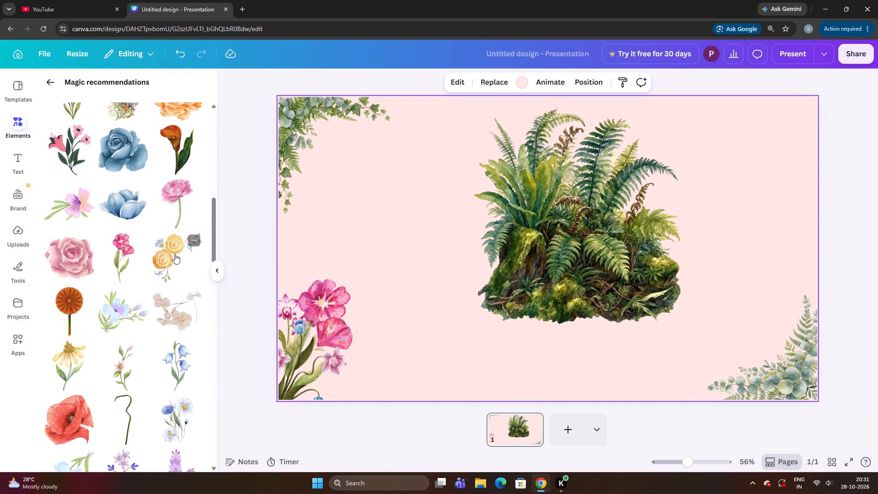
scroll(71, 326, down, 5)
scroll(71, 328, up, 3)
scroll(71, 328, down, 4)
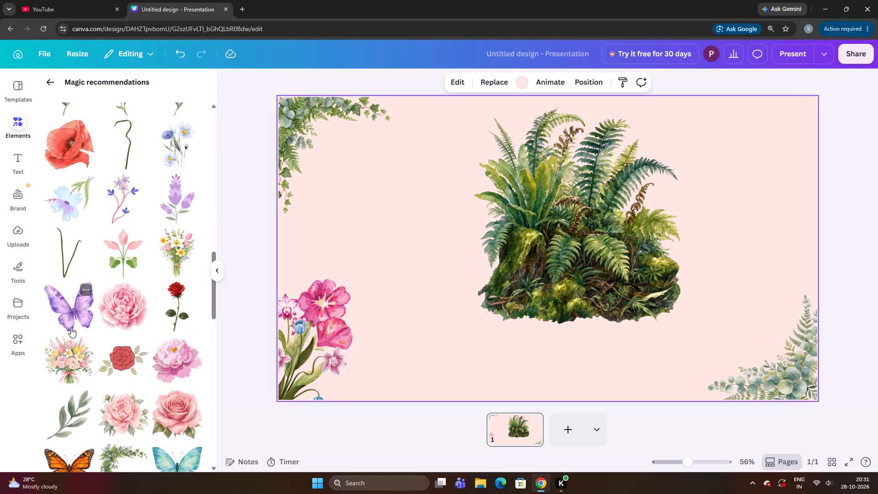
scroll(73, 372, down, 7)
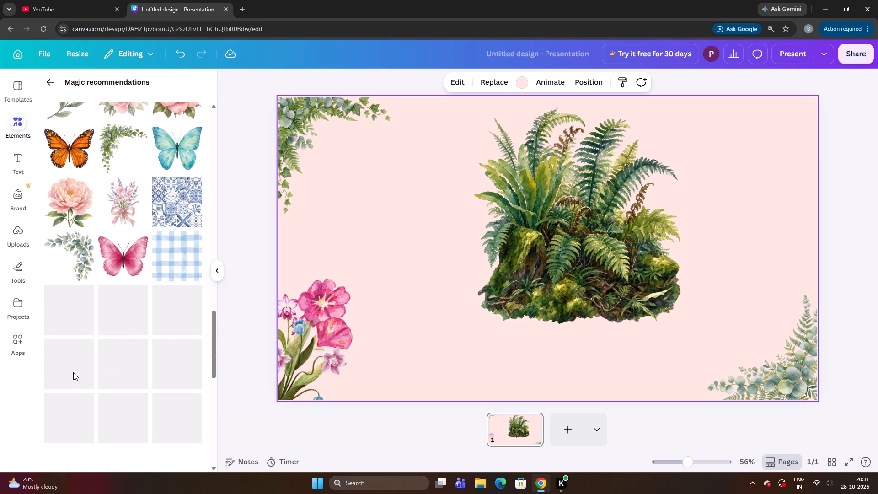
click(176, 161)
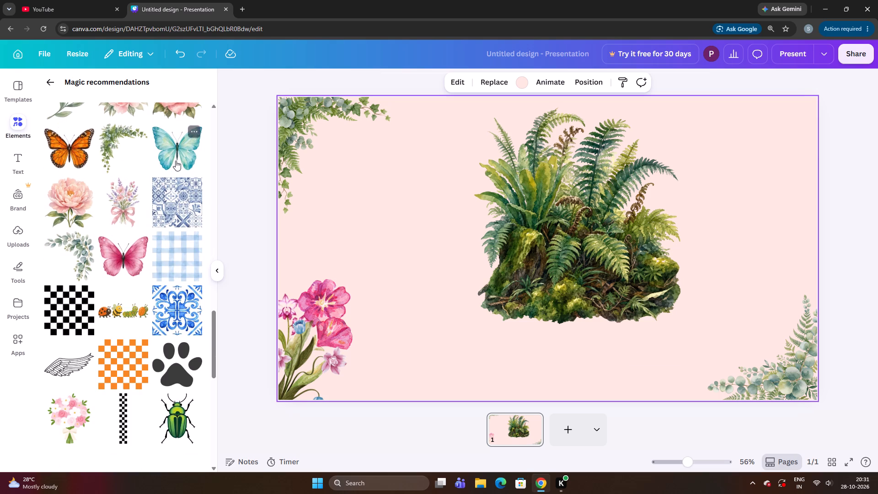
Shrink the teal butterfly to a small size and place it just right of the bottom-left pink flowers.
drag(484, 268, 383, 274)
drag(416, 290, 442, 276)
drag(444, 276, 432, 282)
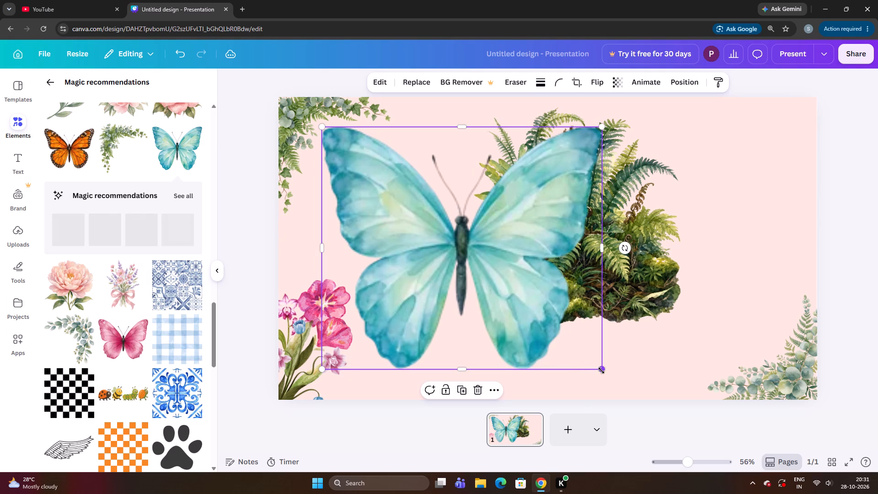
drag(601, 370, 510, 252)
drag(423, 220, 453, 253)
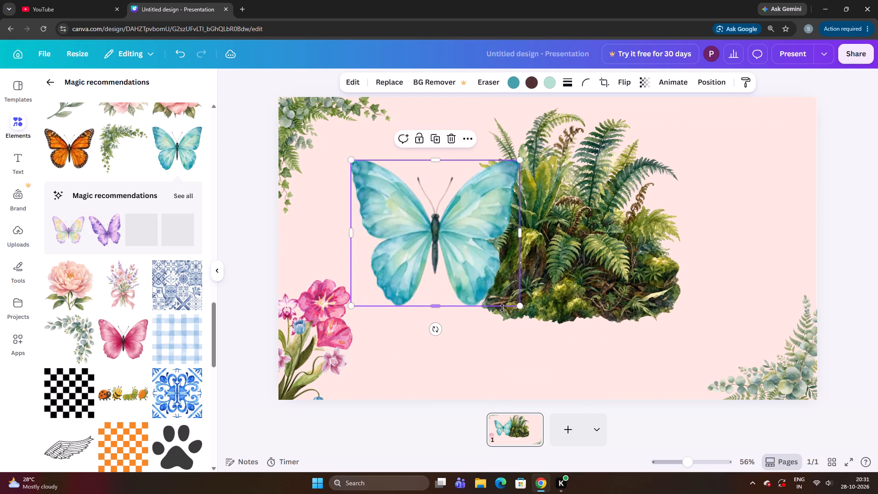
drag(521, 308, 458, 241)
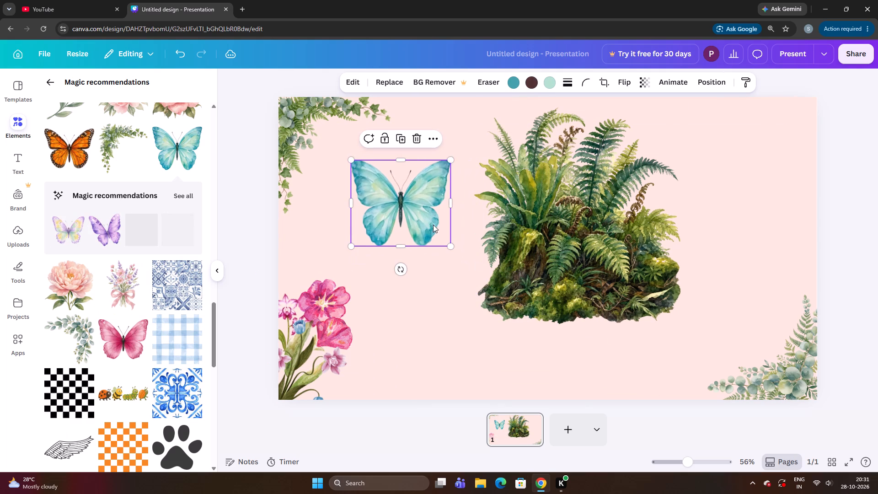
drag(417, 220, 444, 283)
drag(476, 306, 476, 306)
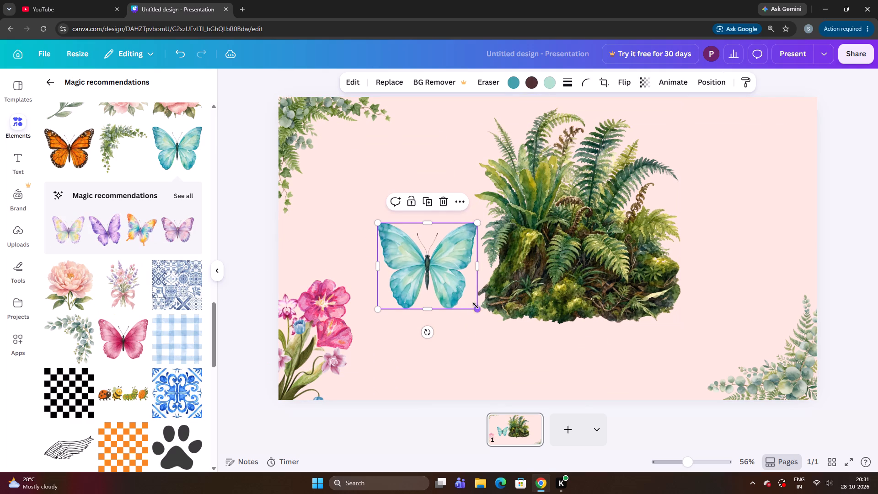
drag(476, 306, 439, 282)
drag(411, 264, 418, 292)
drag(418, 299, 383, 311)
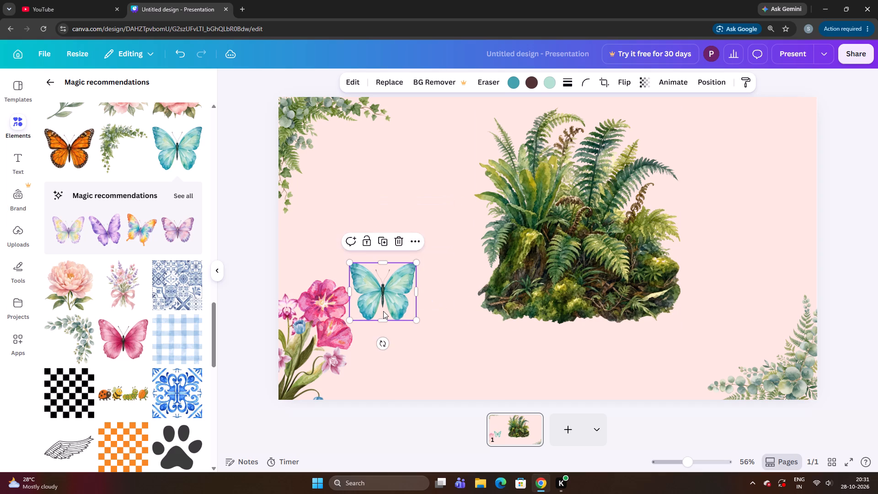
Rotate the teal butterfly about 90° counterclockwise so its head points left toward the pink flowers.
click(383, 311)
click(400, 309)
drag(383, 349, 461, 296)
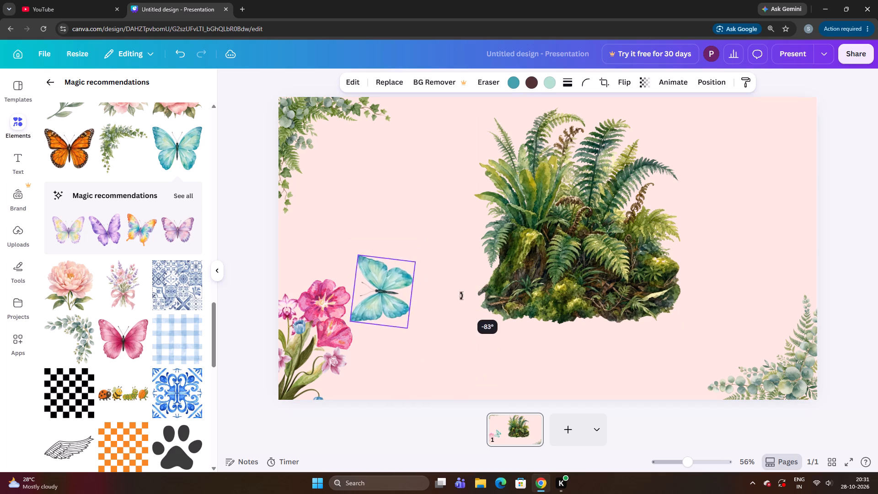
drag(461, 296, 461, 287)
Shrink the butterfly further and place it on the right petals of the uppermost pink flower in the bottom-left arrangement.
drag(417, 322, 386, 304)
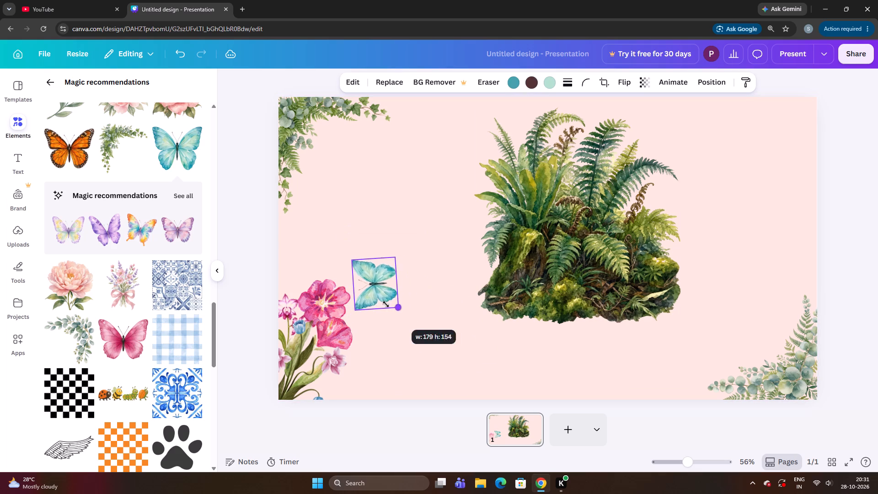
drag(386, 304, 371, 291)
drag(367, 271, 336, 299)
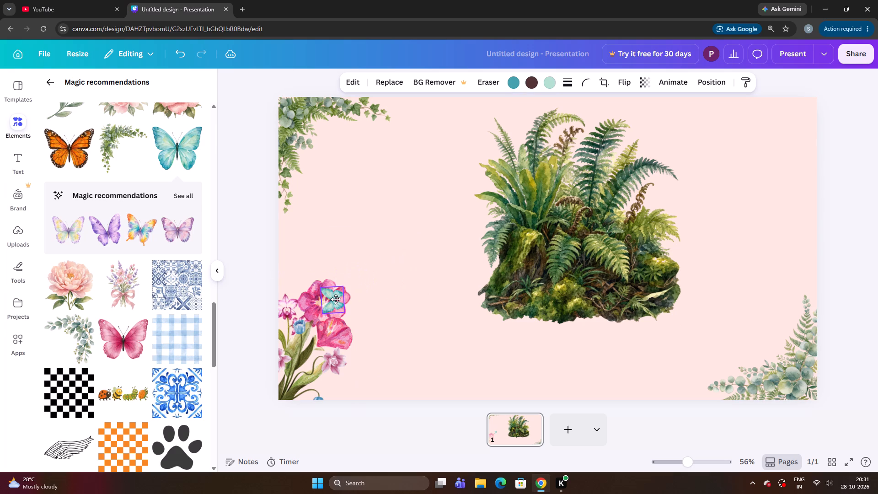
drag(336, 299, 337, 298)
Nudge the butterfly in small increments to the outer right petal edge of the uppermost pink flower.
key(Left)
key(Left)
key(Left)
key(Left)
key(Left)
key(Left)
key(Left)
key(Left)
key(Left)
key(Left)
key(Left)
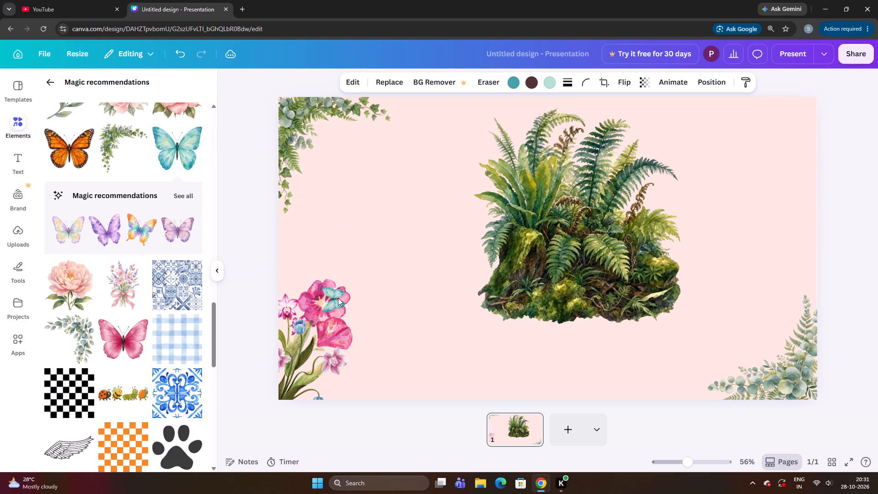
key(Down)
key(Down)
key(Down)
key(Down)
key(Down)
key(Down)
key(Down)
key(Down)
key(Down)
key(Down)
key(Down)
key(Down)
key(Right)
key(Right)
key(Right)
key(Right)
key(Right)
key(Right)
key(Right)
key(Right)
key(Right)
key(Right)
key(Right)
key(Right)
key(Right)
key(Right)
key(Right)
key(Right)
key(Right)
key(Right)
key(Right)
key(Right)
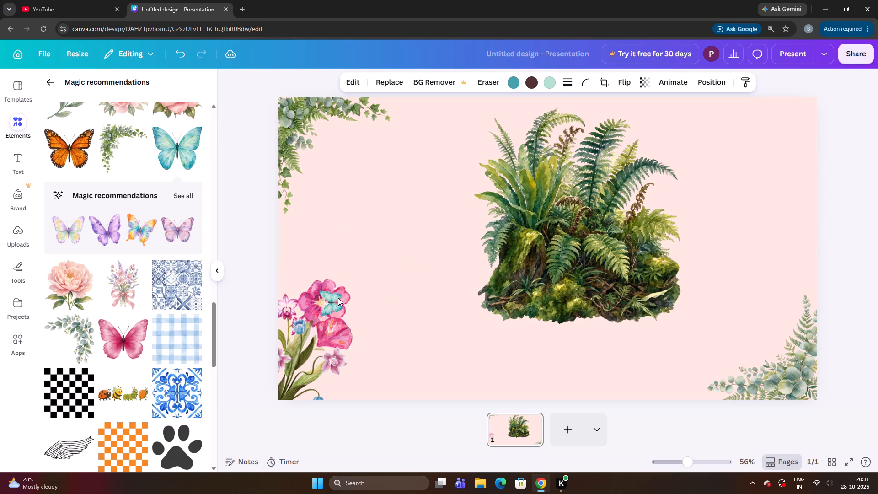
key(Up)
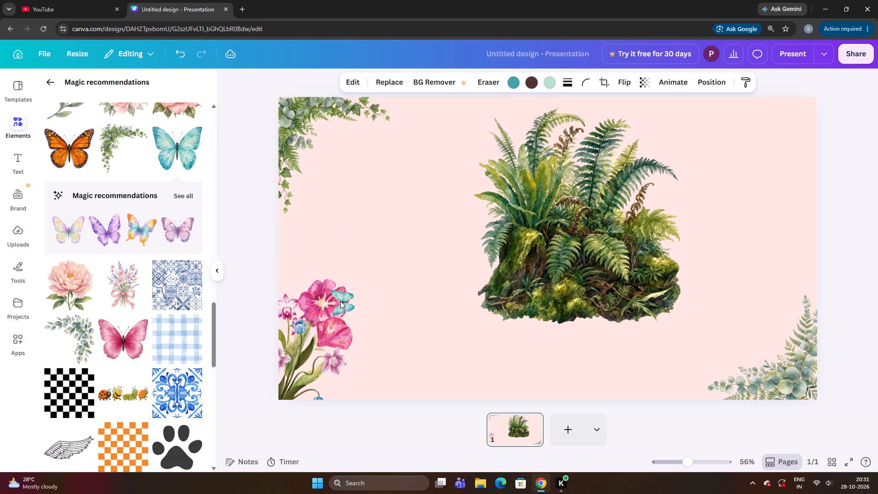
key(Up)
key(Up)
key(Up)
key(Up)
key(Left)
key(Left)
key(Up)
key(Up)
key(Up)
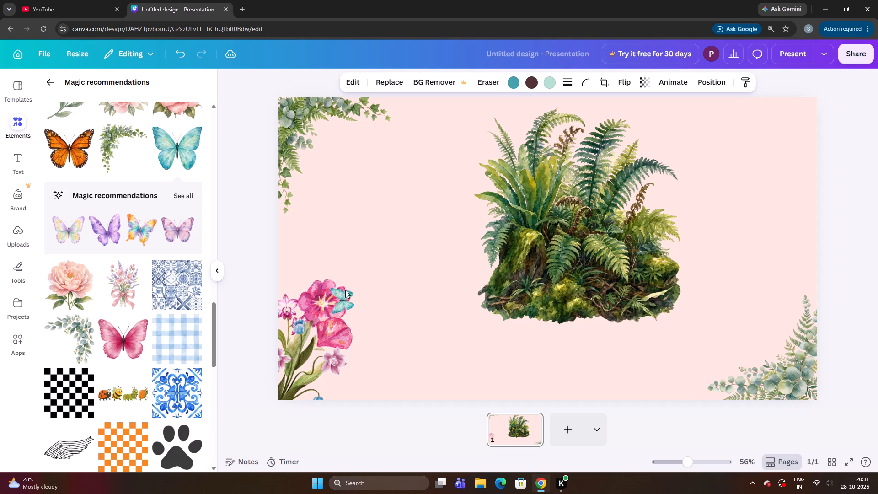
key(Up)
Nudge the butterfly left and slightly down so it rests over the centre of the uppermost pink flower.
key(Left)
key(Left)
key(Left)
key(Left)
key(Left)
key(Left)
key(Left)
key(Left)
key(Left)
key(Left)
key(Left)
key(Left)
key(Left)
key(Left)
key(Left)
key(Left)
key(Left)
key(Left)
key(Left)
key(Left)
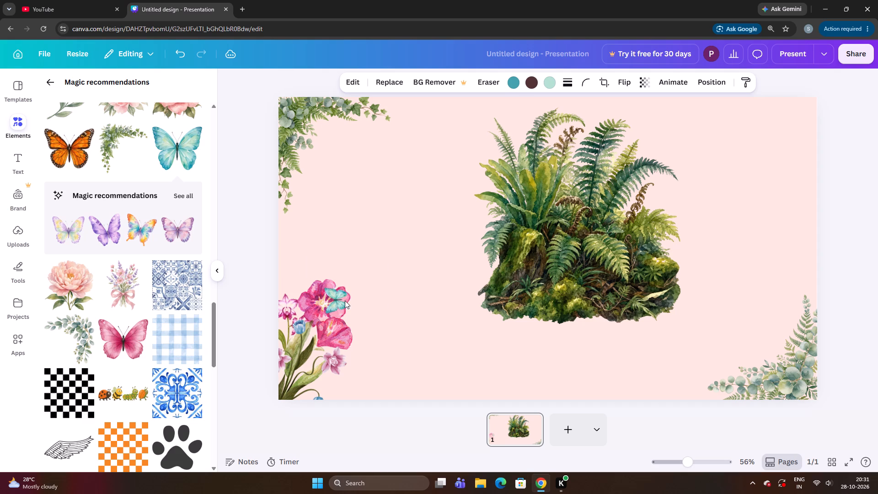
key(Right)
key(Down)
key(Down)
key(Down)
key(Down)
key(Down)
key(Down)
key(Down)
key(Down)
key(Down)
key(Down)
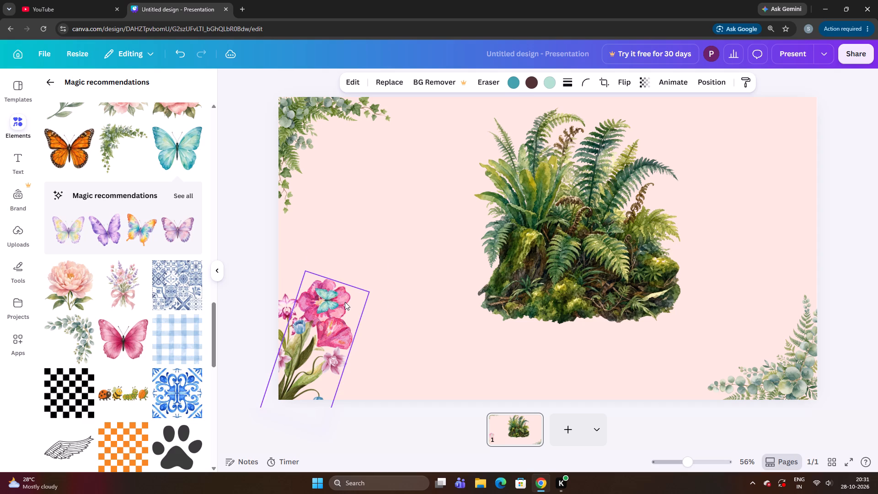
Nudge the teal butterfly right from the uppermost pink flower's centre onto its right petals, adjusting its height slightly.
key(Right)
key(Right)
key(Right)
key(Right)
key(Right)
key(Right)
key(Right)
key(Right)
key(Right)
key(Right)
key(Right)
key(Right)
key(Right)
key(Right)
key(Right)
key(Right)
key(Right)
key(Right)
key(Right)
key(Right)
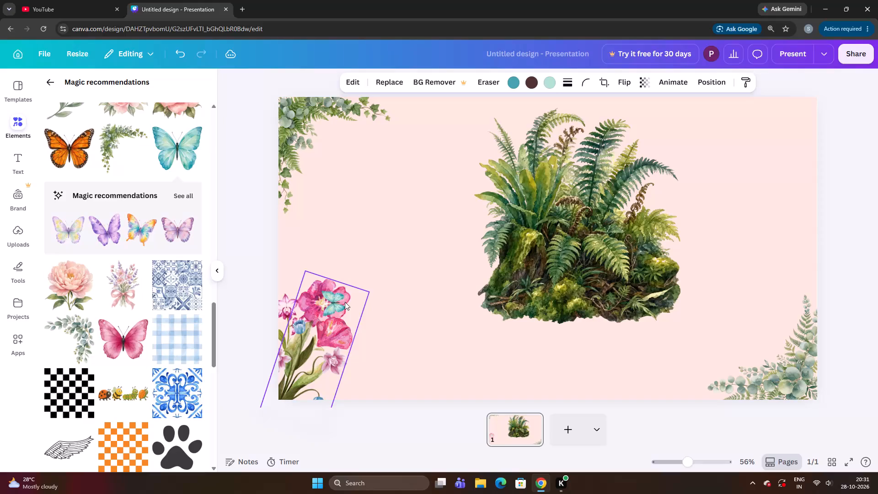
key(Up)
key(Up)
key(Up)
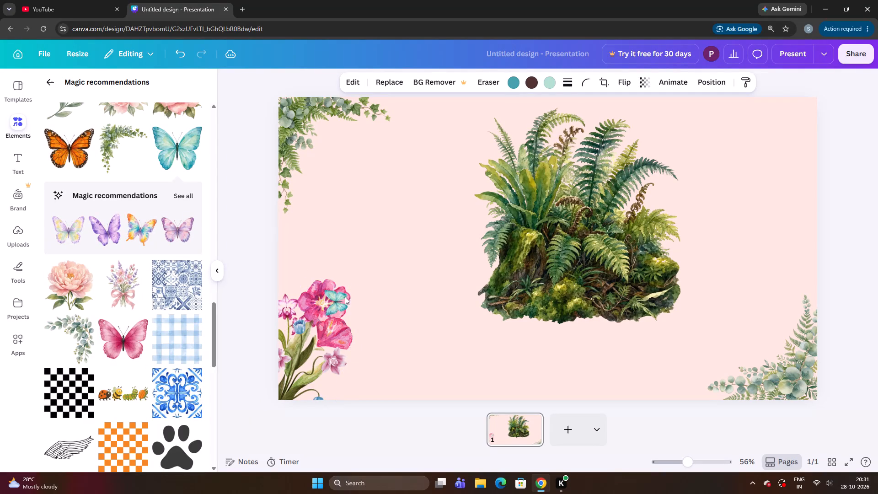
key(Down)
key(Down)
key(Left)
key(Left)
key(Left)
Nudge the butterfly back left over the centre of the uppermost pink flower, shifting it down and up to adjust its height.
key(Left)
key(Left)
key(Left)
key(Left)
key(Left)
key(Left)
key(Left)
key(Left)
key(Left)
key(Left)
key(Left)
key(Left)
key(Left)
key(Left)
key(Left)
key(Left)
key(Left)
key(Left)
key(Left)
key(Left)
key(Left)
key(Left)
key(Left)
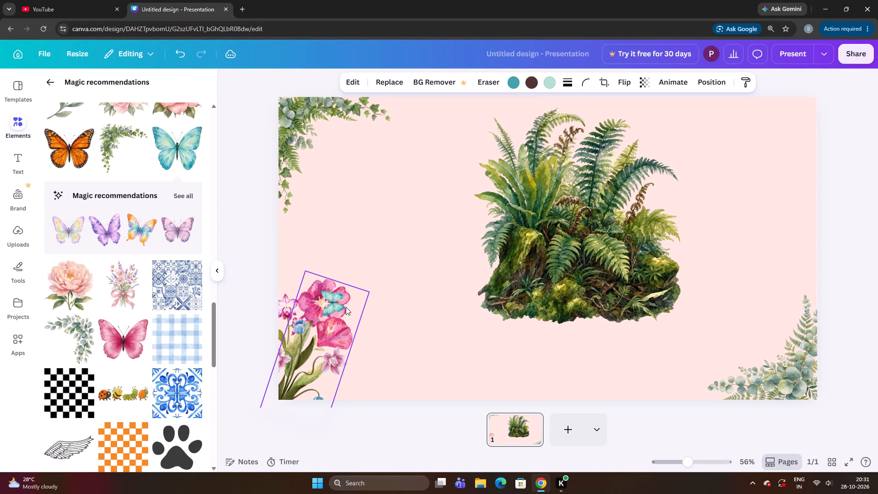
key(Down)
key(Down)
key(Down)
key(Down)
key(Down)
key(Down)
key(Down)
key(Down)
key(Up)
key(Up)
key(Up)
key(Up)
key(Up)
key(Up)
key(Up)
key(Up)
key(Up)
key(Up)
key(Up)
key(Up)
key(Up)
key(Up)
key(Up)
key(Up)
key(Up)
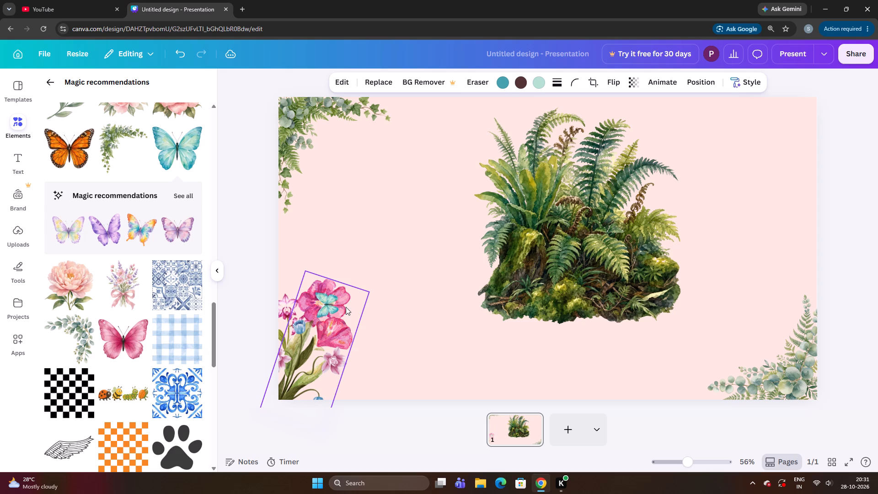
Nudge the butterfly right, with small vertical adjustments, onto the right petals of the uppermost pink flower.
key(Right)
key(Right)
key(Right)
key(Right)
key(Right)
key(Right)
key(Right)
key(Right)
key(Right)
key(Right)
key(Right)
key(Right)
key(Right)
key(Right)
key(Right)
key(Right)
key(Right)
key(Right)
key(Down)
key(Down)
key(Down)
key(Down)
key(Down)
key(Down)
key(Down)
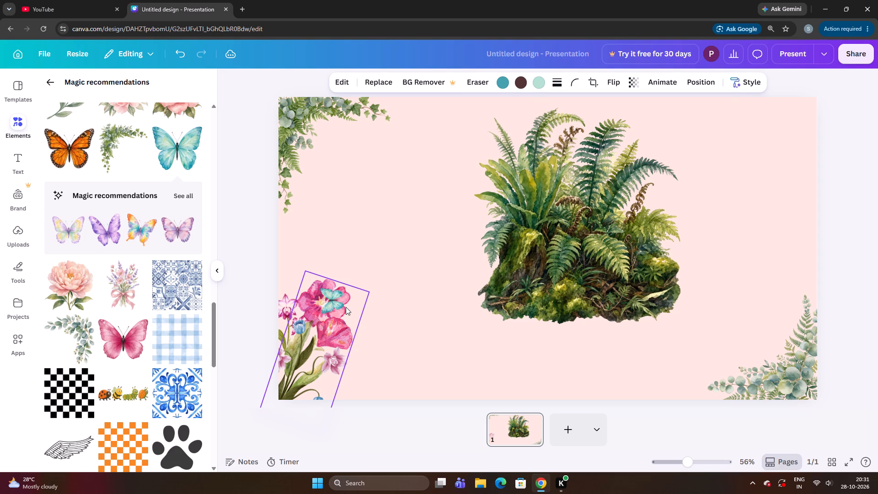
key(Up)
key(Up)
key(Up)
key(Up)
key(Up)
key(Up)
key(Up)
key(Up)
key(Right)
key(Right)
key(Right)
key(Right)
key(Right)
key(Right)
key(Right)
key(Right)
key(Right)
key(Right)
key(Right)
key(Right)
key(Right)
Fine-tune the butterfly's placement on the flower's right petals, shifting it very slightly down and to the right overall.
key(Down)
key(Down)
key(Down)
key(Down)
key(Down)
key(Down)
key(Up)
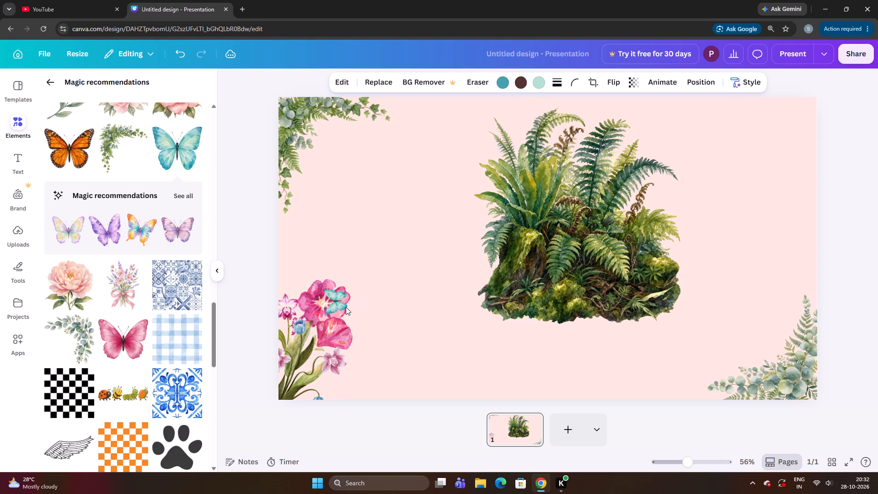
key(Down)
key(Down)
key(Up)
key(Right)
key(Up)
key(Up)
key(Up)
key(Up)
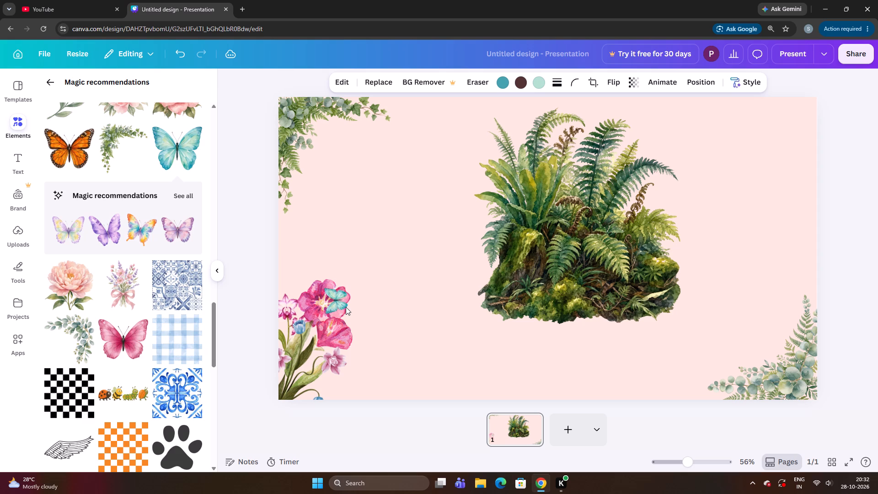
key(Up)
key(Right)
key(Right)
key(Down)
key(Down)
key(Down)
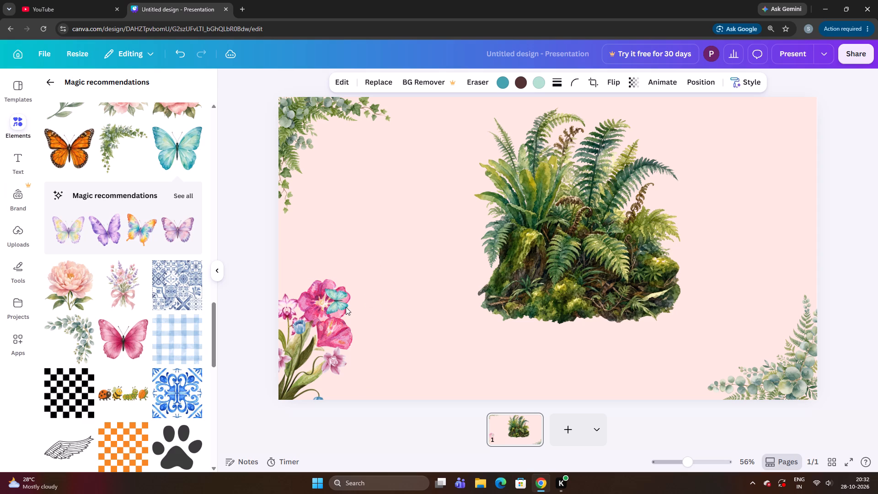
key(Up)
key(Up)
key(Left)
key(Down)
Nudge the teal butterfly slightly left and down on the right petals of the uppermost pink flower.
key(Left)
key(Left)
key(Left)
key(Left)
key(Left)
key(Left)
key(Left)
key(Left)
key(Left)
key(Left)
key(Left)
key(Down)
key(Down)
key(Down)
key(Down)
key(Down)
key(Down)
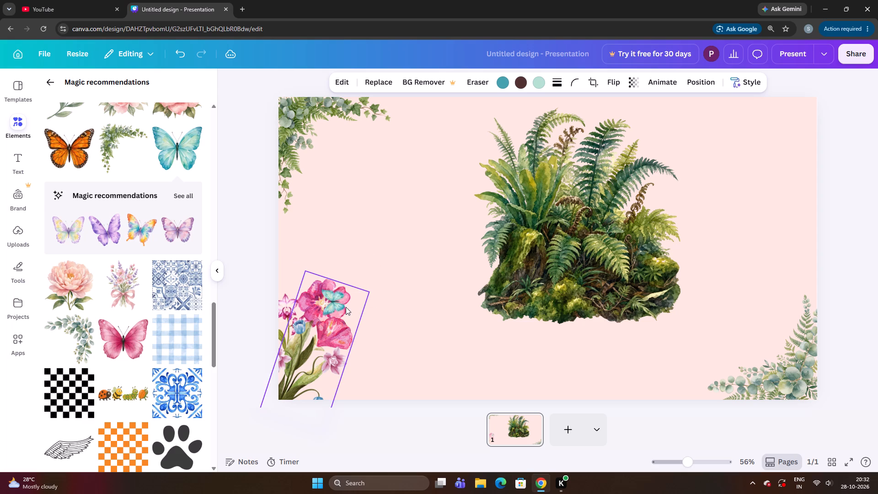
key(Down)
key(Down)
Add the pale blue-and-lilac flower spray and place it, slightly reduced, on the bottom edge just right of the pink flower arrangement.
scroll(69, 283, down, 3)
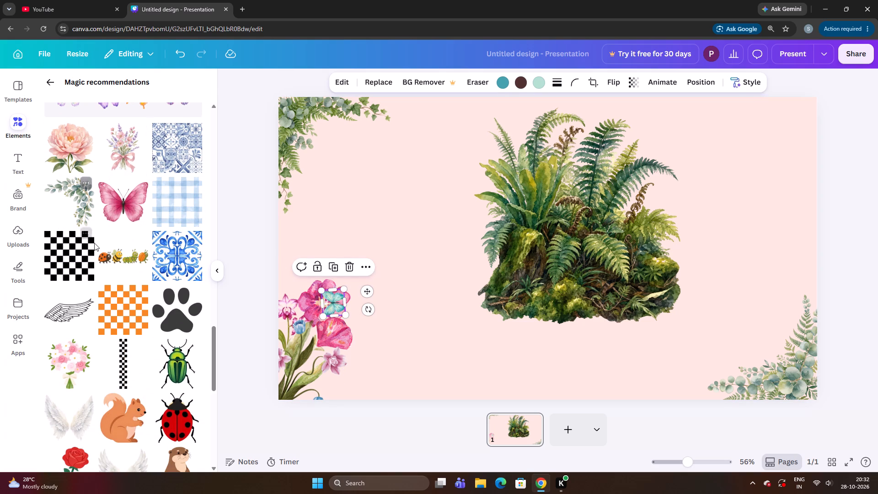
scroll(75, 315, down, 3)
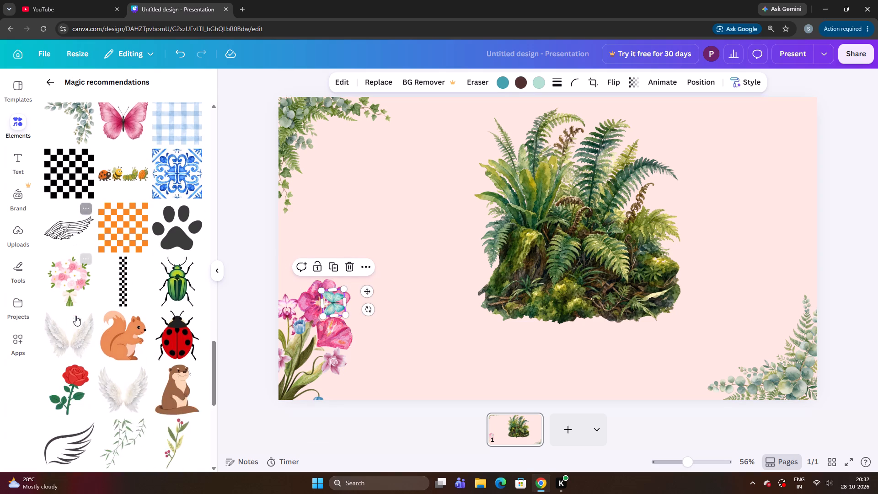
scroll(75, 316, down, 2)
scroll(75, 316, up, 18)
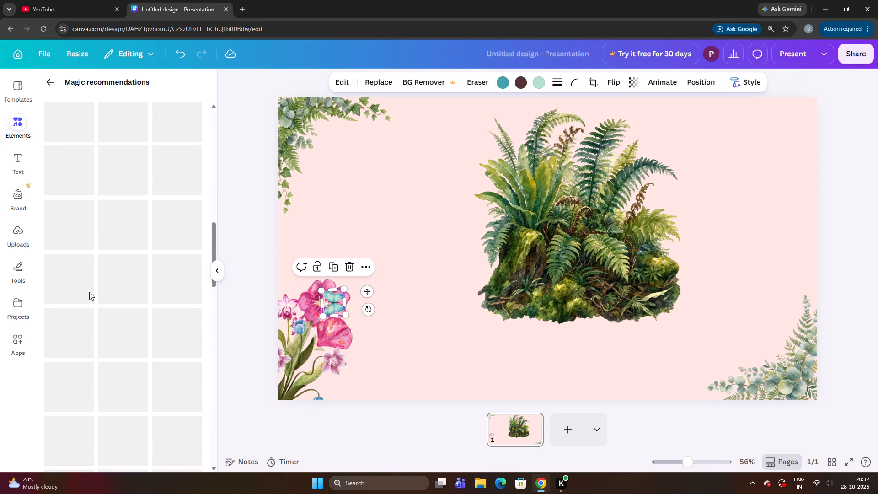
scroll(146, 291, up, 5)
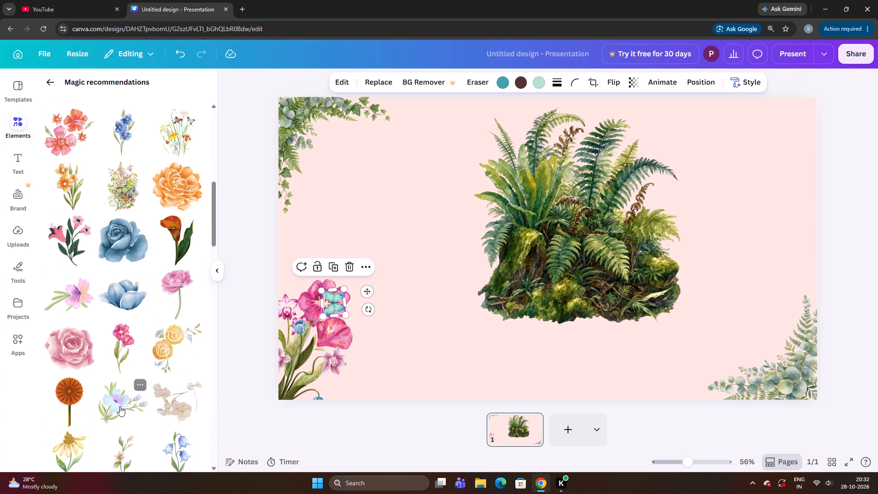
click(120, 406)
drag(471, 296, 468, 300)
drag(534, 272, 371, 373)
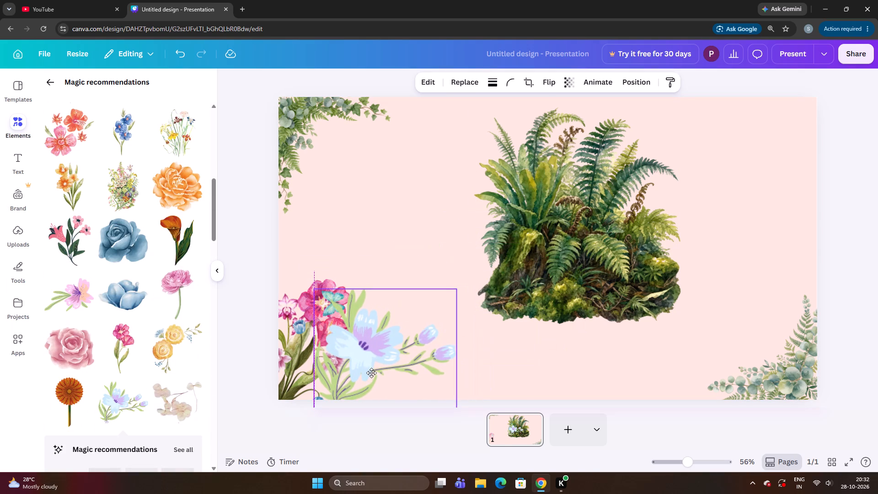
drag(371, 373, 418, 367)
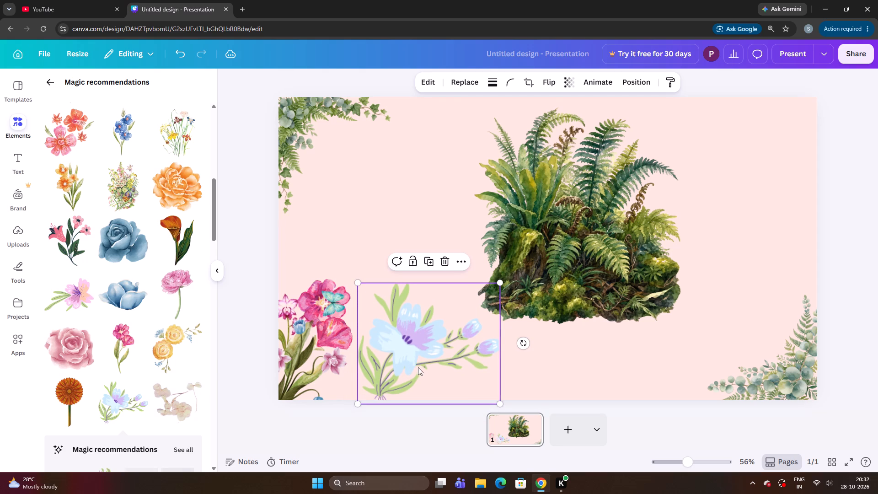
drag(500, 404, 490, 398)
drag(459, 379, 460, 384)
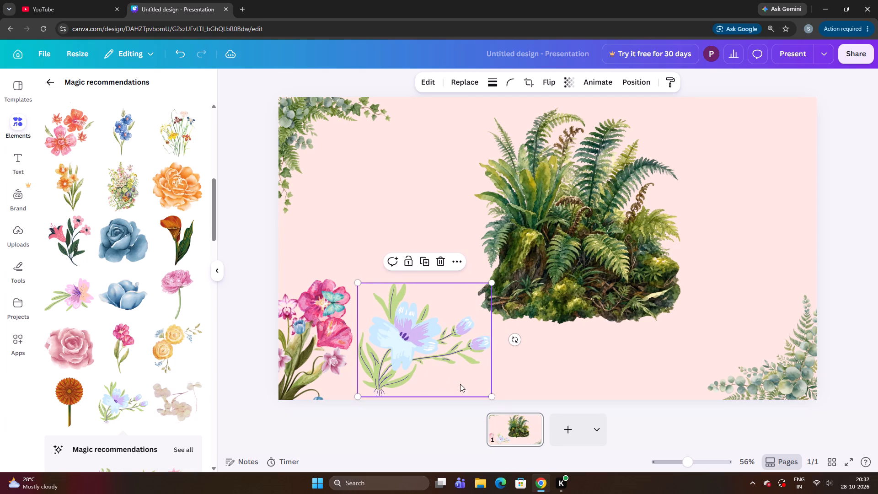
drag(460, 384, 462, 396)
click(441, 366)
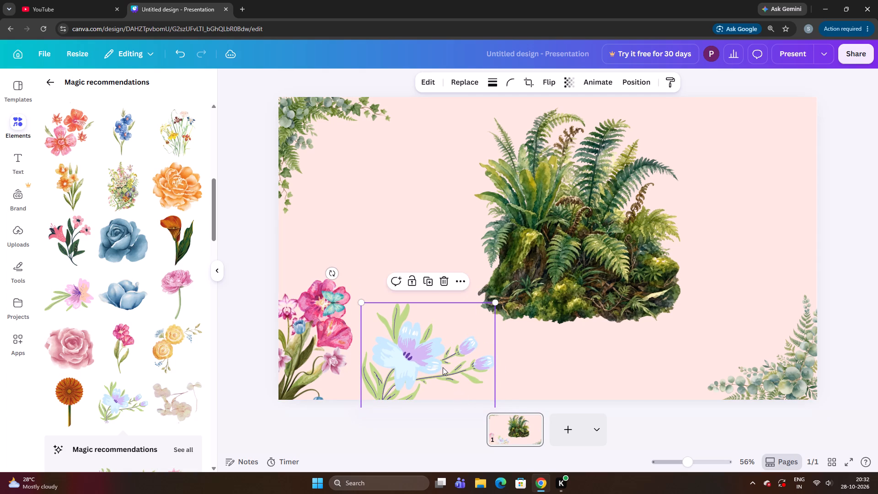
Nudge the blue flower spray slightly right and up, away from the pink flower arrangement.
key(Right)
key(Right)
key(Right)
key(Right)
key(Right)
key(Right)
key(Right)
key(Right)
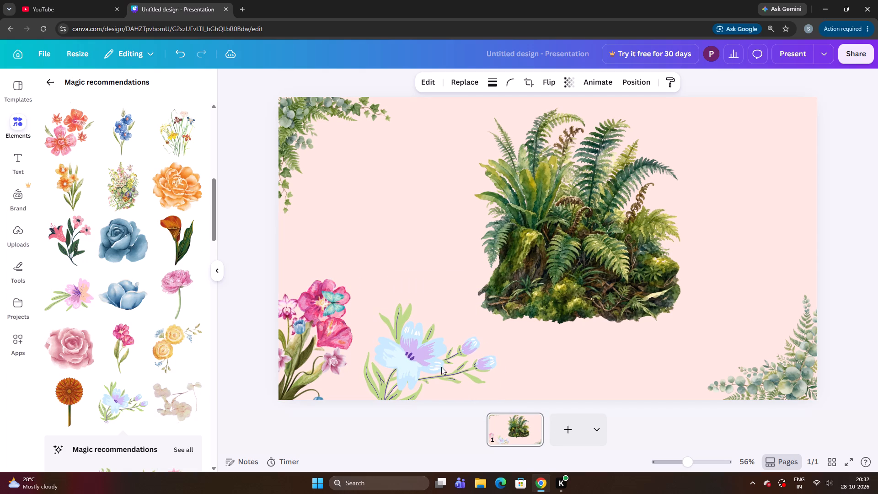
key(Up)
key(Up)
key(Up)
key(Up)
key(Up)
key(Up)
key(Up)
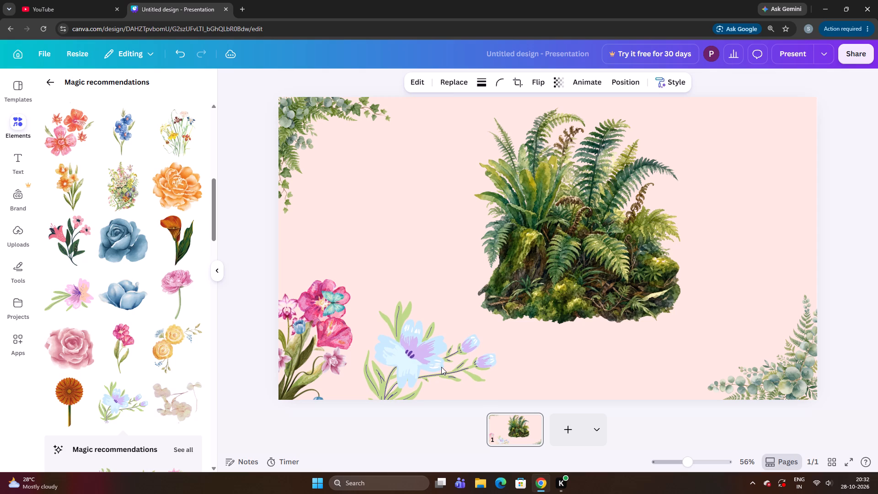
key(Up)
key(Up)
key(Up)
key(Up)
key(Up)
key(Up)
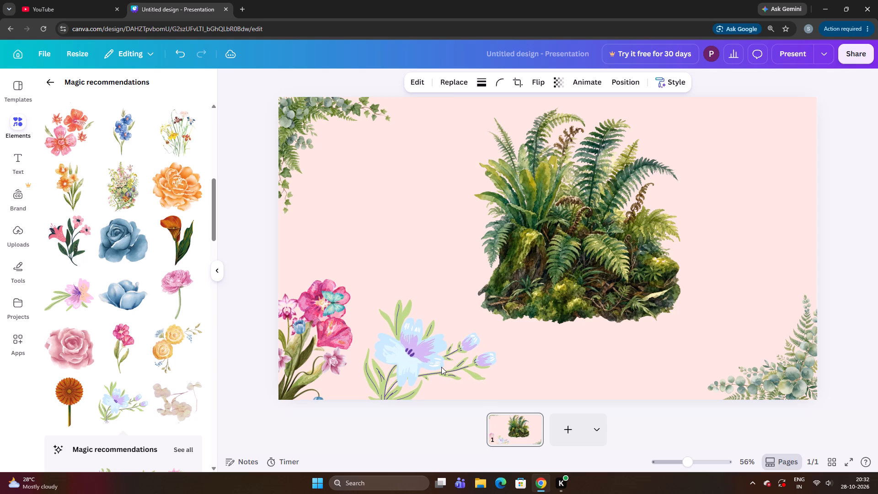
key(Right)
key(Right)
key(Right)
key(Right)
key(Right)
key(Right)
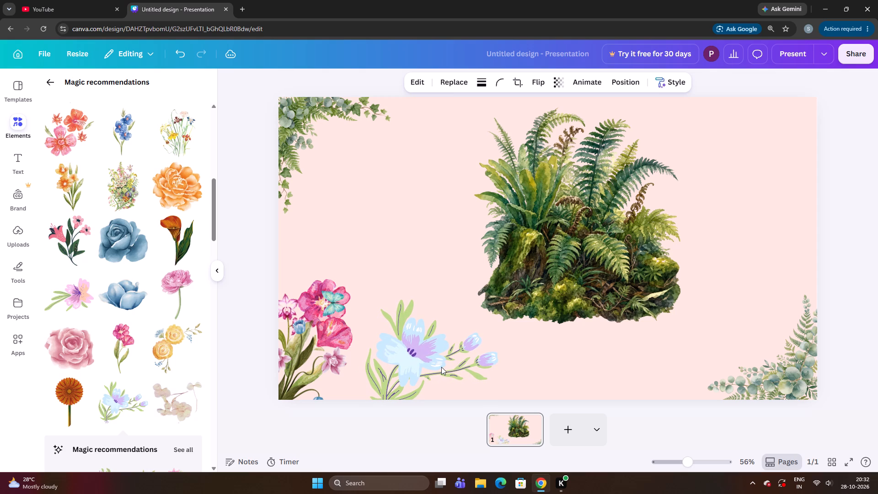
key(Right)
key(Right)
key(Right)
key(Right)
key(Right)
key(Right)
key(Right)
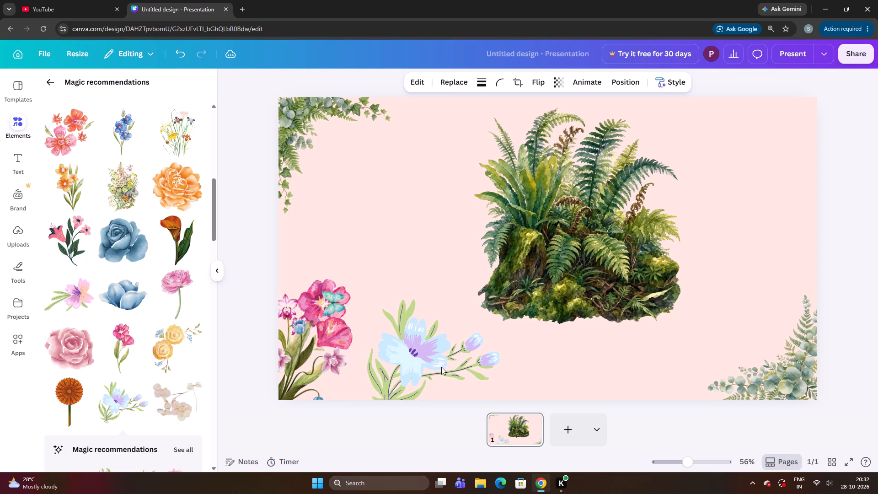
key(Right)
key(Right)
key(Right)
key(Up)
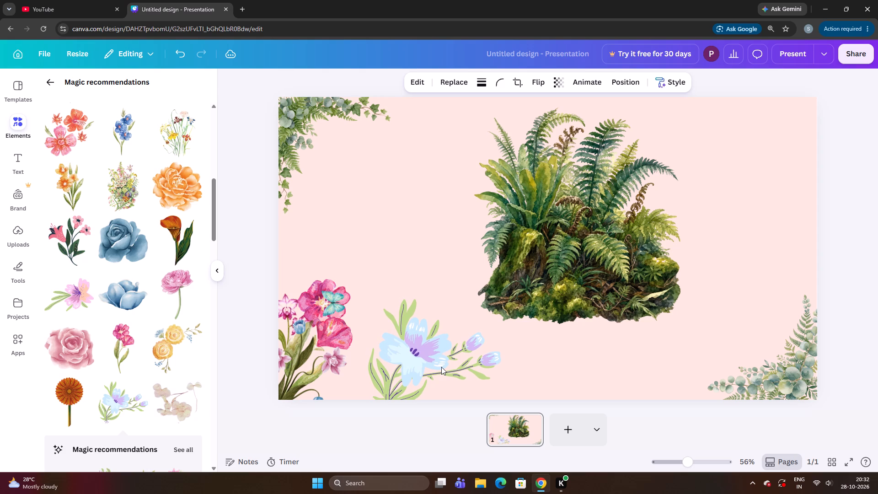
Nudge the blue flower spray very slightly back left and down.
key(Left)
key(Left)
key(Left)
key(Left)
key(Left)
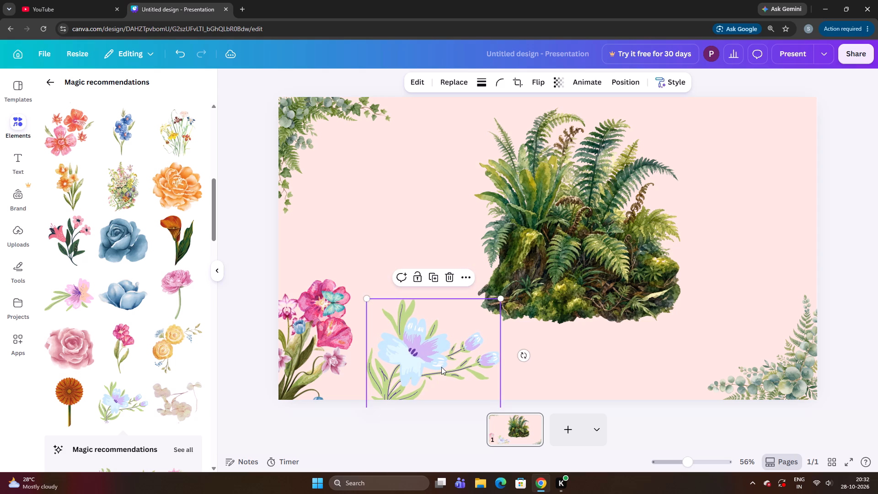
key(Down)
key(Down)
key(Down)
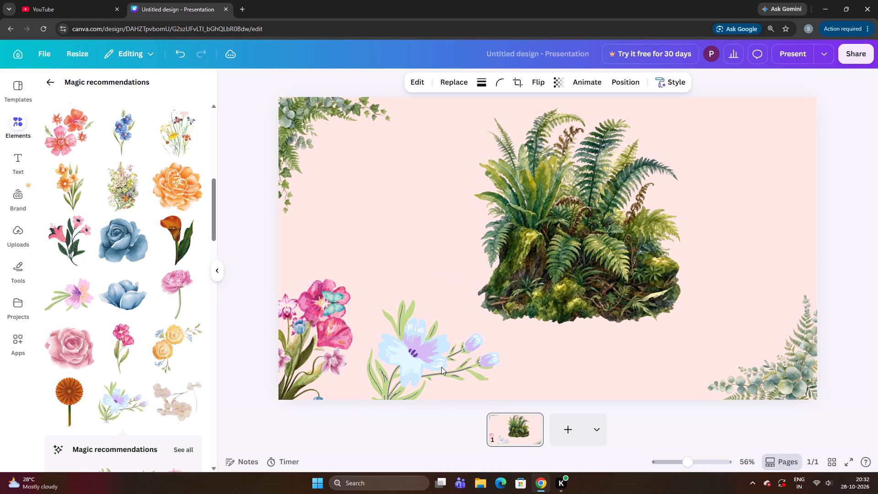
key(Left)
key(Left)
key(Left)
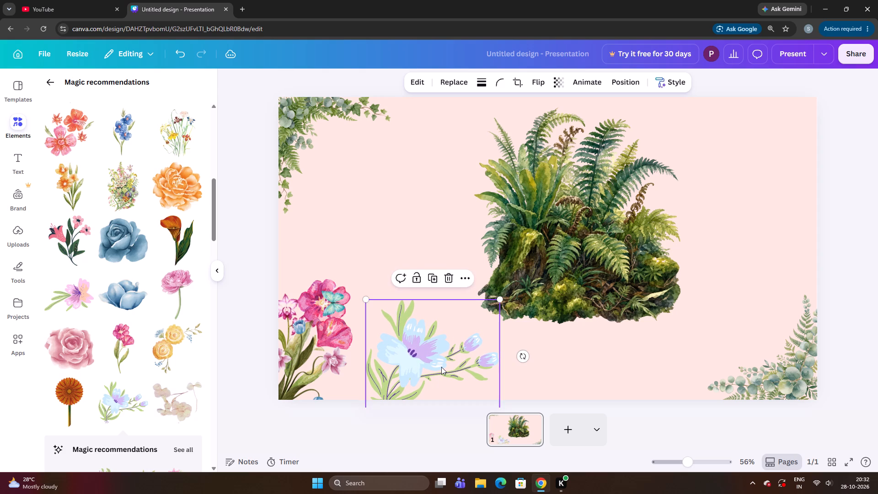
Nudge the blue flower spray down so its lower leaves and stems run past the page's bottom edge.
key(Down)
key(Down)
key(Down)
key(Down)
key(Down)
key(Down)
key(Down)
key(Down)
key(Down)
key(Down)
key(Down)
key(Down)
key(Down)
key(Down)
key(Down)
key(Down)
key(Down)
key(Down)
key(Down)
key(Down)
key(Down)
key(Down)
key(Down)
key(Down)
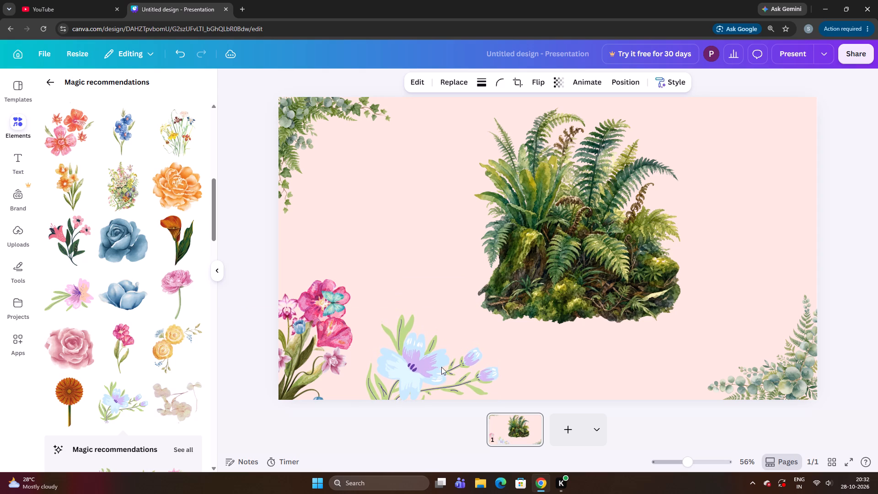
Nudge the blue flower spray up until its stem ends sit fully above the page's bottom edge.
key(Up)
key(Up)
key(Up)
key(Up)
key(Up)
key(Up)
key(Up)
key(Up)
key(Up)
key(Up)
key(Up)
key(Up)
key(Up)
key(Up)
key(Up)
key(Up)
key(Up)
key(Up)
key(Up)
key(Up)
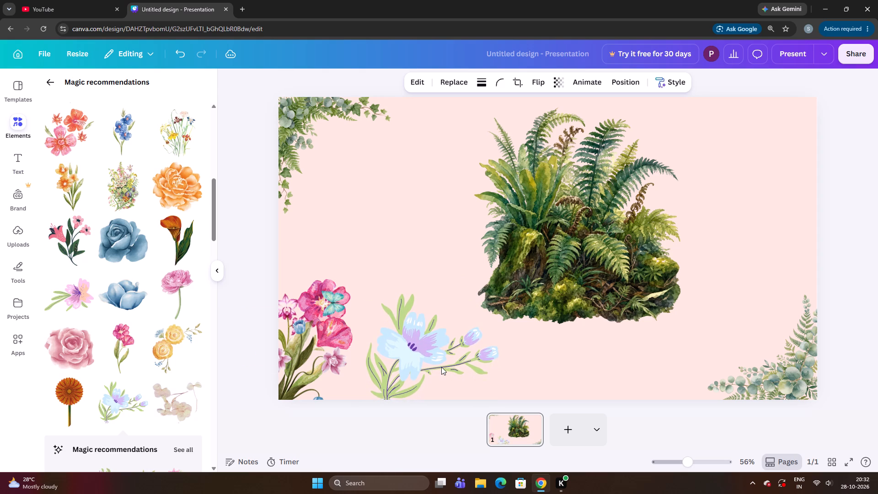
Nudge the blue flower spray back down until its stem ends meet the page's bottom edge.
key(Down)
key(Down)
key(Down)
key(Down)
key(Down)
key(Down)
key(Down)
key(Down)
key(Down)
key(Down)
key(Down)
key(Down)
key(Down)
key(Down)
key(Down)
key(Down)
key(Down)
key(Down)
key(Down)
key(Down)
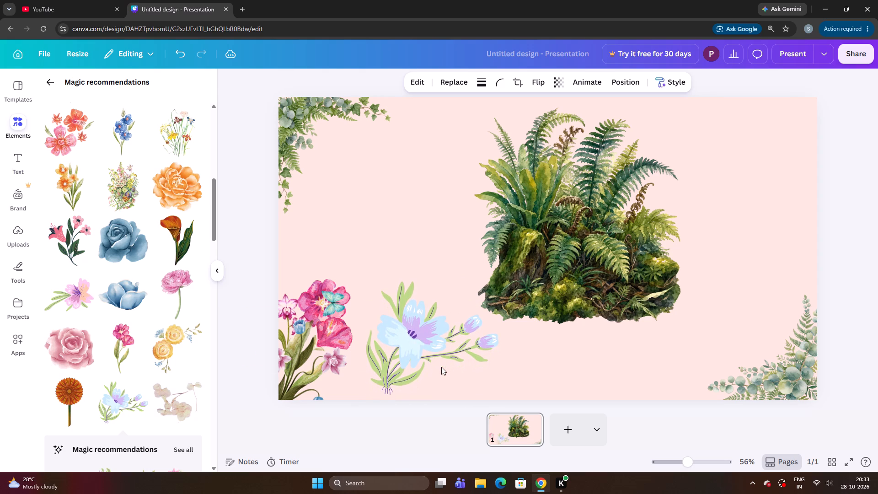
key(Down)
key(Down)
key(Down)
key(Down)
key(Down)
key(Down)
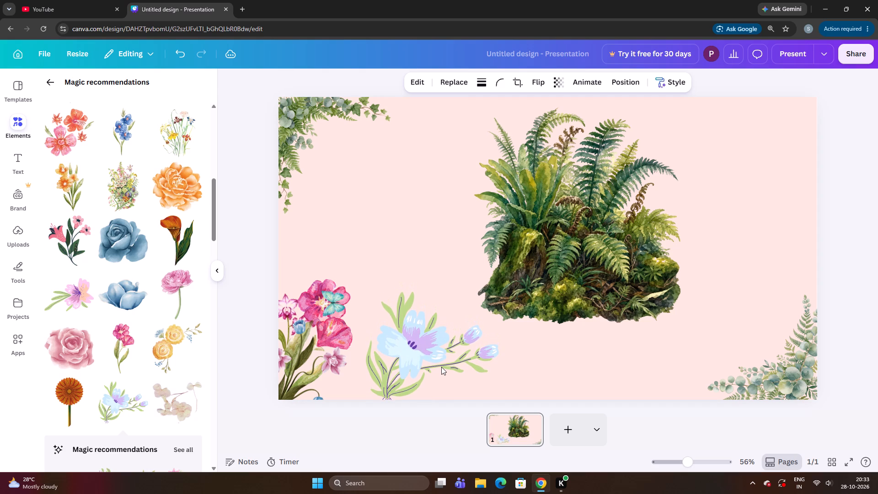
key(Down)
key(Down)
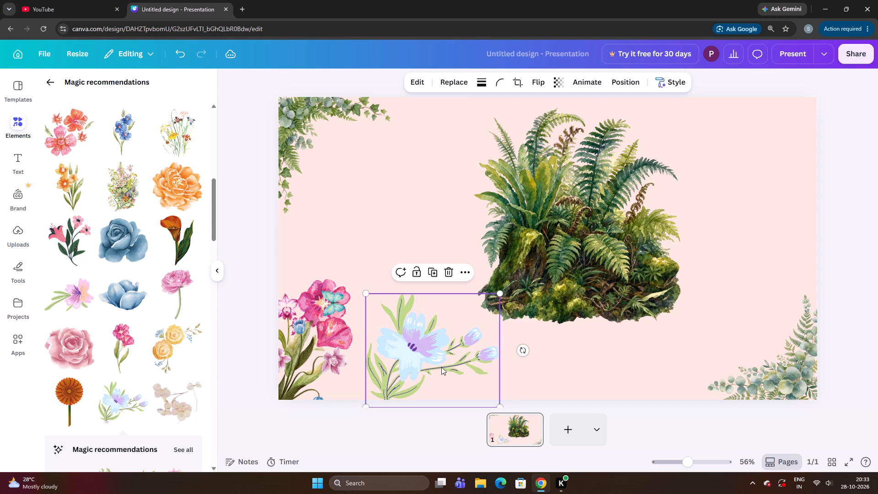
Shrink the blue flower spray to roughly two-thirds of its width and place it on the bottom edge beside the pink flower arrangement.
click(441, 367)
drag(456, 379, 455, 374)
drag(501, 403, 467, 377)
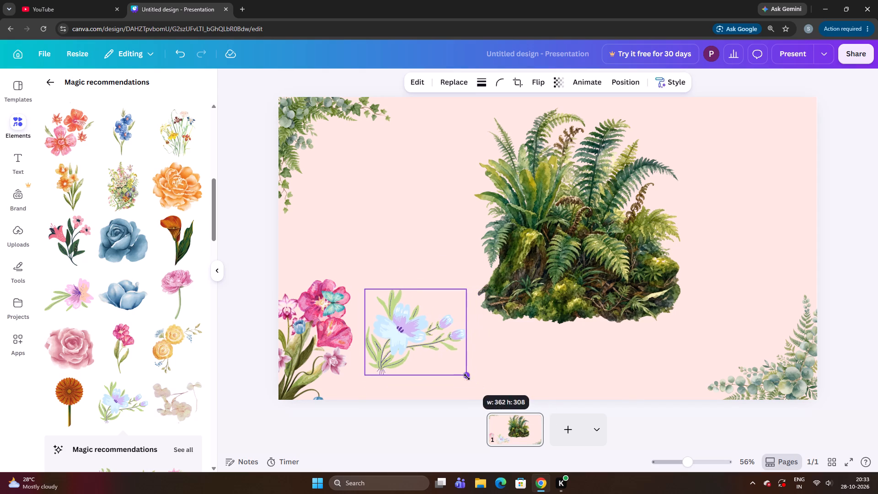
drag(467, 377, 449, 365)
drag(414, 337, 418, 346)
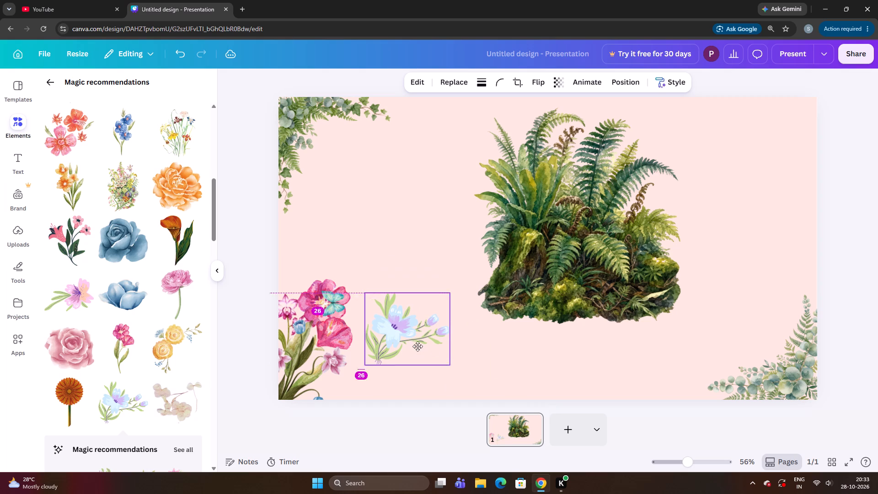
drag(418, 346, 423, 381)
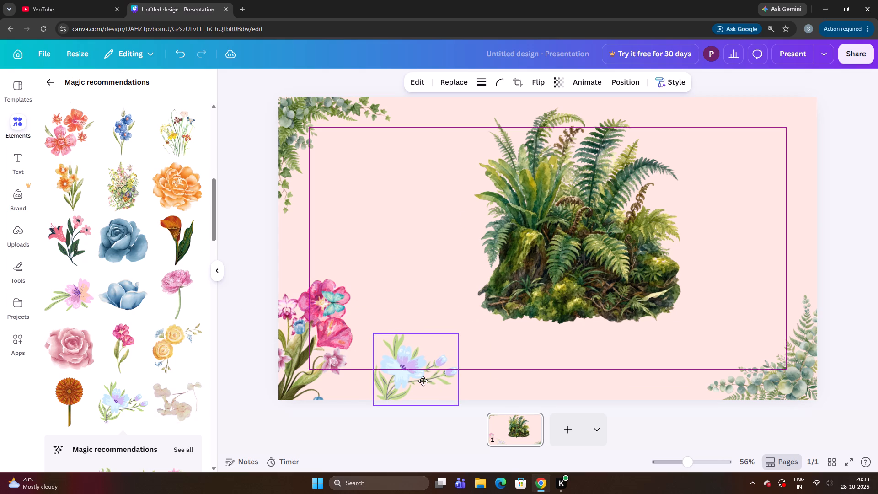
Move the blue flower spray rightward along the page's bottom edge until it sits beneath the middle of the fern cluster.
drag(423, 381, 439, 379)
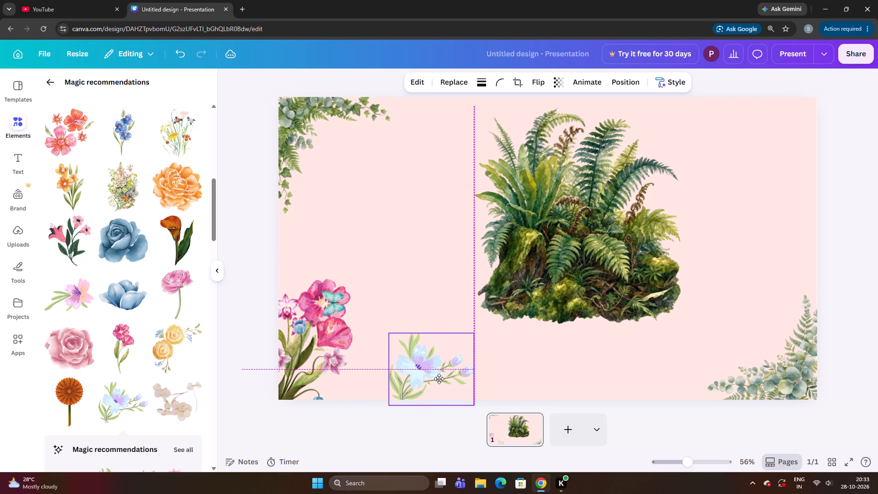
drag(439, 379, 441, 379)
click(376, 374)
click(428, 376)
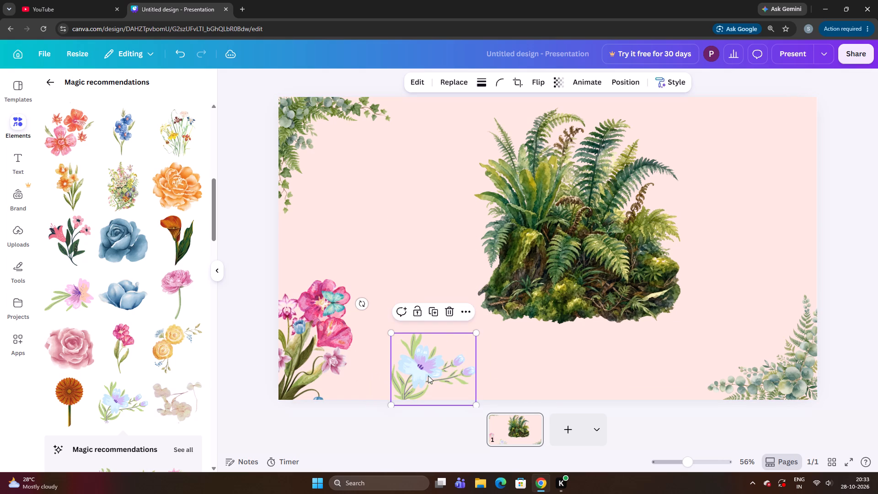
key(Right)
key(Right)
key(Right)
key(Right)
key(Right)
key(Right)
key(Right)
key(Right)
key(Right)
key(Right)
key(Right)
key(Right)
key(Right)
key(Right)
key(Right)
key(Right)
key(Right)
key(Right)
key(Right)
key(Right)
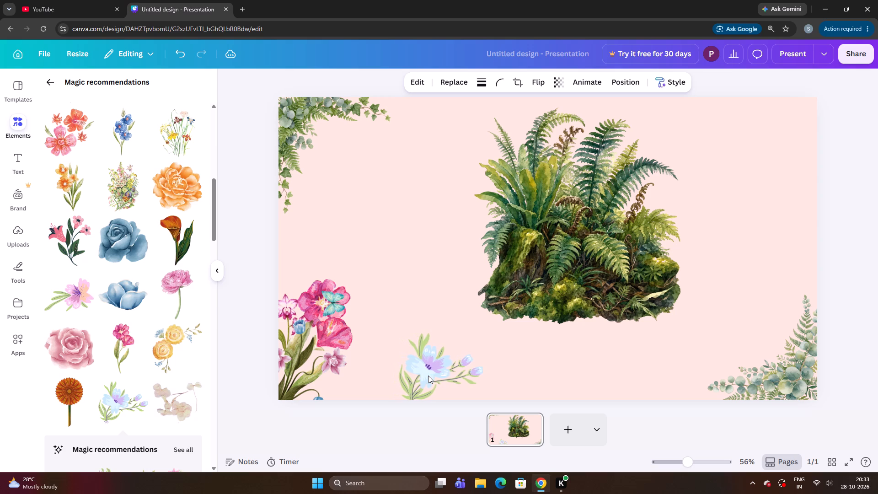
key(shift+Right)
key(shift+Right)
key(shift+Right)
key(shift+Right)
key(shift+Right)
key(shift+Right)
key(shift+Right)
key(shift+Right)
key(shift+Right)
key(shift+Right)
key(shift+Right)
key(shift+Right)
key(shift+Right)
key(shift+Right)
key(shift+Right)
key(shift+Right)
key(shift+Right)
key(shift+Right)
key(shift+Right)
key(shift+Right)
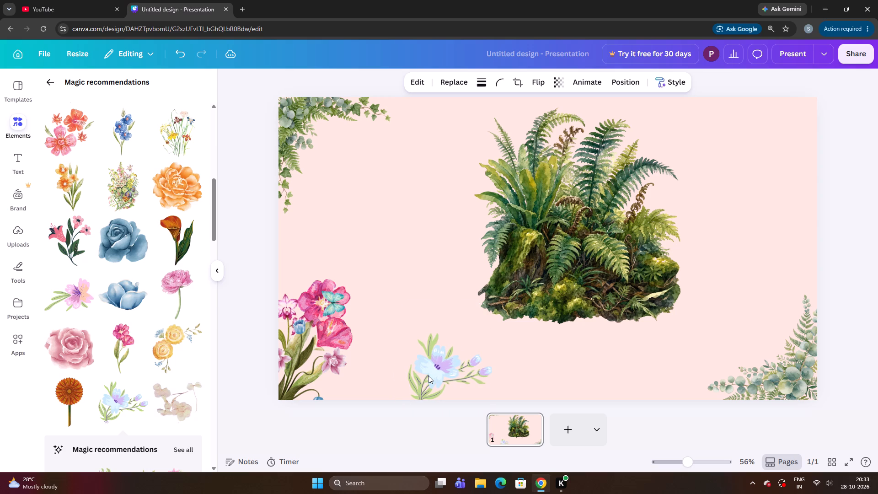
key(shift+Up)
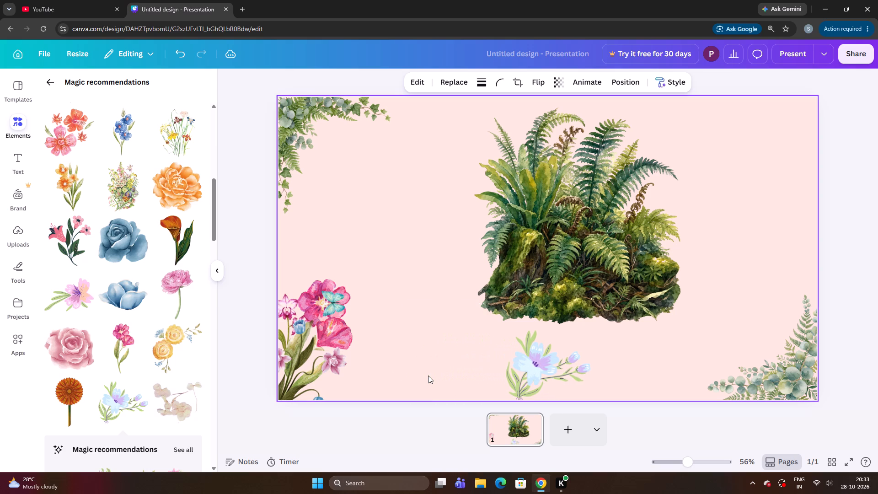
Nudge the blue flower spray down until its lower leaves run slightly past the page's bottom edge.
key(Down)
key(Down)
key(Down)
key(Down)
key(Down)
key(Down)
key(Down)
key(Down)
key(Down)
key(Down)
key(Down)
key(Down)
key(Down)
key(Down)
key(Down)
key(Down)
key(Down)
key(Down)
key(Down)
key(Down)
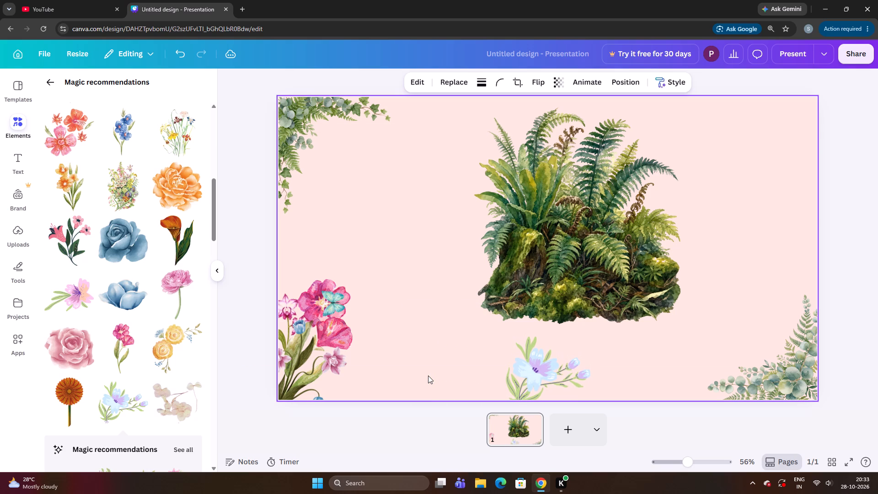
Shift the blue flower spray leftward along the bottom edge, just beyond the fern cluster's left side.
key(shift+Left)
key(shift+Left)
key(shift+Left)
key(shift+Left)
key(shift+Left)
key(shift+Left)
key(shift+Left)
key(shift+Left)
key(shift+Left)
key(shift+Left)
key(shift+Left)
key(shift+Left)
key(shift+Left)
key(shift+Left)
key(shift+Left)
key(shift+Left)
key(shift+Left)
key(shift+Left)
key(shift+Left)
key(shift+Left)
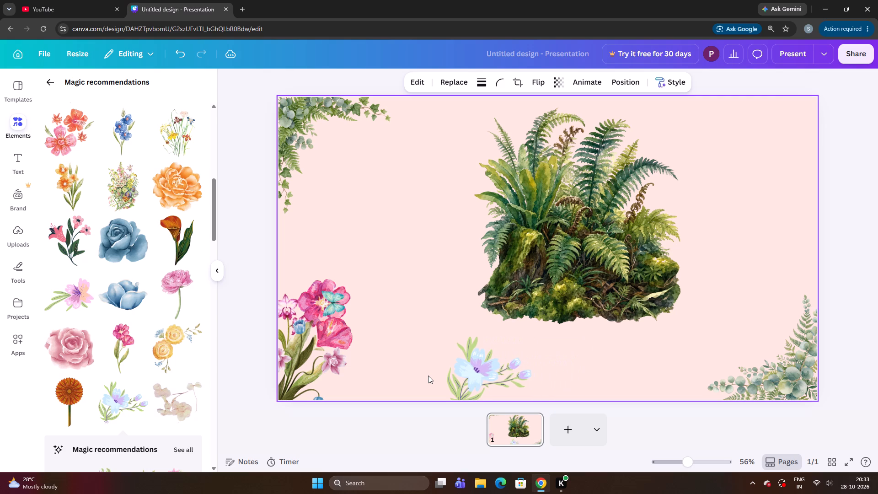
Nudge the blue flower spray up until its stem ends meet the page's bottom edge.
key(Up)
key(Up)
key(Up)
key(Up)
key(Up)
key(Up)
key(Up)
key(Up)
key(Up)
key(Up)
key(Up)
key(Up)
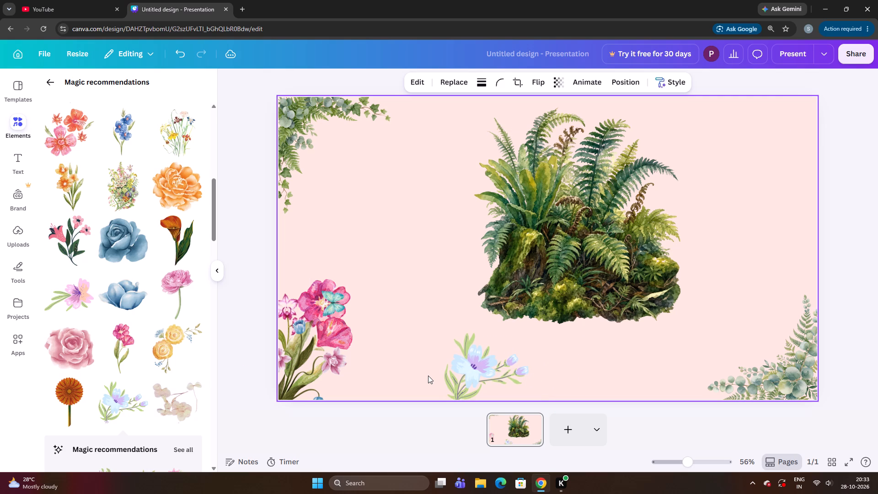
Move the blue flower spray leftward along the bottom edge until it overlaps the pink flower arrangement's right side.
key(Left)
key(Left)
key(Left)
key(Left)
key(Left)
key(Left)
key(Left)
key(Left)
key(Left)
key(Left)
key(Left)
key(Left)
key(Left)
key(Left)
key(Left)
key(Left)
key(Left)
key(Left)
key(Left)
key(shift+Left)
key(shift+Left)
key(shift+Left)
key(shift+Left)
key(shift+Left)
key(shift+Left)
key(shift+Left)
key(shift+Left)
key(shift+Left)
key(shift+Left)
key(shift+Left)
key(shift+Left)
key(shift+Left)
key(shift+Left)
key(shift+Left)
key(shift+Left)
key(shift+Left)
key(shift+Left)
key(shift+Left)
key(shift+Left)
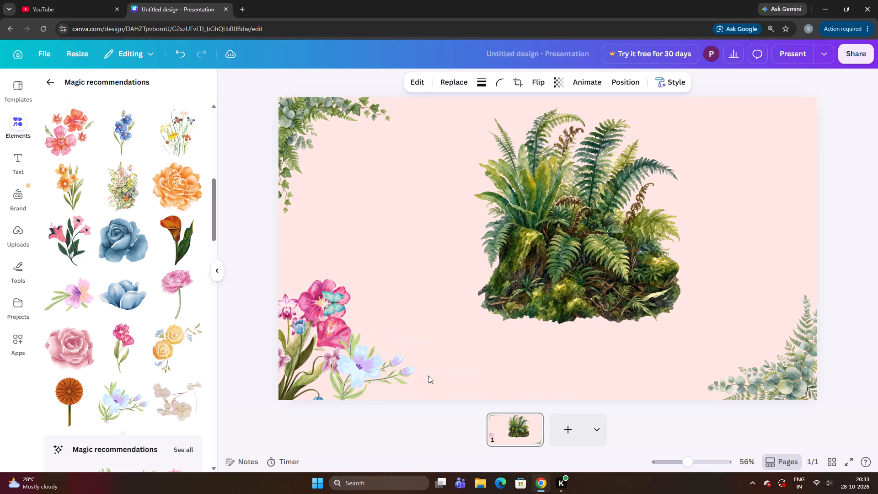
Move the blue flower spray away from the pink flowers to the bottom edge beneath the fern cluster's left half.
key(shift+Right)
key(shift+Right)
key(shift+Right)
key(shift+Right)
key(shift+Right)
key(shift+Right)
key(shift+Right)
key(shift+Right)
key(shift+Right)
key(shift+Right)
key(shift+Right)
key(shift+Right)
key(shift+Right)
key(shift+Right)
key(shift+Right)
key(shift+Right)
key(shift+Right)
key(shift+Right)
key(shift+Right)
key(shift+Right)
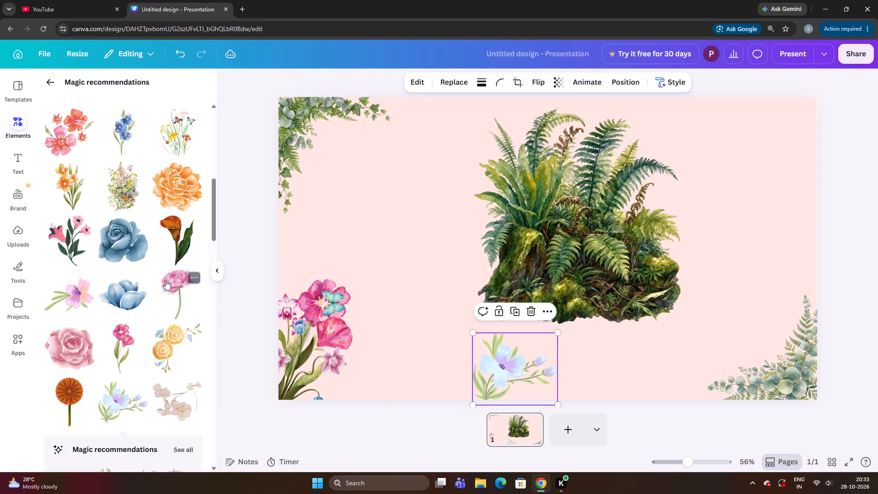
Add the three-bloom pink lily graphic with green leaves from the recommendations and place it beside the fern cluster's left side.
scroll(159, 279, down, 5)
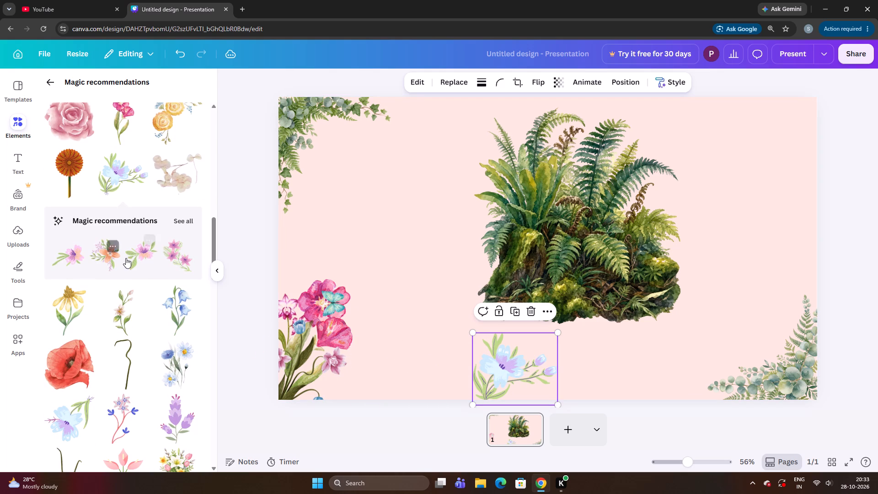
scroll(169, 265, down, 7)
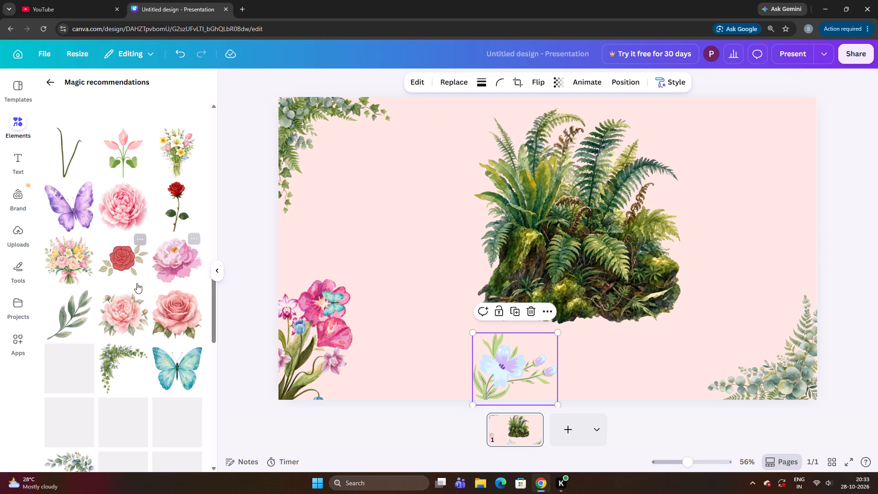
scroll(112, 325, down, 5)
scroll(112, 328, up, 5)
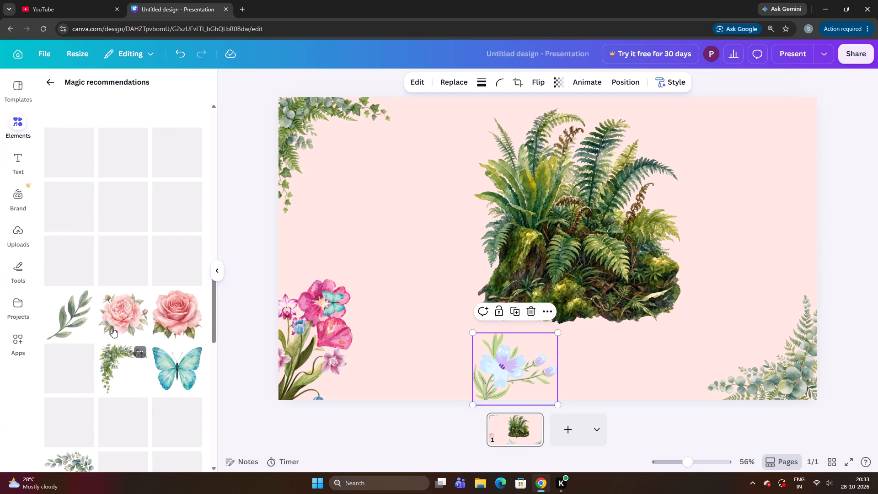
scroll(112, 328, up, 4)
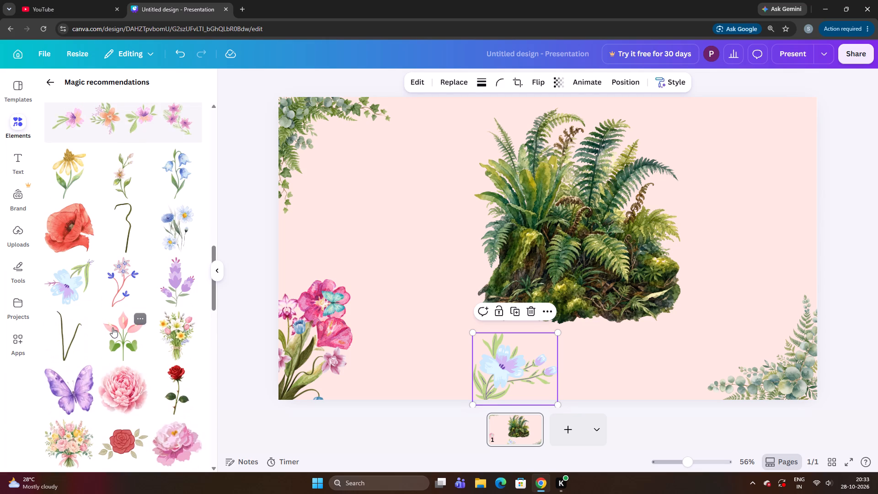
click(115, 349)
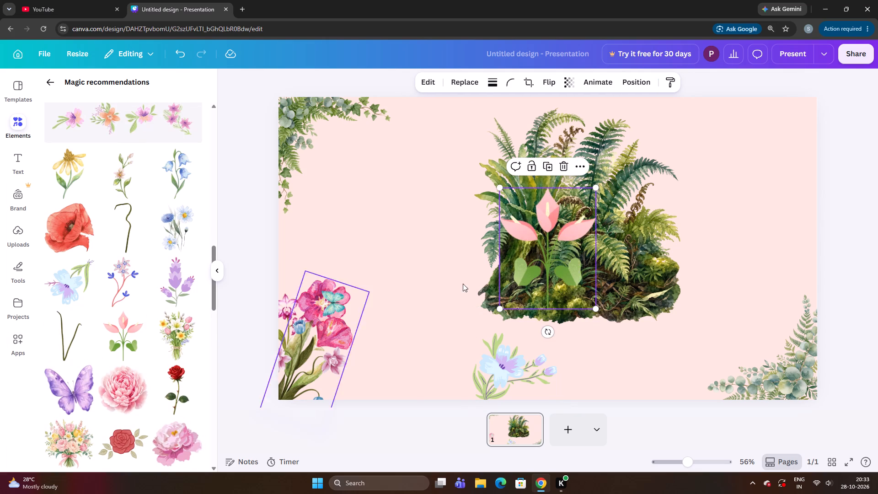
drag(546, 270, 545, 271)
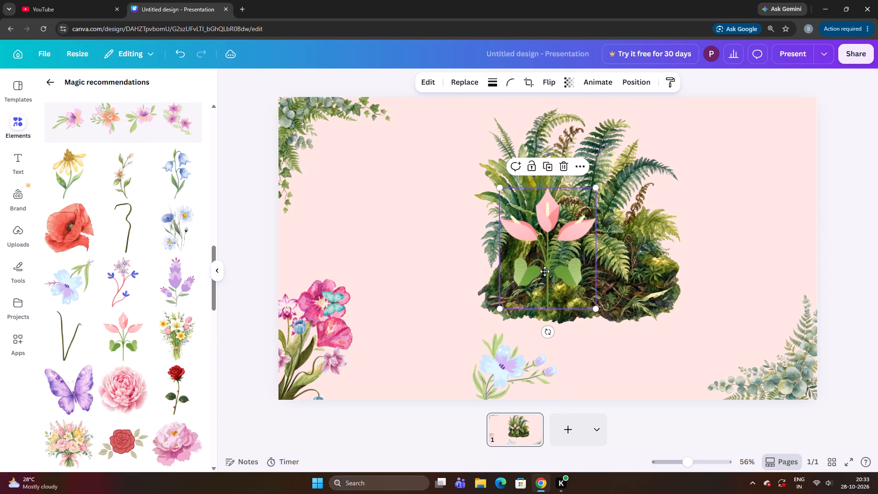
drag(545, 271, 440, 295)
Delete the blue flower spray beneath the fern cluster.
click(490, 381)
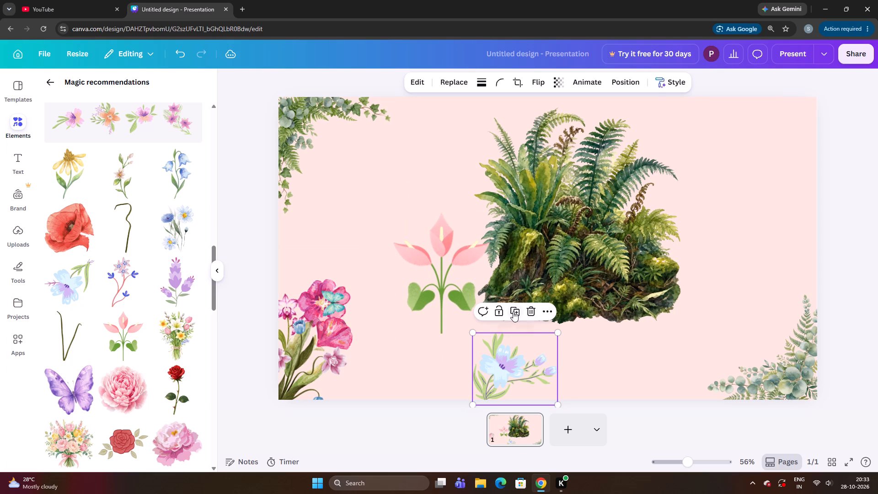
click(526, 310)
Move the pink lily slightly down and leftward into the gap between the pink flower arrangement and the fern cluster.
drag(465, 298, 460, 315)
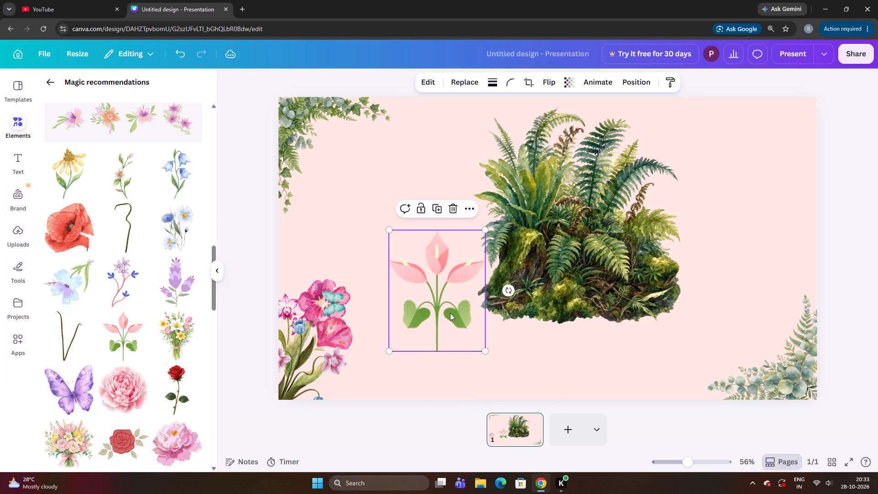
key(Left)
key(Left)
key(Left)
key(Left)
key(Left)
key(Left)
key(Left)
key(Left)
key(Left)
key(Left)
key(Left)
key(Left)
key(Left)
key(Left)
key(Left)
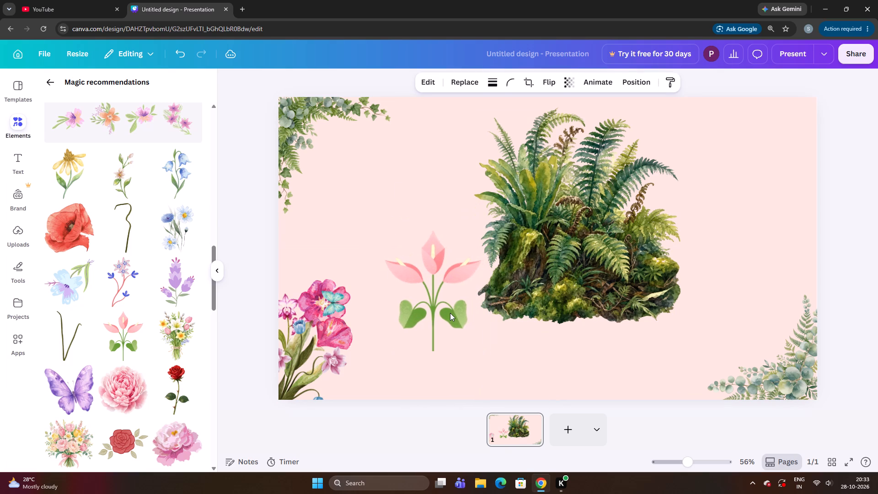
key(Left)
key(Left)
key(Left)
key(Left)
key(Left)
key(Left)
key(Left)
key(Left)
key(Left)
key(Left)
key(Left)
key(Left)
key(Left)
key(Left)
key(Left)
key(Left)
key(Left)
key(Left)
key(Left)
key(Left)
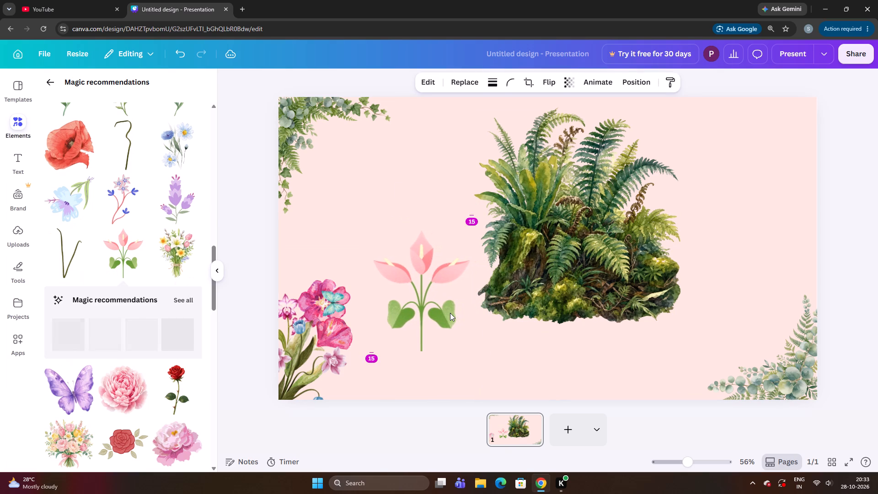
Lower the pink lily until its stem end sits well below the base of the fern cluster.
key(Down)
key(Down)
key(Down)
key(Down)
key(Down)
key(Down)
key(Down)
key(Down)
key(Down)
key(Down)
key(Down)
key(Down)
key(Down)
key(Down)
key(Down)
key(Down)
key(Down)
key(Down)
key(Down)
key(Down)
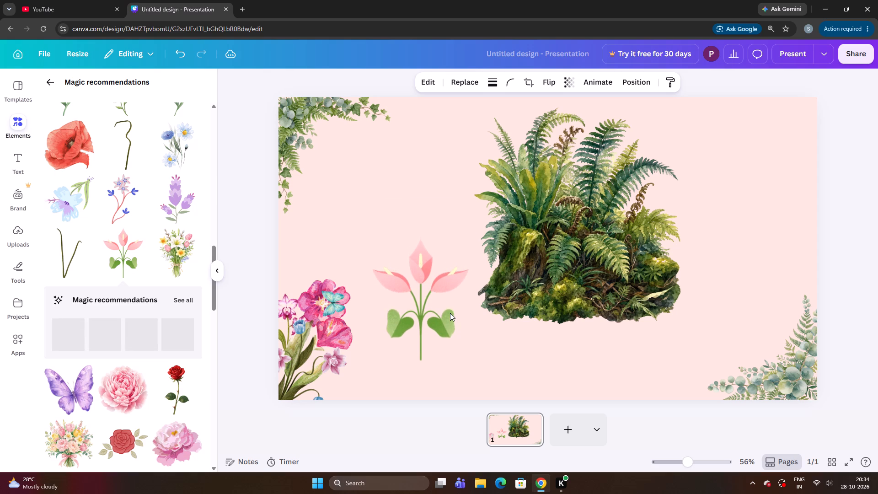
key(Down)
key(Down)
key(Down)
key(Down)
key(Down)
key(Down)
key(Down)
key(Down)
key(Down)
key(Down)
key(Down)
key(Down)
key(Down)
key(Down)
key(Down)
key(Down)
key(Down)
key(Down)
key(Down)
key(Down)
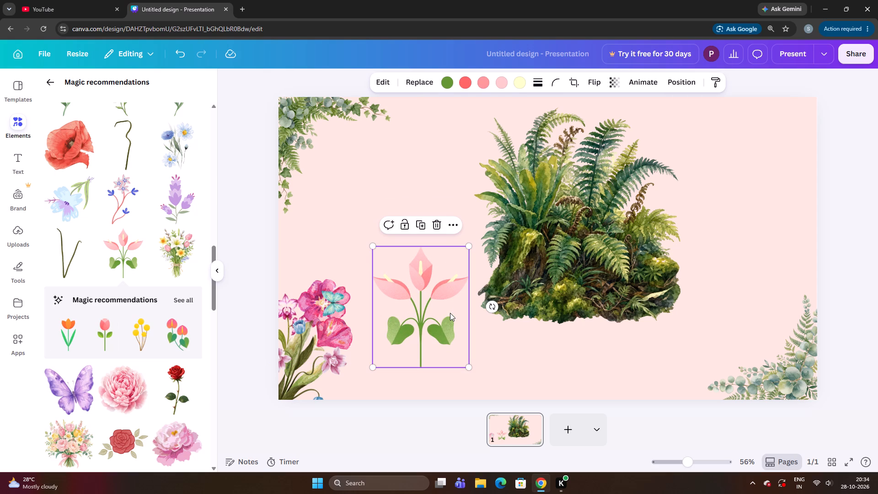
Shift the pink lily rightward until its outer petal overlaps the fern cluster's left edge.
key(Right)
key(Right)
key(Right)
key(Right)
key(Right)
key(Right)
key(Right)
key(Right)
key(Right)
key(Right)
key(Right)
key(Right)
key(Right)
key(Right)
key(Right)
key(Right)
key(Right)
key(Right)
key(Right)
key(Right)
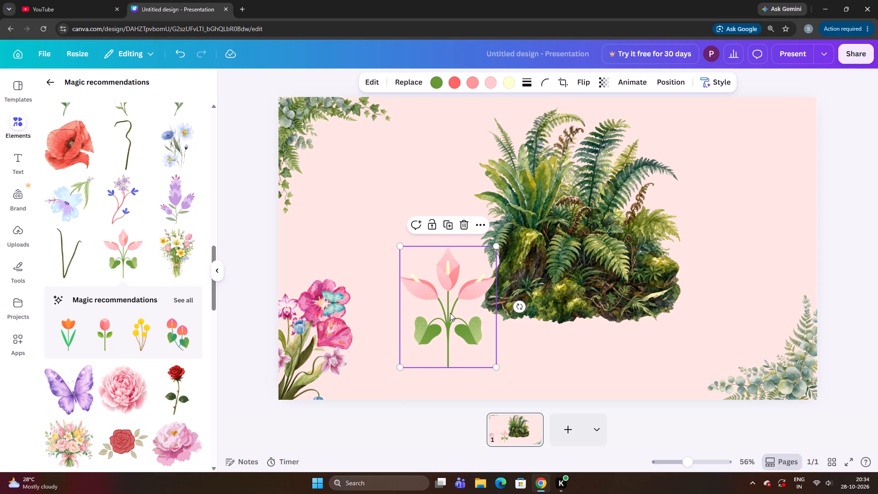
Nudge the pink lily back leftward so its petals sit just at the fern cluster's left edge.
key(Left)
key(Left)
key(Left)
key(Left)
key(Left)
key(Left)
key(Left)
key(Left)
key(Left)
key(Left)
key(Left)
key(Left)
key(Left)
key(Left)
key(Left)
key(Left)
key(Left)
key(Left)
key(Left)
key(Left)
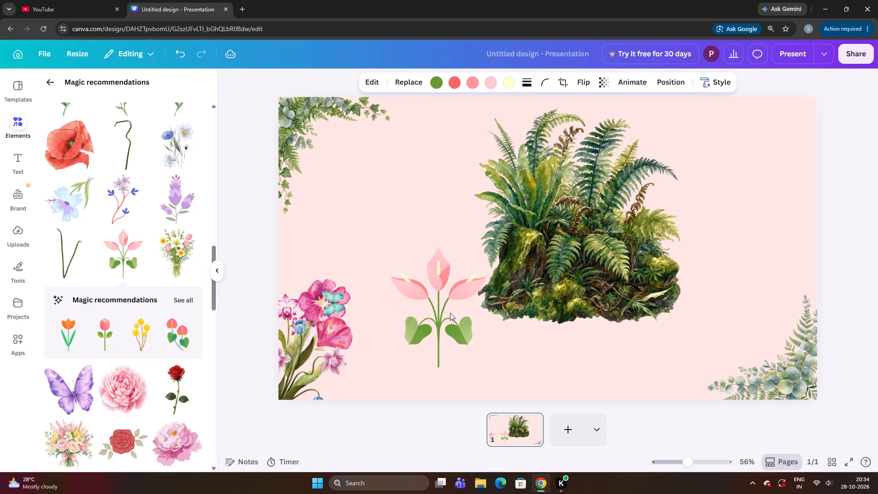
Lower the pink lily until its stem end sits just above the page's bottom edge.
key(Down)
key(Down)
key(Down)
key(Down)
key(Down)
key(Down)
key(Down)
key(Down)
key(Down)
key(Down)
key(Down)
key(Down)
key(Down)
key(Down)
key(Down)
key(Down)
key(Down)
key(Down)
key(Down)
key(Down)
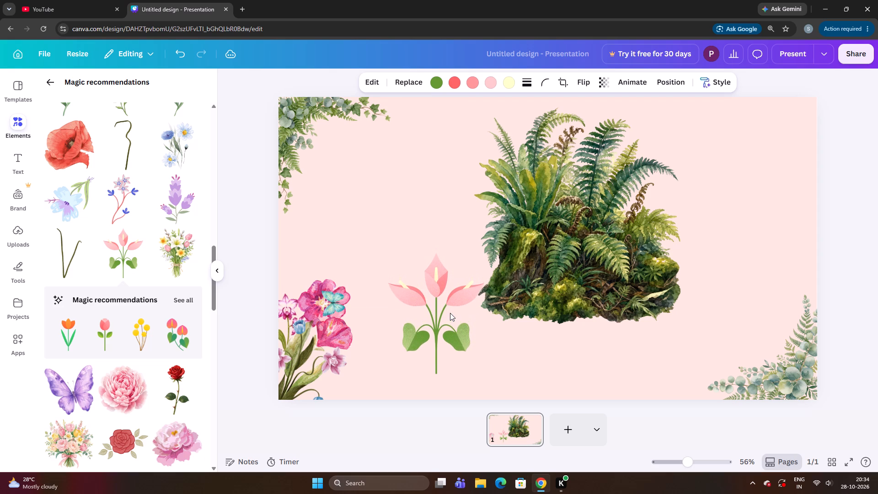
key(Down)
key(Down)
key(Down)
key(Down)
key(Down)
key(Down)
key(Down)
key(Down)
key(Down)
key(Down)
key(Down)
key(Down)
key(Down)
key(Down)
key(Down)
key(Down)
key(Down)
key(Down)
key(Down)
key(Down)
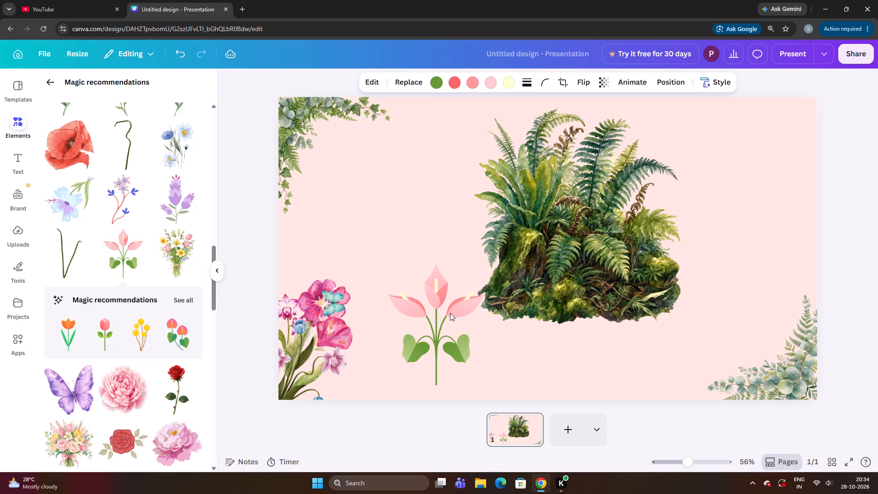
Nudge the pink lily slightly rightward, and bring it back a little so its outer petal just meets the fern cluster's left edge.
key(Right)
key(Right)
key(Right)
key(Right)
key(Right)
key(Right)
key(Right)
key(Right)
key(Right)
key(Right)
key(Right)
key(Right)
key(Right)
key(Right)
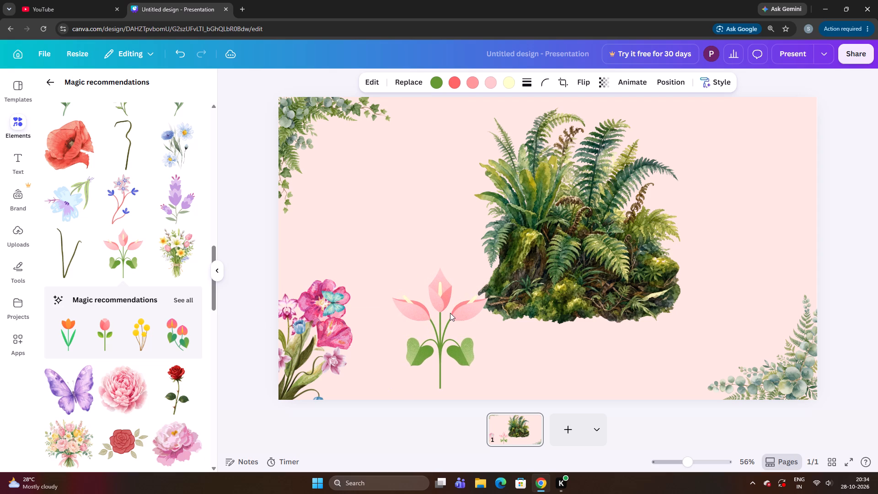
key(Left)
key(Left)
key(Left)
key(Left)
key(Left)
Lower the pink lily until its stem end rests on the page's bottom edge.
key(Down)
key(Down)
key(Down)
key(Down)
key(Down)
key(Down)
key(Down)
key(Down)
key(Down)
key(Down)
key(Down)
key(Down)
key(Down)
key(Down)
key(Down)
key(Down)
key(Down)
key(Down)
key(Down)
key(Down)
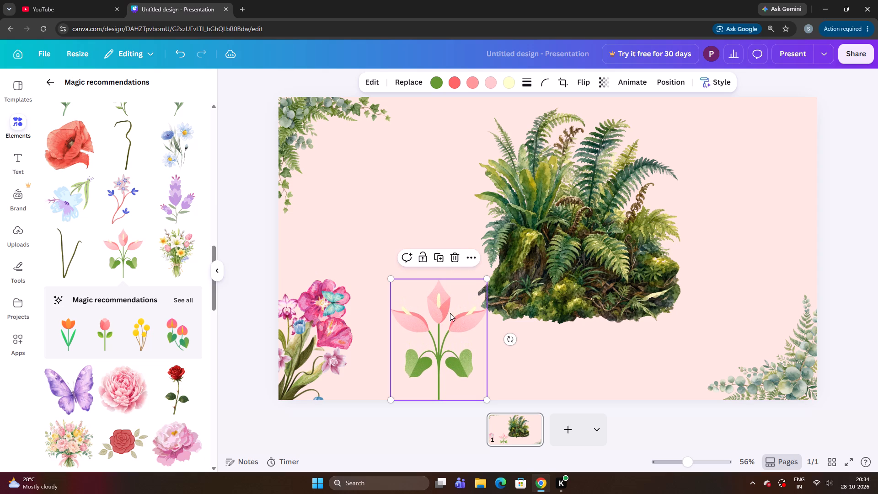
Shift the pink lily rightward until its outer petal tucks beneath the lower left base of the fern cluster.
key(Right)
key(Right)
key(Right)
key(Right)
key(Right)
key(Right)
key(Right)
key(Right)
key(Right)
key(Right)
key(Right)
key(Right)
key(Right)
key(Right)
key(Right)
key(Right)
key(Right)
key(Right)
key(Right)
key(Right)
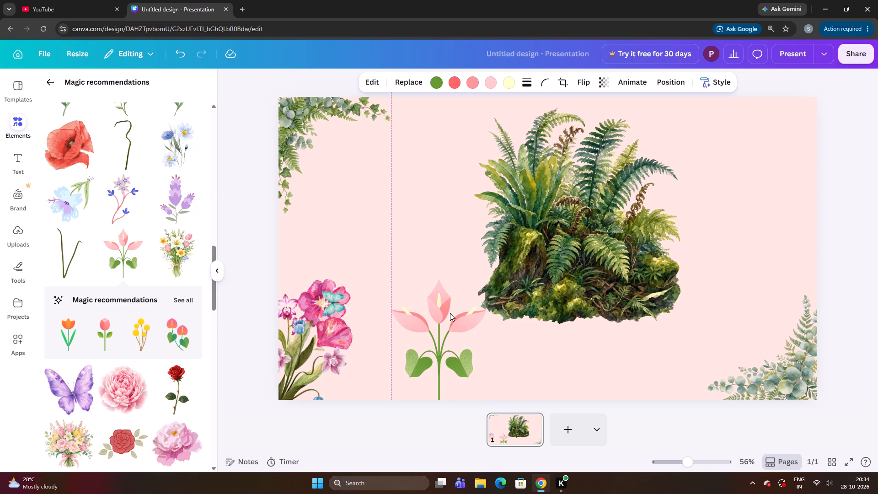
key(Right)
key(Right)
key(Right)
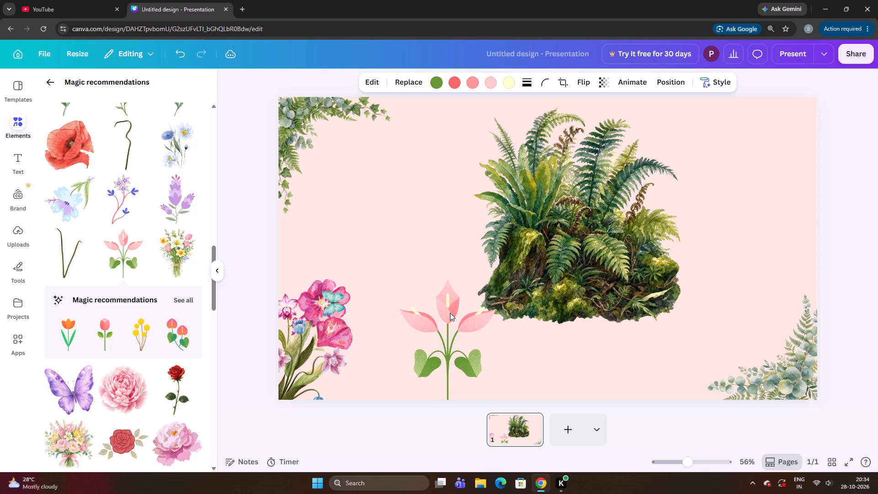
key(Right)
key(Right)
key(Right)
key(Right)
Lower the pink lily slightly so its stem end runs just past the page's bottom edge.
key(Down)
key(Down)
key(Down)
key(Down)
key(Down)
key(Down)
key(Down)
key(Down)
key(Down)
key(Down)
key(Down)
key(Down)
key(Down)
key(Down)
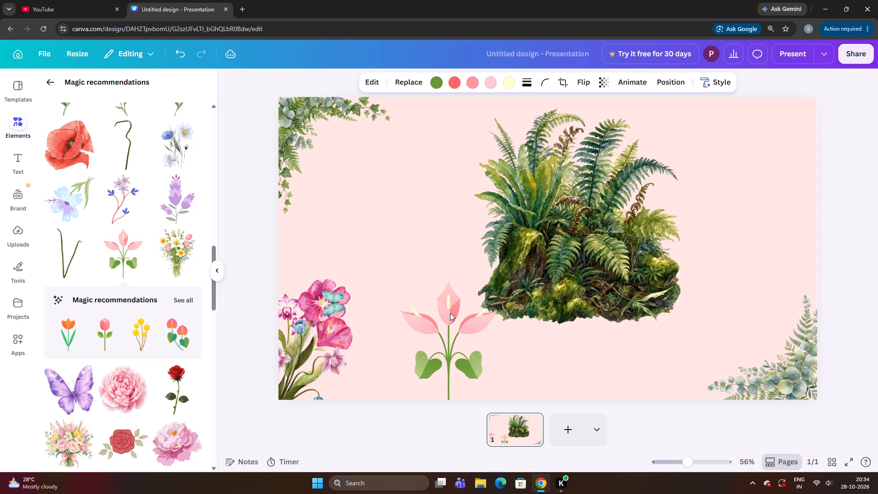
Nudge the pink lily a little further rightward beneath the fern cluster's mossy base.
key(Right)
key(Right)
key(Right)
key(Right)
key(Right)
key(Right)
key(Right)
key(Right)
key(Right)
key(Right)
key(Right)
key(Right)
key(Right)
key(Right)
key(Right)
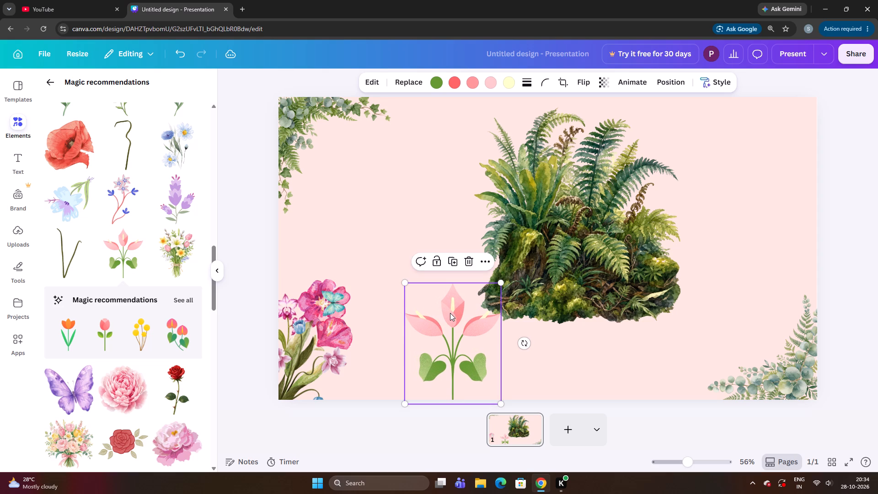
Lower the pink lily until its top is level with the top of the bottom-right corner greenery.
key(Down)
key(Down)
key(Down)
key(Down)
key(Down)
key(Down)
key(Down)
key(Down)
key(Down)
key(Down)
key(Down)
key(Down)
key(Down)
key(Down)
key(Down)
key(Down)
key(Down)
key(Down)
key(Down)
key(Down)
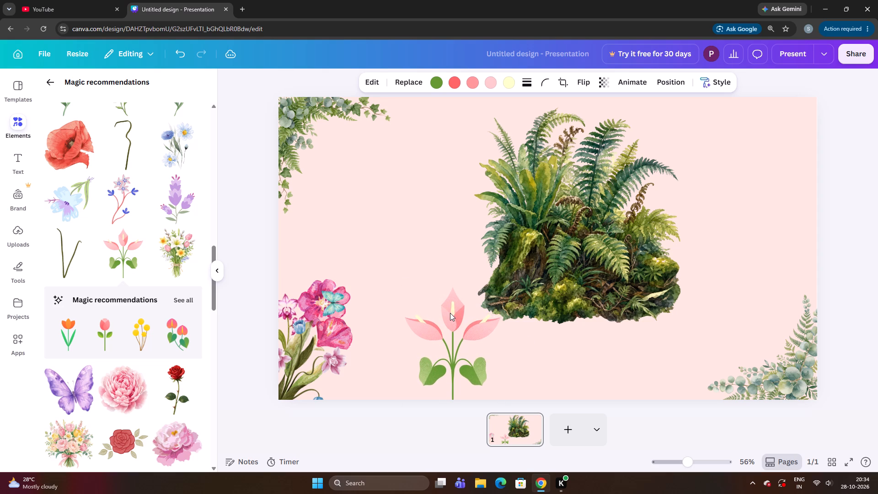
key(Right)
key(Right)
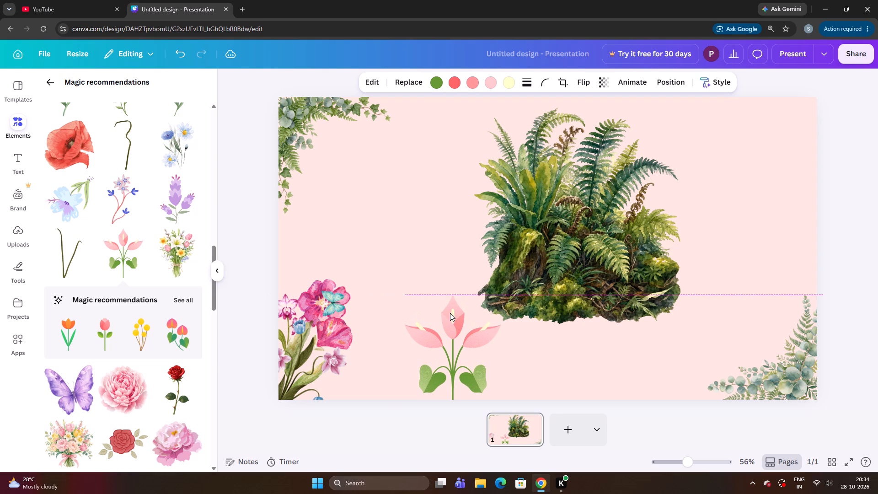
Nudge the pink lily rightward along the page's bottom edge until its outer petal sits below the fern cluster's lower left base.
key(Right)
key(Right)
key(Right)
key(Right)
key(Right)
key(Right)
key(Right)
key(Right)
key(Right)
key(Right)
key(Right)
key(Right)
key(Right)
key(Right)
key(Right)
key(Right)
key(Right)
key(Right)
key(Right)
key(Right)
key(Up)
key(Up)
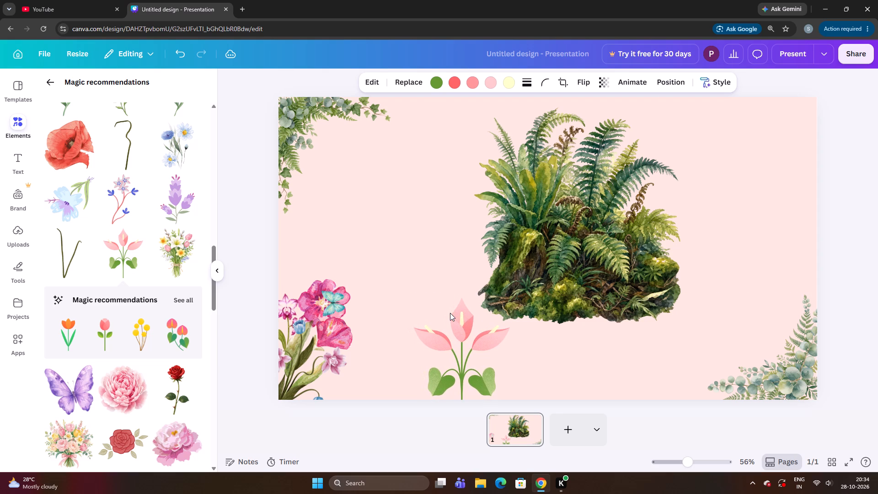
key(Down)
key(Down)
key(Right)
key(Right)
key(Right)
key(Right)
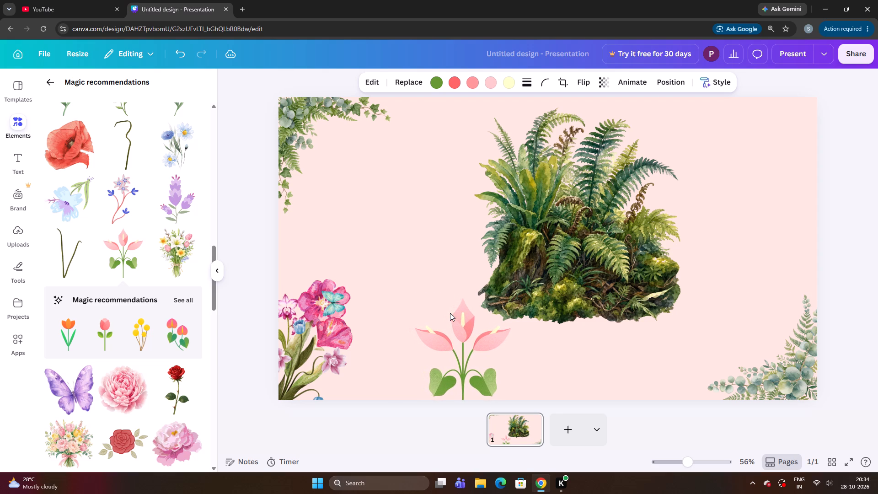
key(Right)
key(Right)
key(Right)
key(Right)
key(Right)
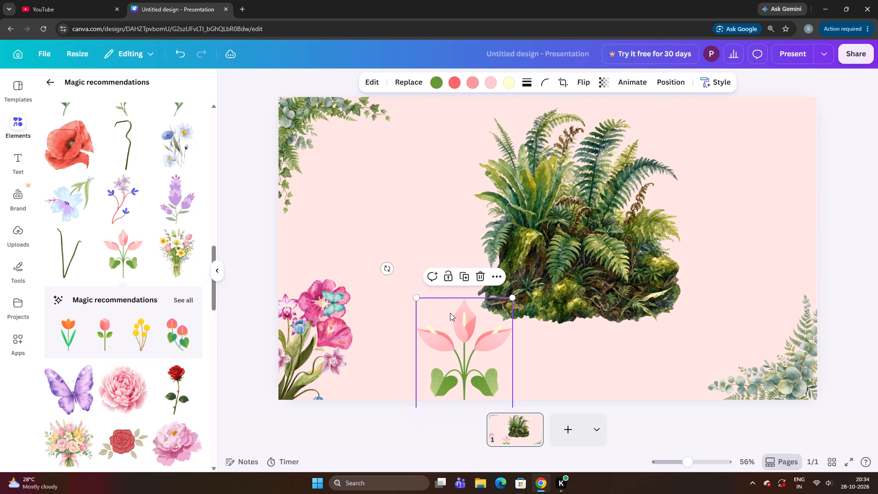
Lower the pink lily slightly and nudge it a little further rightward beneath the fern cluster's lower left base.
key(Down)
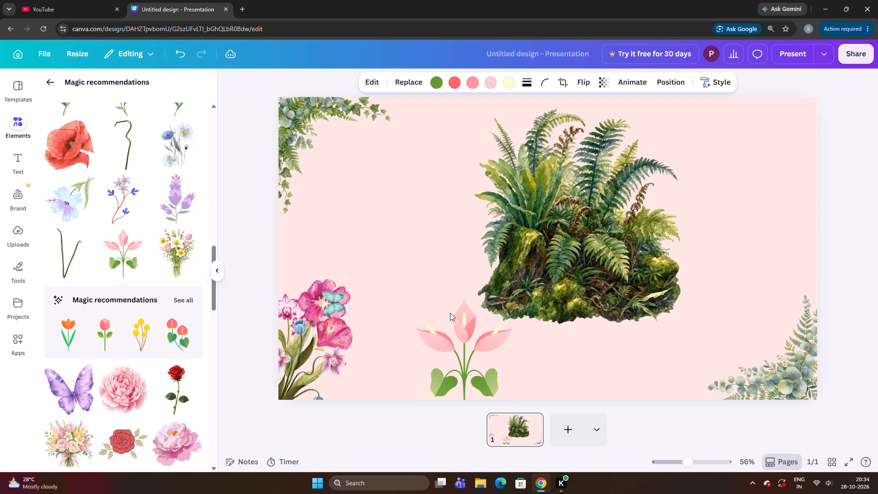
key(Down)
key(Down)
key(Down)
key(Down)
key(Down)
key(Down)
key(Right)
key(Right)
key(Right)
key(Right)
key(Right)
key(Right)
key(Right)
key(Right)
key(Right)
key(Right)
key(Right)
key(Right)
key(Right)
key(Right)
key(Right)
key(Right)
key(Right)
key(Right)
key(Right)
key(Right)
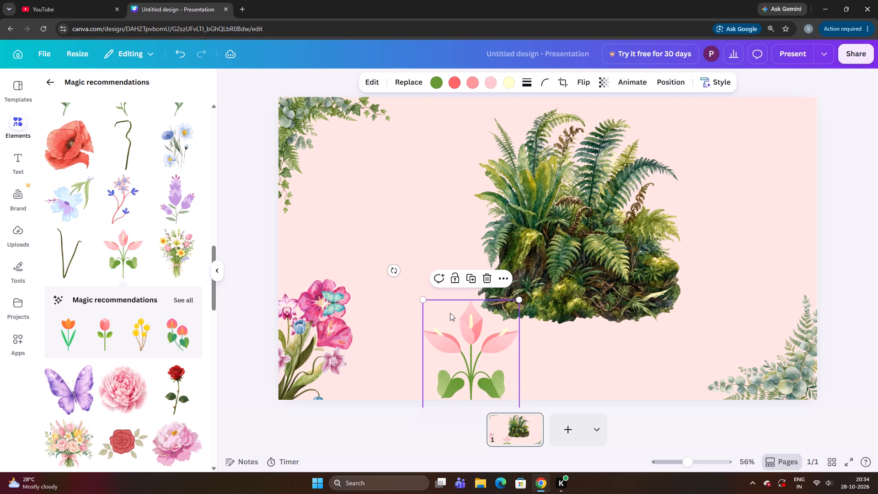
key(Left)
key(Left)
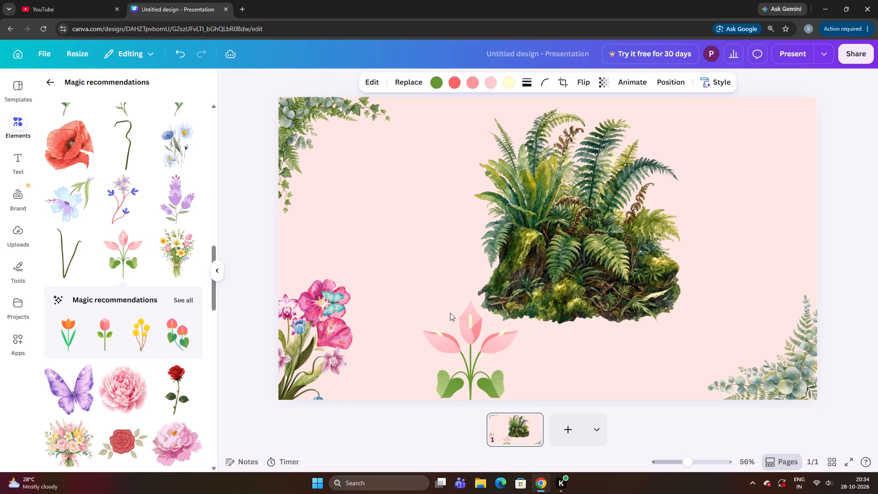
key(Left)
key(Left)
key(Left)
key(Left)
key(Left)
key(Left)
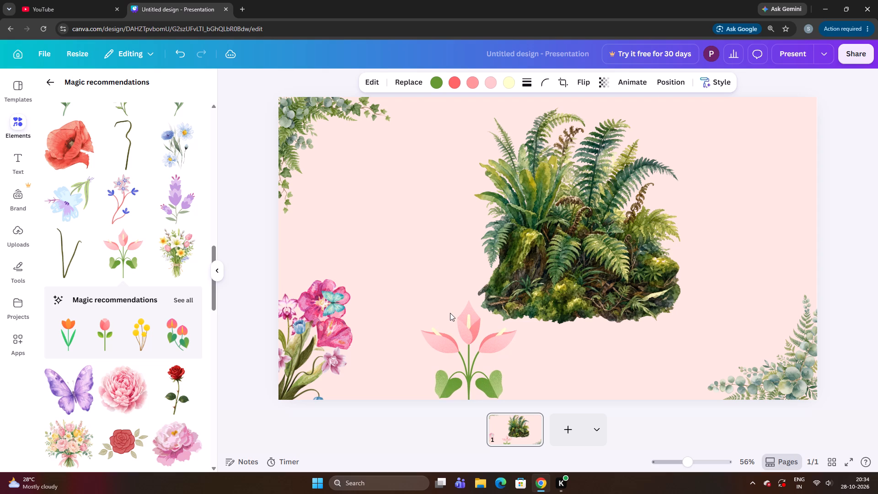
Raise the pink lily until its whole stem clears the page's bottom edge and its outer petal overlaps the fern cluster's base.
key(Up)
key(Up)
key(Up)
key(Up)
key(Up)
key(Up)
key(Up)
key(Up)
key(Up)
key(Up)
key(Up)
key(Up)
key(Up)
key(Up)
key(Up)
key(Up)
key(Up)
key(Up)
key(Up)
key(Up)
key(Up)
key(Up)
key(Up)
key(Up)
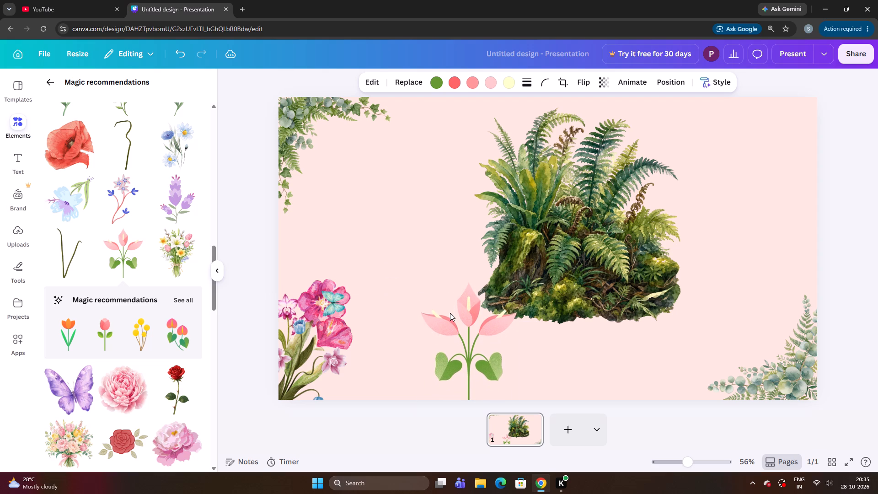
key(Up)
key(Up)
key(Up)
key(Up)
key(Up)
key(Up)
key(Up)
key(Up)
key(Up)
key(Up)
key(Up)
key(Up)
key(Up)
key(Up)
key(Up)
key(Up)
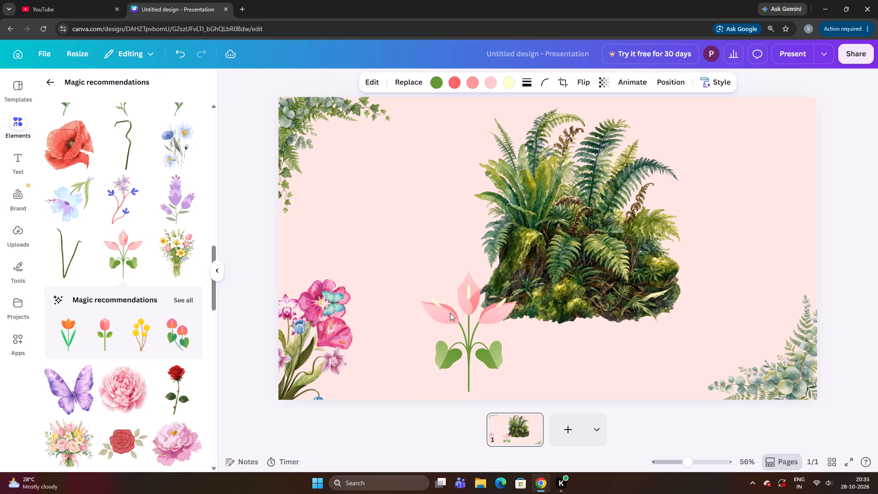
key(Up)
Raise the pink lily in larger increments until its blooms sit beside the mossy left side of the fern cluster.
key(shift+Up)
key(shift+Up)
key(shift+Up)
key(shift+Up)
key(shift+Up)
key(shift+Up)
key(shift+Up)
key(shift+Up)
key(shift+Up)
key(shift+Up)
key(shift+Up)
key(shift+Up)
key(shift+Up)
key(shift+Up)
key(shift+Up)
key(shift+Up)
key(shift+Up)
key(shift+Up)
key(shift+Up)
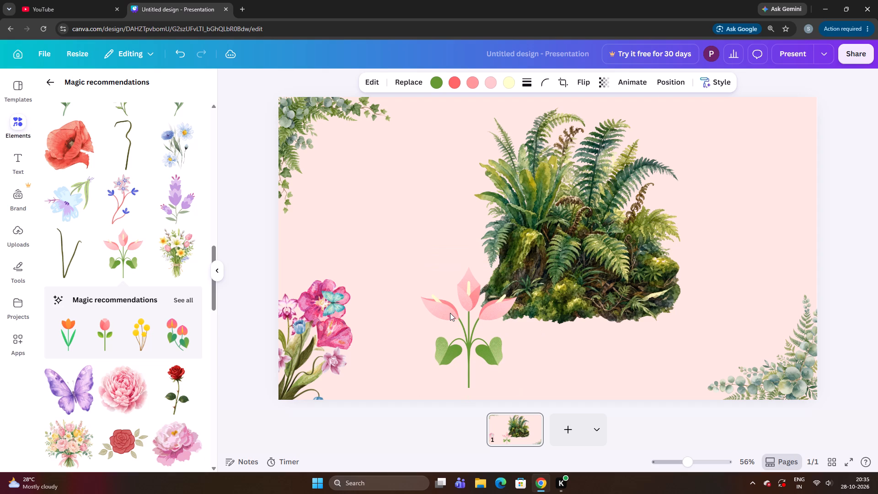
key(shift+Up)
Shift the pink lily leftward in larger increments until it stands clear of the fern cluster, beside the corner orchids.
key(shift+Left)
key(shift+Left)
key(shift+Left)
key(shift+Left)
key(shift+Left)
key(shift+Left)
key(shift+Left)
key(shift+Left)
key(shift+Left)
key(shift+Left)
key(shift+Left)
key(shift+Left)
key(shift+Left)
key(shift+Left)
key(shift+Left)
key(shift+Left)
key(shift+Left)
key(shift+Left)
key(shift+Left)
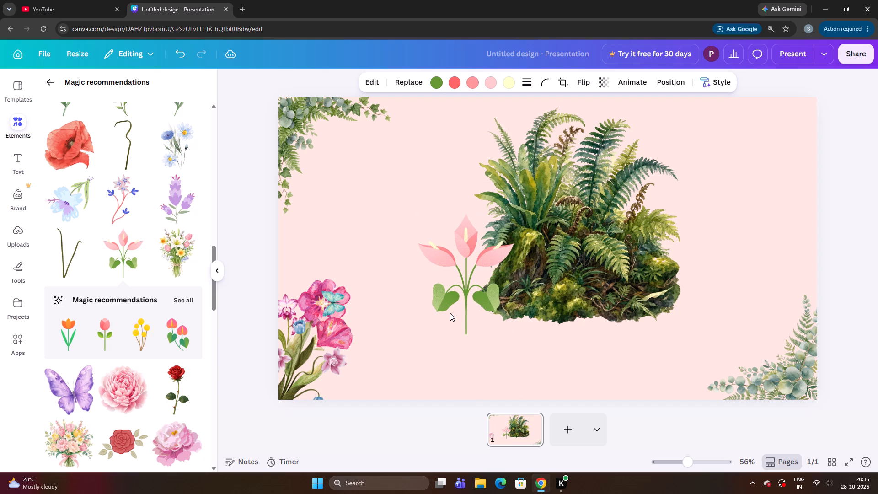
key(shift+Left)
Lower the pink lily in larger increments until its blooms are level with the corner orchids, then fine-tune it slightly down and rightward.
key(shift+Down)
key(shift+Down)
key(shift+Down)
key(shift+Down)
key(shift+Down)
key(shift+Down)
key(shift+Down)
key(shift+Down)
key(shift+Down)
key(shift+Down)
key(shift+Down)
key(shift+Down)
key(shift+Down)
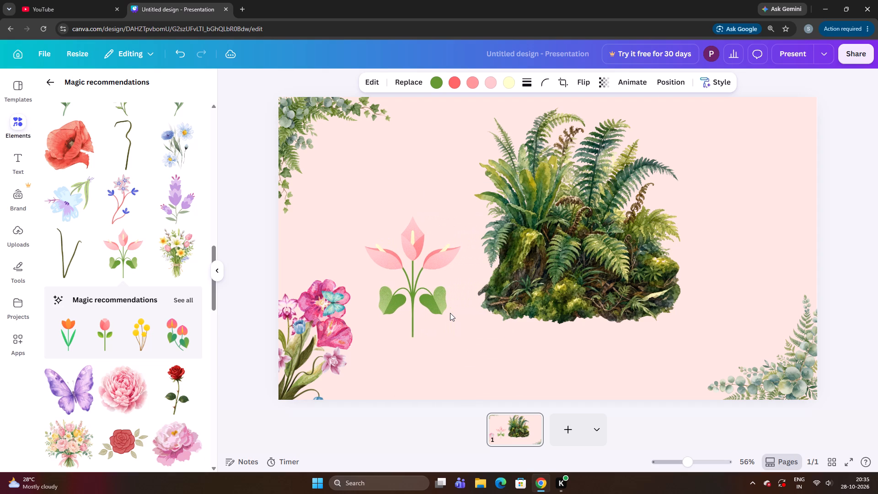
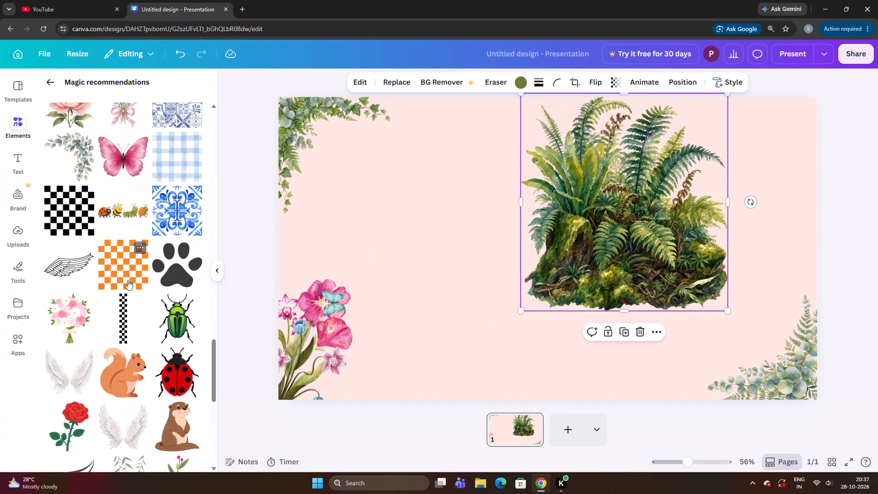
scroll(128, 280, down, 3)
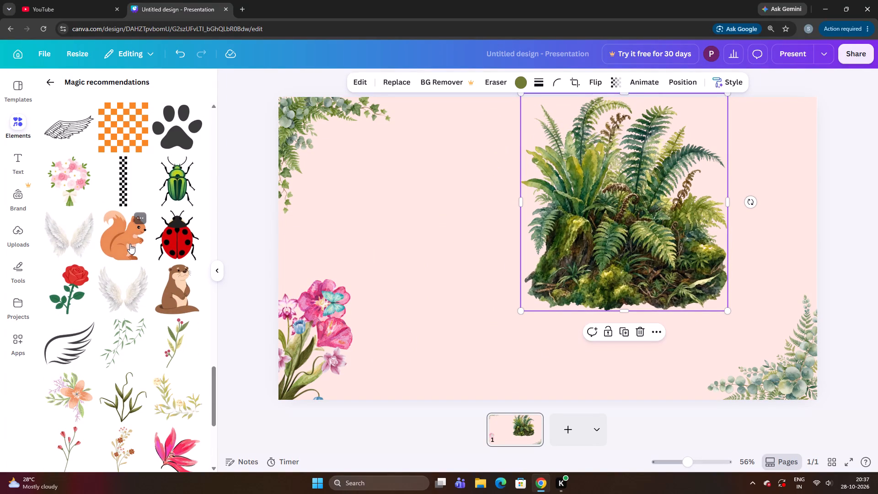
click(130, 244)
drag(470, 296, 465, 297)
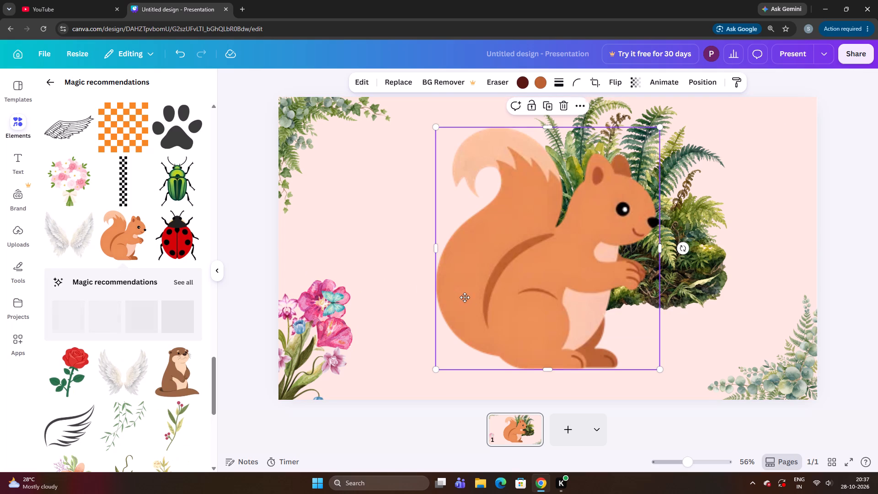
drag(465, 297, 438, 305)
drag(438, 305, 434, 307)
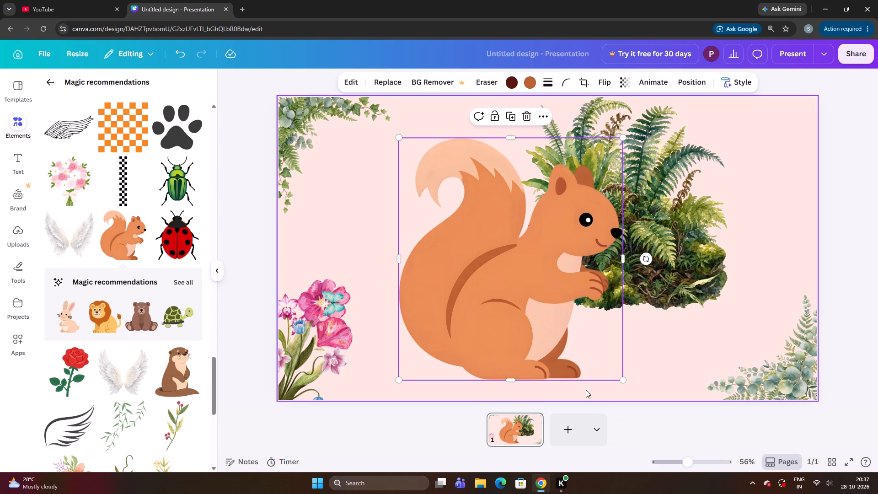
Shrink the squirrel to smaller than the corner orchids and place it near the page's left edge, between the ivy and the orchids.
drag(569, 332, 566, 334)
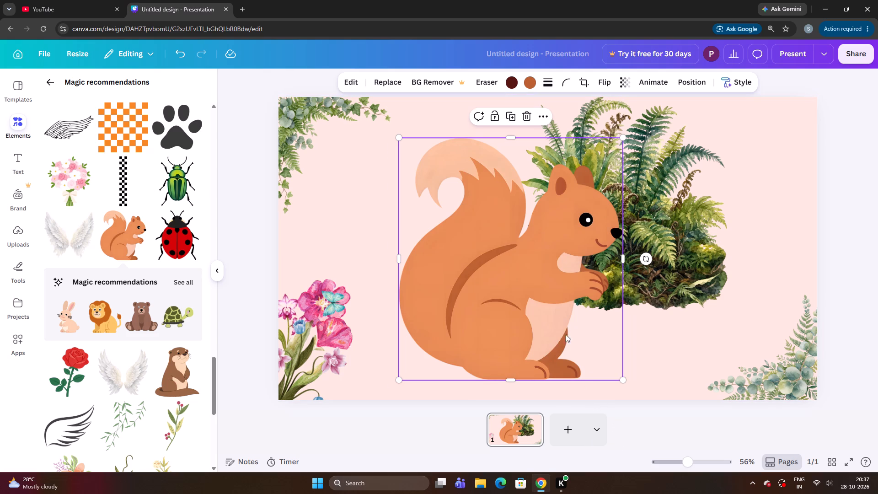
drag(566, 334, 541, 313)
drag(593, 360, 524, 277)
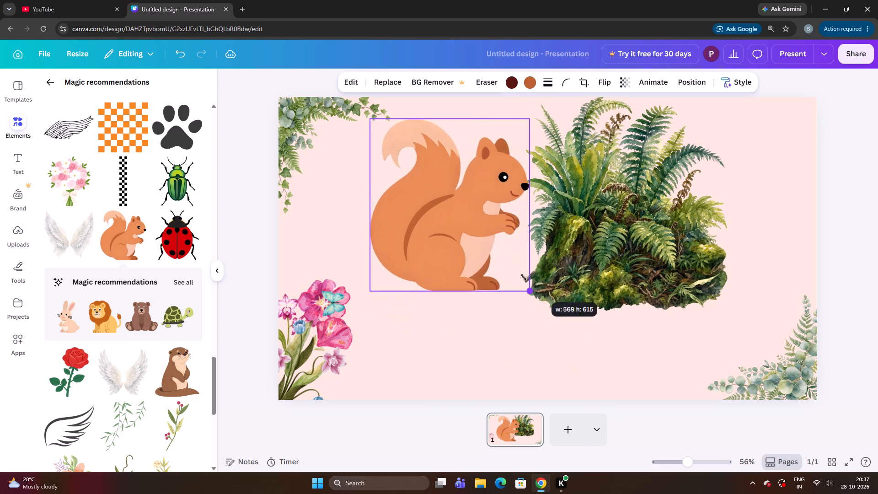
drag(524, 277, 440, 189)
click(380, 127)
drag(409, 154, 346, 191)
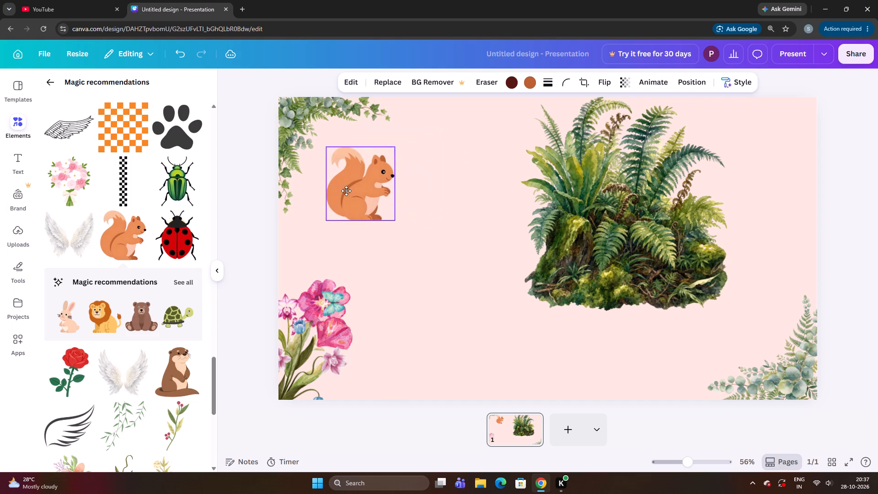
drag(346, 191, 334, 220)
Lower the squirrel in small increments until its feet touch the top of the upper pink bloom in the corner orchids.
key(Down)
key(Down)
key(Down)
key(Down)
key(Down)
key(Down)
key(Down)
key(Down)
key(Down)
key(Down)
key(Down)
key(Down)
key(Down)
key(Down)
key(Down)
key(Down)
key(Down)
key(Down)
key(Down)
key(Down)
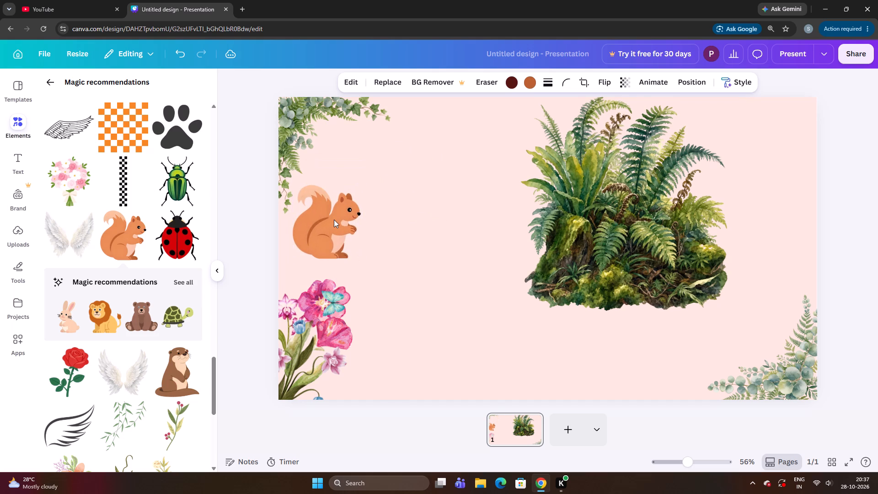
key(Down)
key(Down)
key(Down)
key(Down)
key(Down)
key(Down)
key(Down)
key(Down)
key(Down)
key(Down)
key(Down)
key(Down)
key(Down)
key(Down)
key(Down)
key(Down)
key(Down)
key(Down)
key(Down)
key(Down)
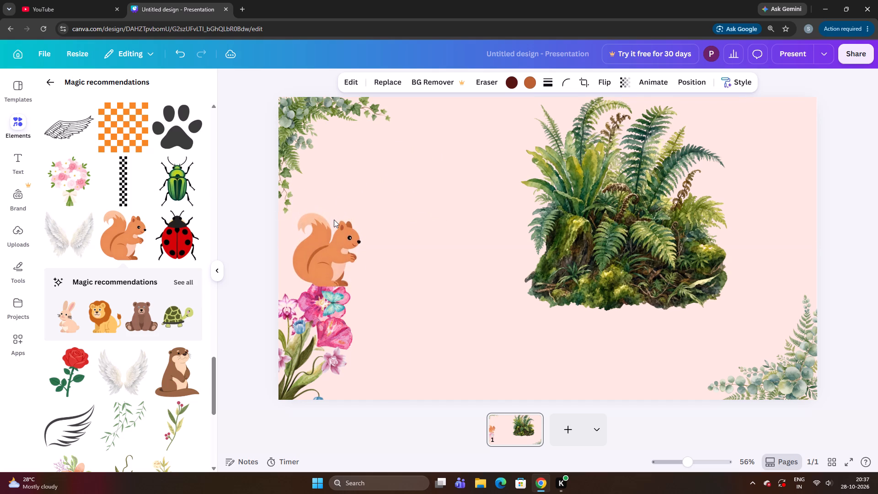
Lower the squirrel slightly further so its feet overlap the upper half of the top pink bloom.
key(Down)
key(Down)
key(Down)
key(Down)
key(Down)
key(Down)
key(Down)
key(Down)
key(Down)
key(Down)
key(Down)
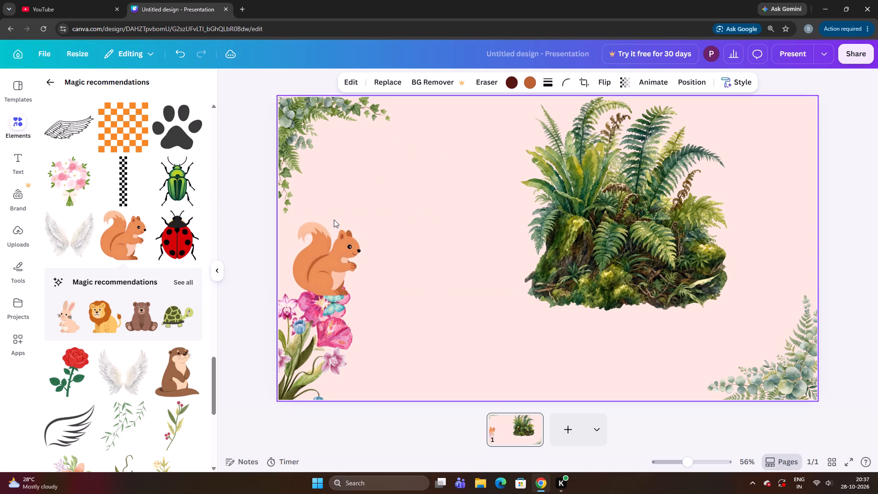
key(Down)
key(Down)
key(Down)
key(Down)
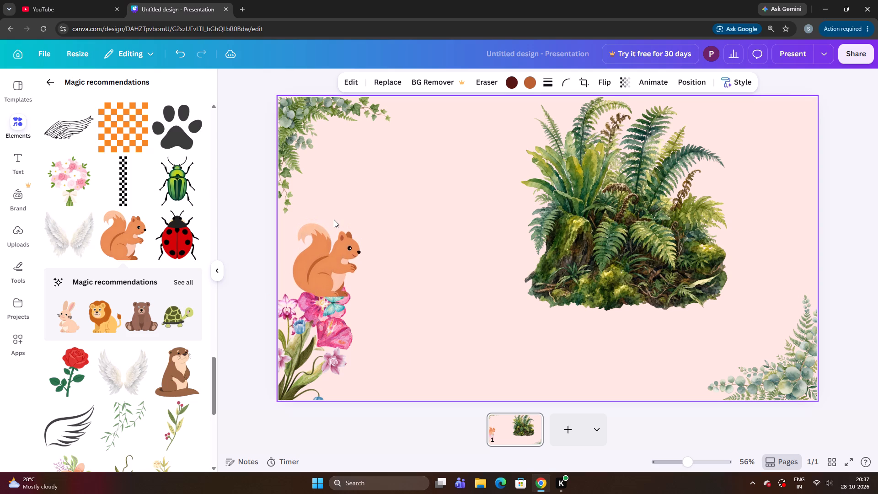
key(Down)
key(Down)
key(Down)
key(Down)
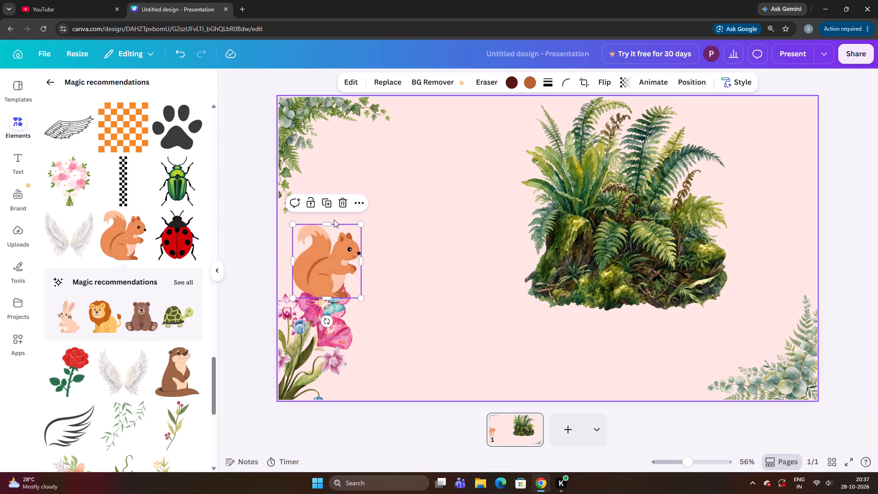
key(Down)
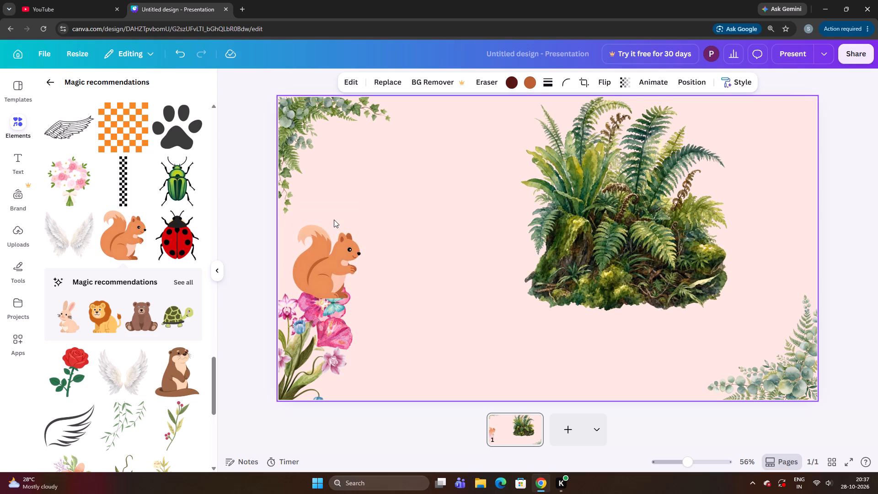
Lower the squirrel until its feet reach the top edge of the lower pink bloom, covering the blue butterfly.
key(Down)
key(Down)
key(Down)
key(Down)
key(Down)
key(Down)
key(Down)
key(Down)
key(Down)
key(Down)
key(Down)
key(Down)
key(Down)
key(Down)
key(Down)
key(Down)
key(Down)
key(Down)
key(Down)
key(Down)
key(Down)
key(Down)
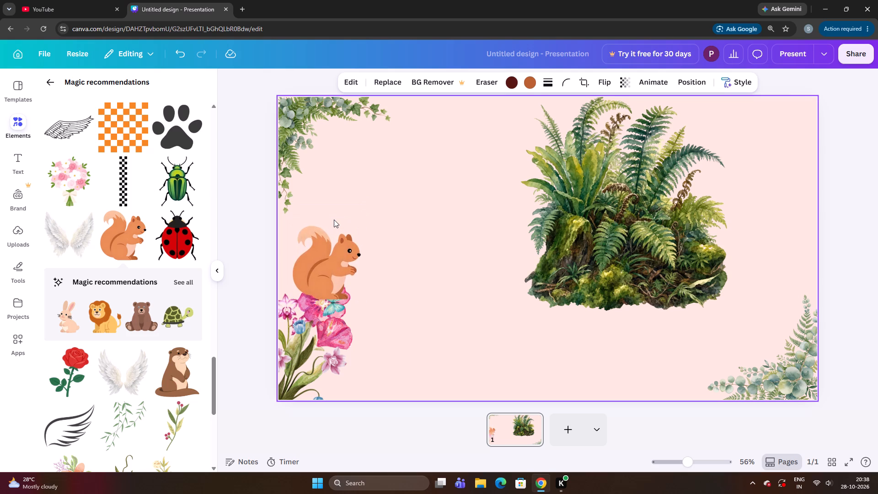
key(Down)
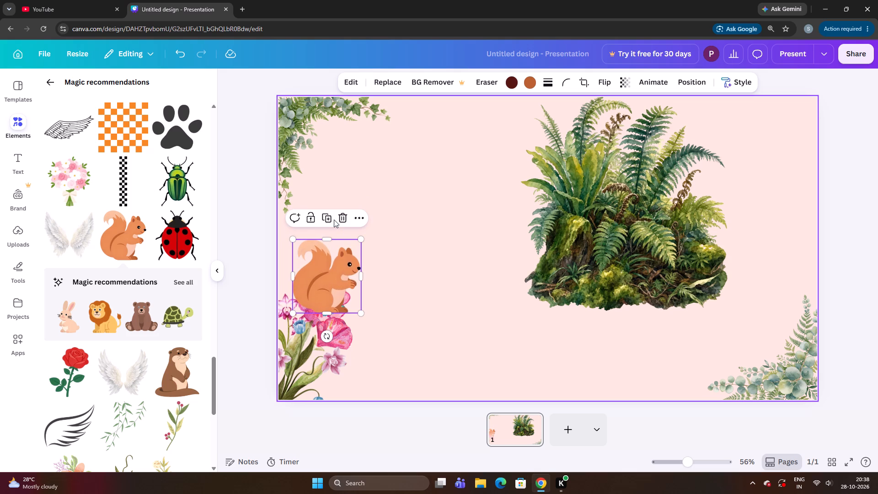
key(Down)
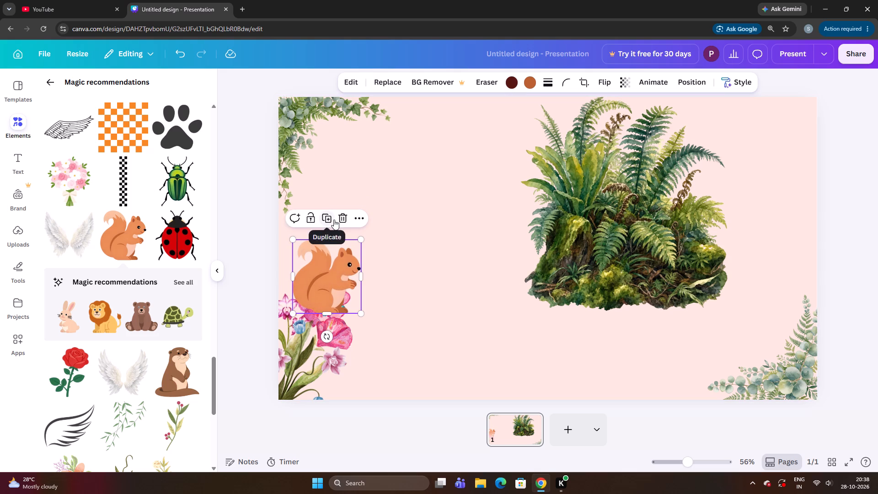
key(Down)
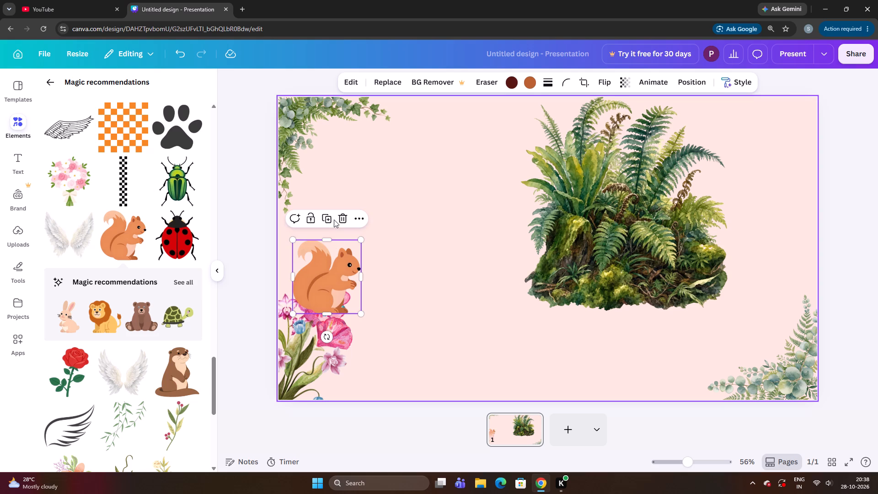
key(Down)
key(Down)
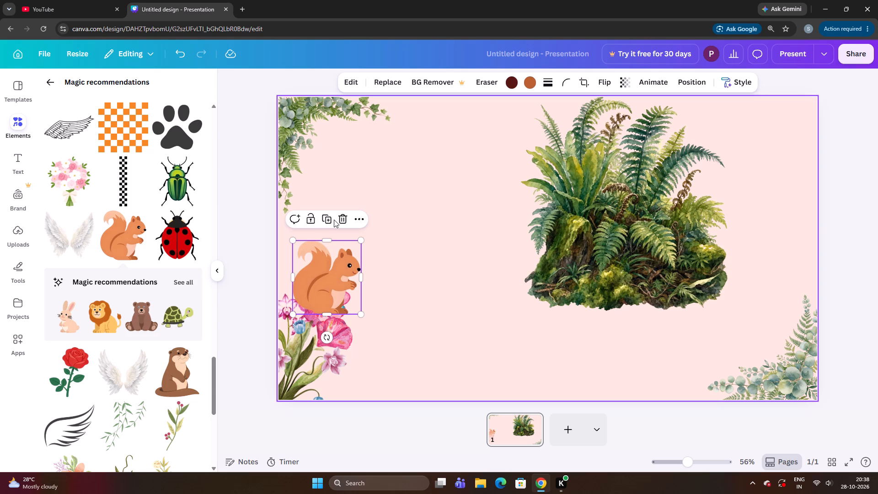
key(Down)
key(Down)
key(Down)
Shift the squirrel rightward in small increments until its face and paws extend beyond the corner orchids' outer petals.
key(Right)
key(Right)
key(Right)
key(Right)
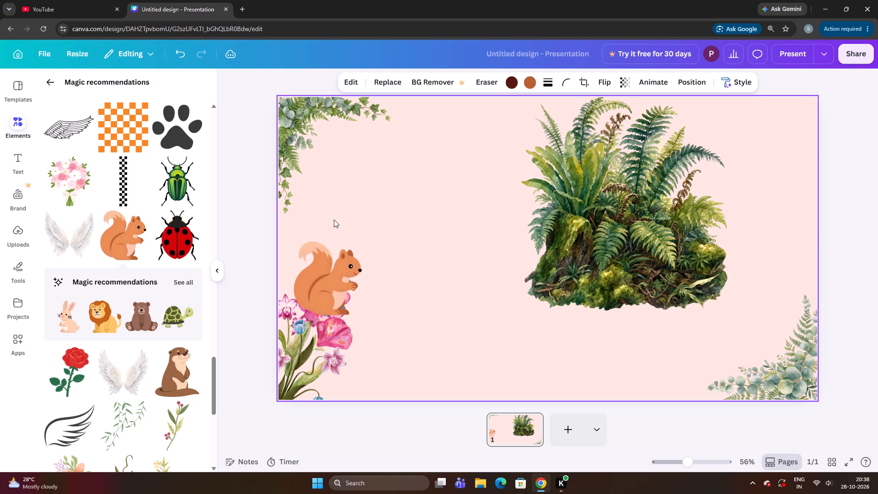
key(Right)
key(Right)
key(Right)
key(Right)
key(Right)
key(Right)
key(Right)
key(Right)
key(Right)
key(Right)
key(Right)
key(Right)
key(Right)
key(Right)
key(Right)
key(Right)
key(Right)
key(Right)
key(Right)
key(Right)
key(Right)
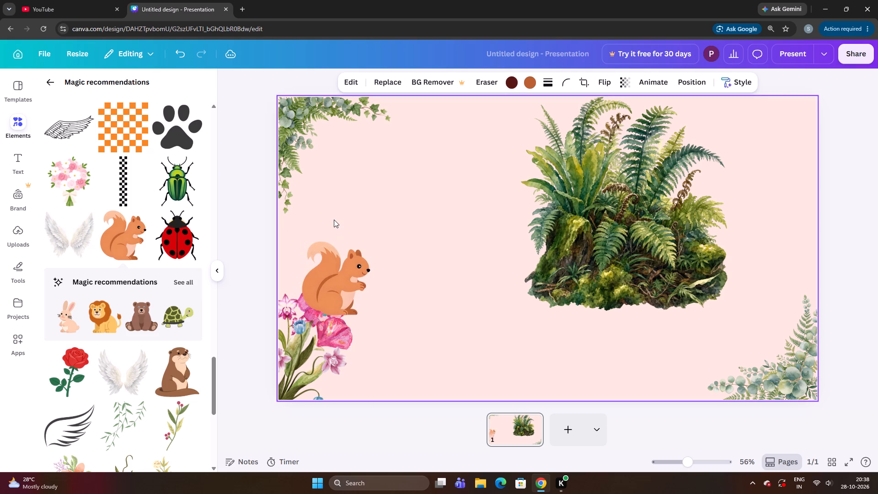
Shift the squirrel rightward in small increments until its tail-side edge aligns with the centre line of the corner orchids.
key(Right)
key(Right)
key(Right)
key(Right)
key(Right)
key(Right)
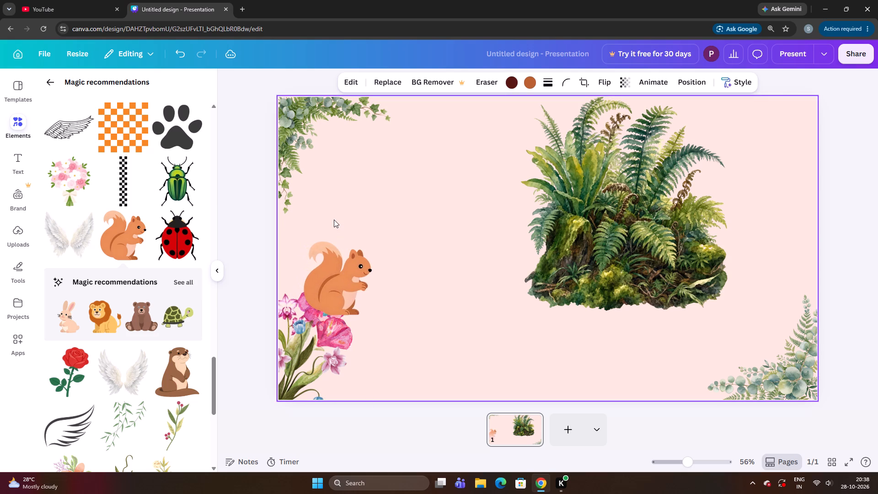
key(Right)
key(Right)
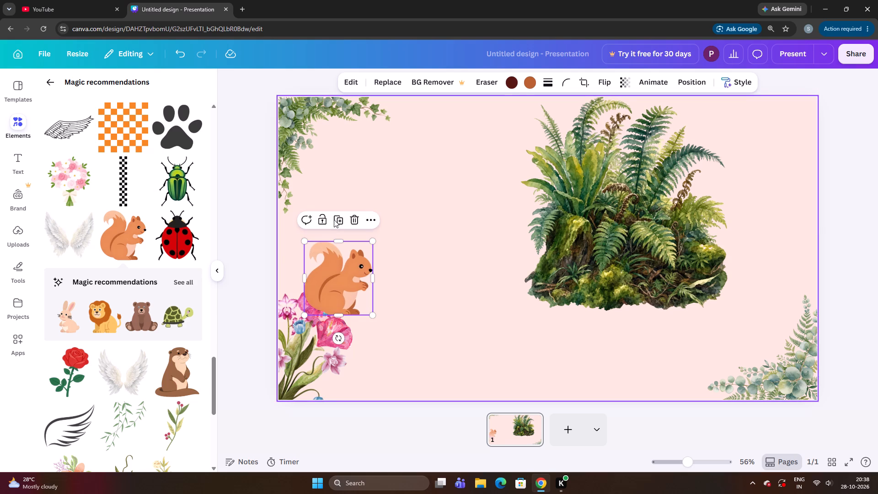
key(Right)
key(Right)
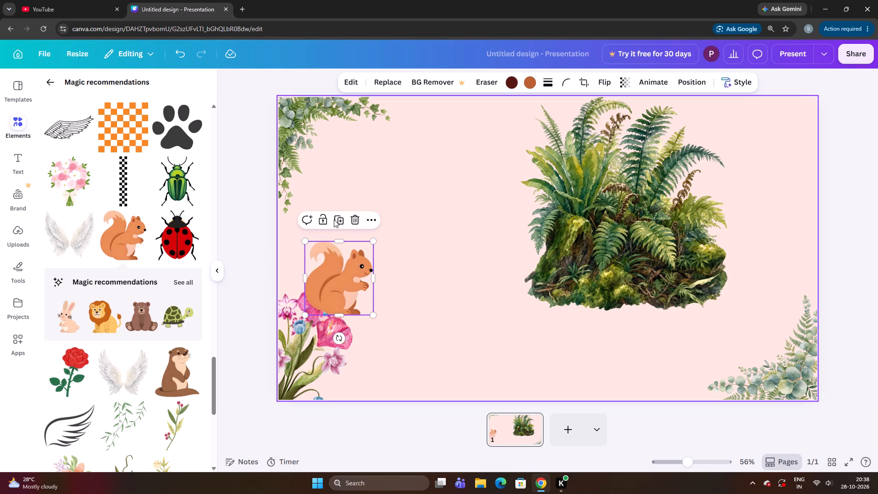
key(Right)
key(Right)
key(Right)
key(Right)
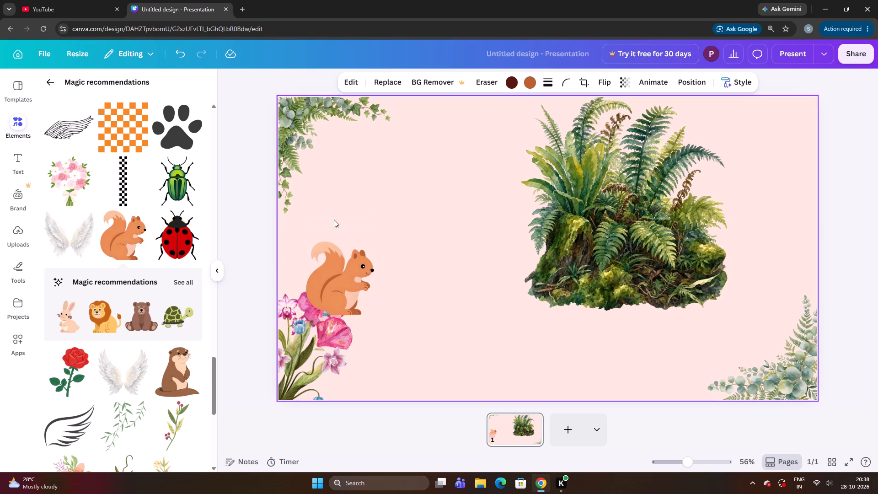
key(Right)
key(Right)
key(Right)
key(Right)
key(Right)
key(Right)
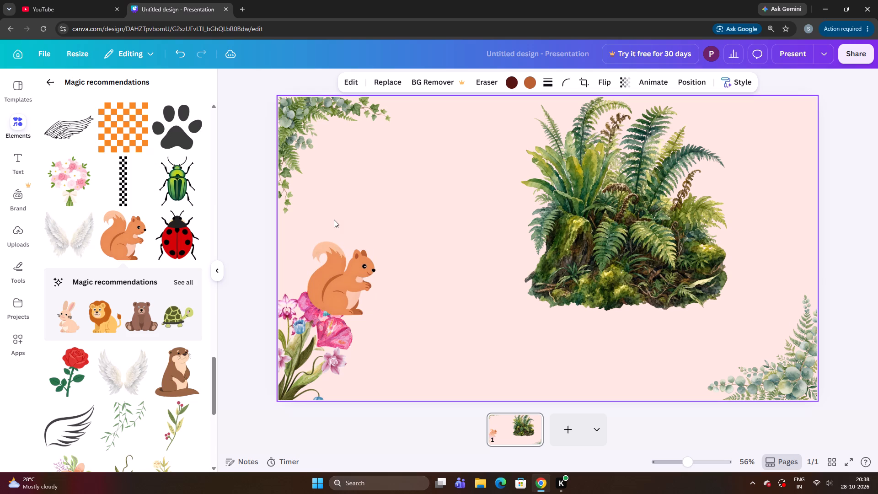
key(Right)
key(Right)
key(Right)
key(Right)
key(Right)
key(Right)
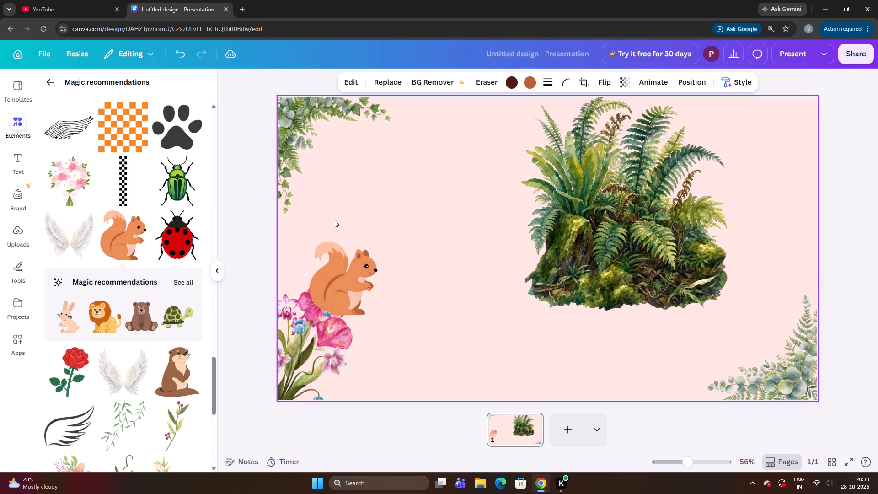
key(Right)
key(Right)
key(Right)
key(Right)
key(Right)
key(Right)
key(Right)
key(Right)
key(Right)
key(Right)
key(Right)
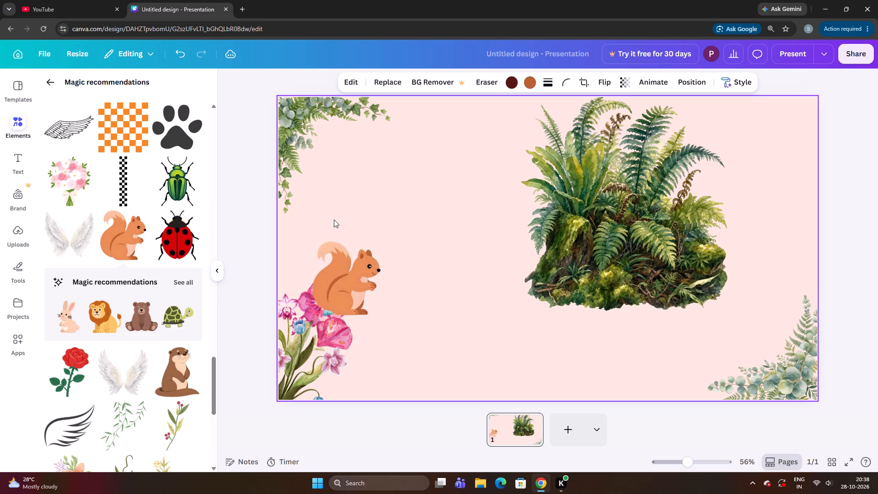
key(Right)
key(Right)
key(Right)
key(Right)
key(Right)
key(Right)
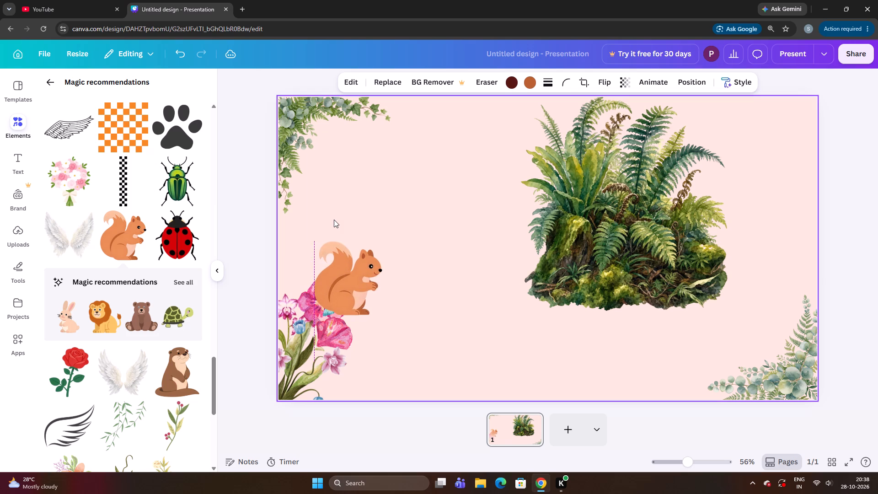
Shift the squirrel further rightward until its back lines up with the centre of the upper pink bloom.
key(Right)
key(Right)
key(Right)
key(Right)
key(Right)
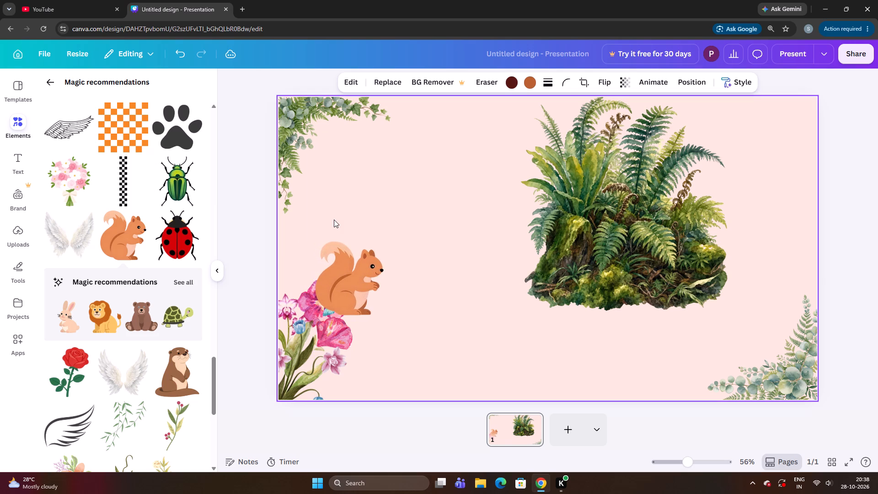
key(Right)
key(Right)
key(Right)
key(Right)
key(Right)
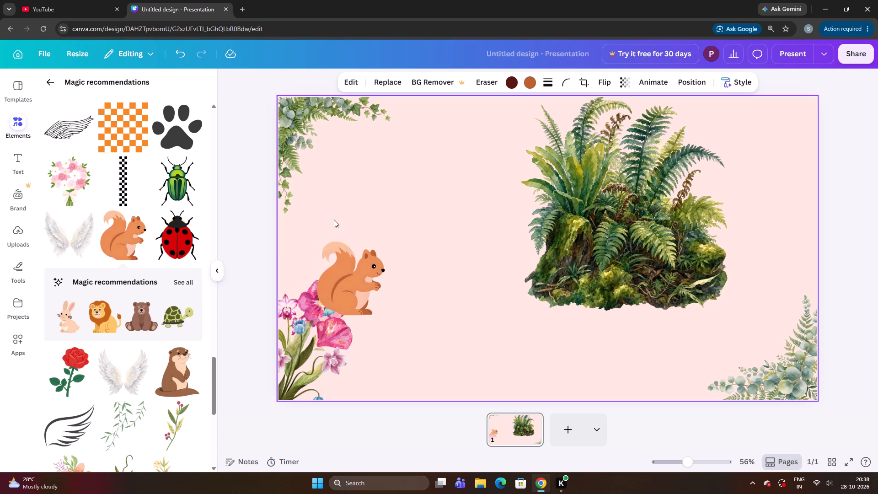
key(Right)
key(Right)
key(Right)
key(Right)
key(Right)
key(Right)
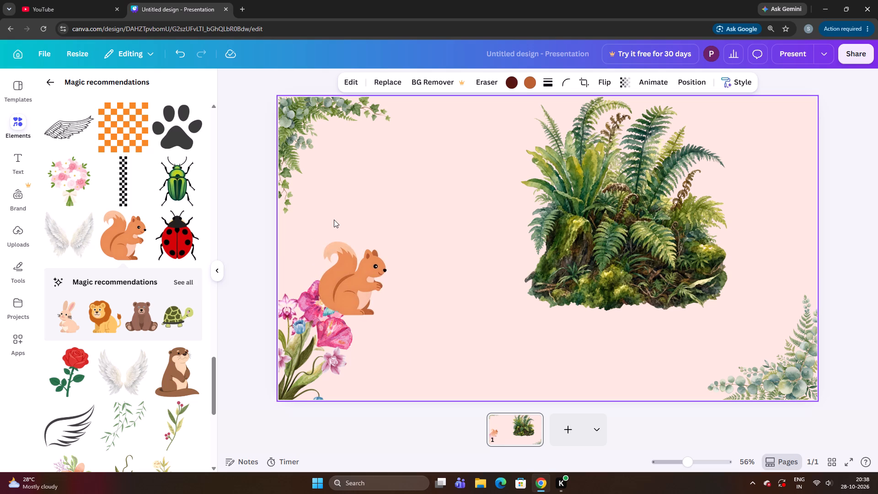
key(Right)
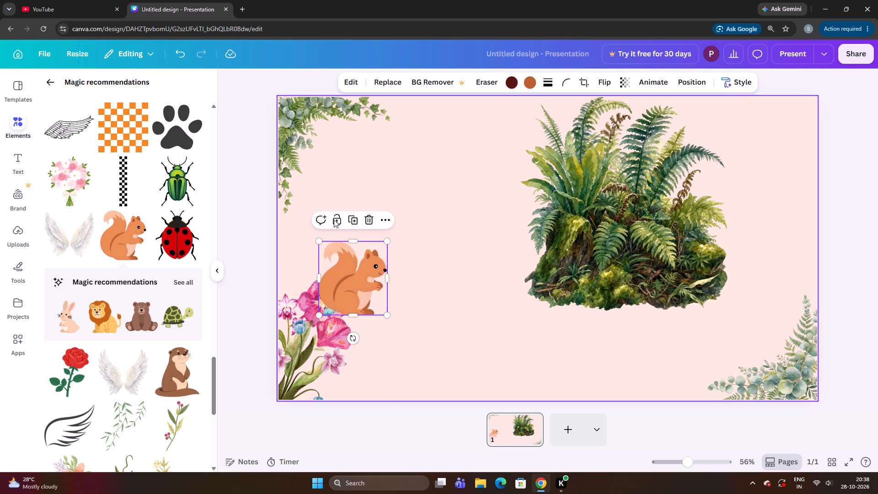
key(Right)
key(Right)
key(Right)
key(Right)
key(Right)
key(Right)
key(Right)
key(Right)
key(Right)
key(Right)
key(Right)
key(Right)
key(Right)
key(Right)
key(Right)
key(Right)
key(Right)
key(Right)
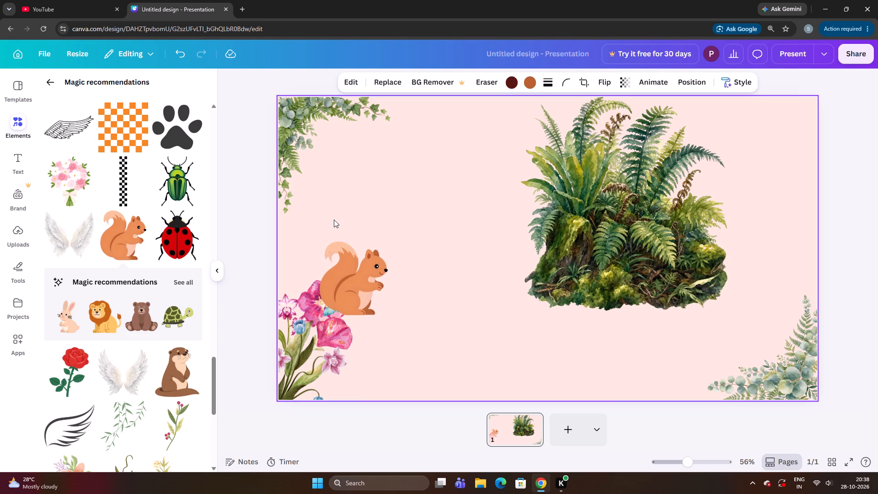
Raise the squirrel until its feet are about level with the top of the upper pink bloom, uncovering the blue butterfly.
key(Up)
key(Up)
key(Up)
key(Up)
key(Up)
key(Up)
key(Up)
key(Up)
key(Up)
key(Up)
key(Up)
key(Up)
key(Up)
key(Up)
key(Up)
key(Up)
key(Up)
key(Up)
key(Up)
key(Up)
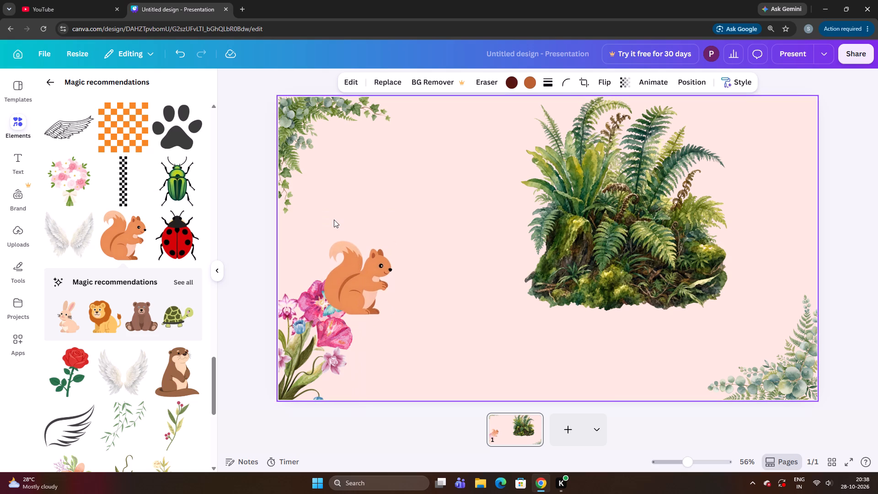
key(Up)
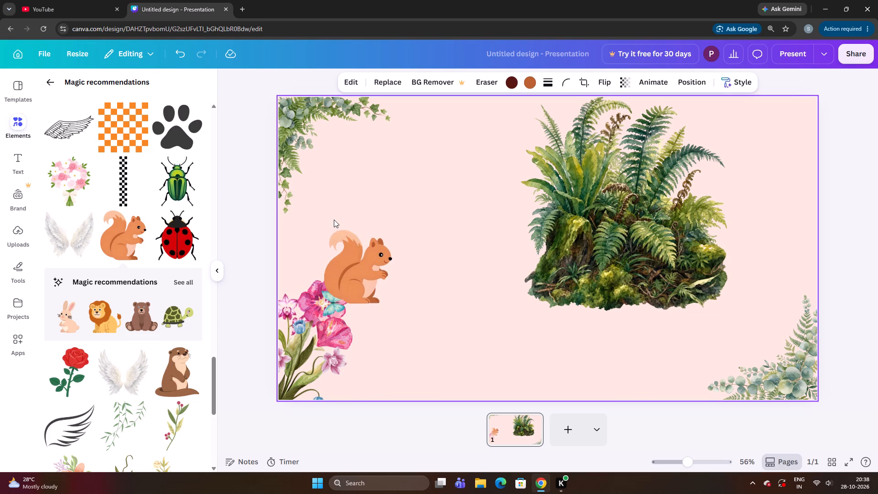
key(Up)
key(Up)
key(Up)
key(Up)
key(Up)
key(Up)
key(Up)
key(Up)
key(Up)
key(Up)
key(Up)
key(Up)
key(Up)
key(Up)
key(Up)
key(Up)
key(Up)
key(Up)
key(Up)
key(Up)
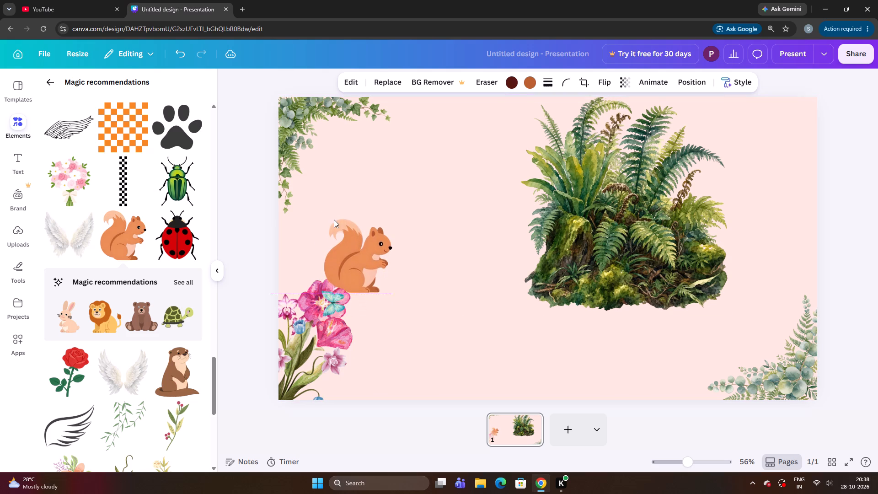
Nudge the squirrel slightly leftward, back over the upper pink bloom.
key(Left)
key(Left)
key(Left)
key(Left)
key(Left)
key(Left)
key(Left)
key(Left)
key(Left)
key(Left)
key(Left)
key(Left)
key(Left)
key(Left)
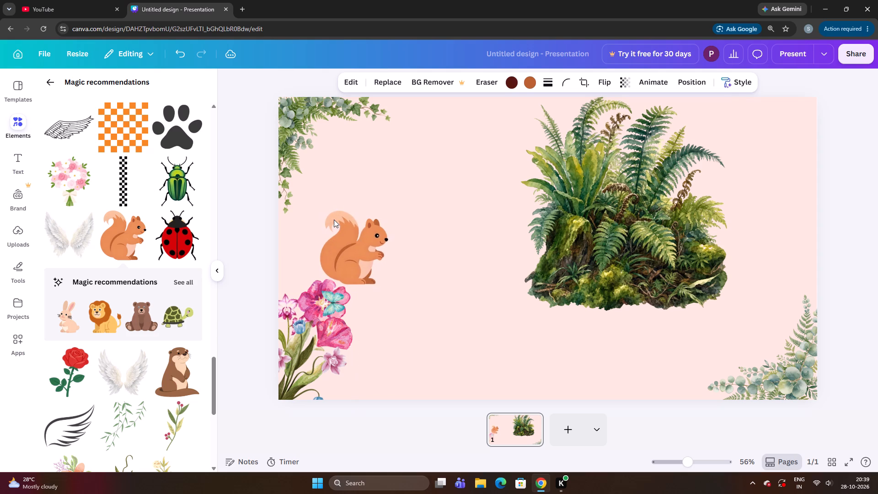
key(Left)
Shift the squirrel rightward until most of its body extends beyond the orchids' outer petals, toward the fern cluster.
key(Right)
key(Right)
key(Right)
key(Right)
key(Right)
key(Right)
key(Right)
key(Right)
key(Right)
key(Right)
key(Right)
key(Right)
key(Right)
key(Right)
key(Right)
key(Right)
key(Right)
key(Right)
key(Right)
key(Right)
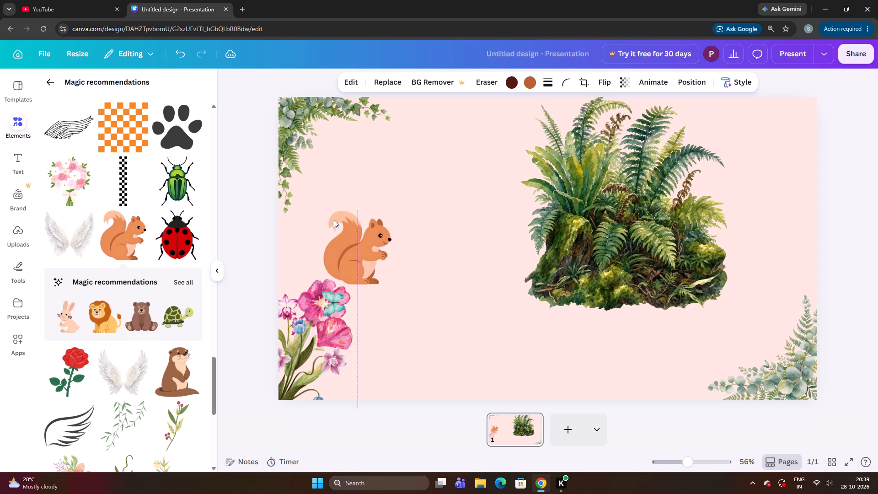
key(Right)
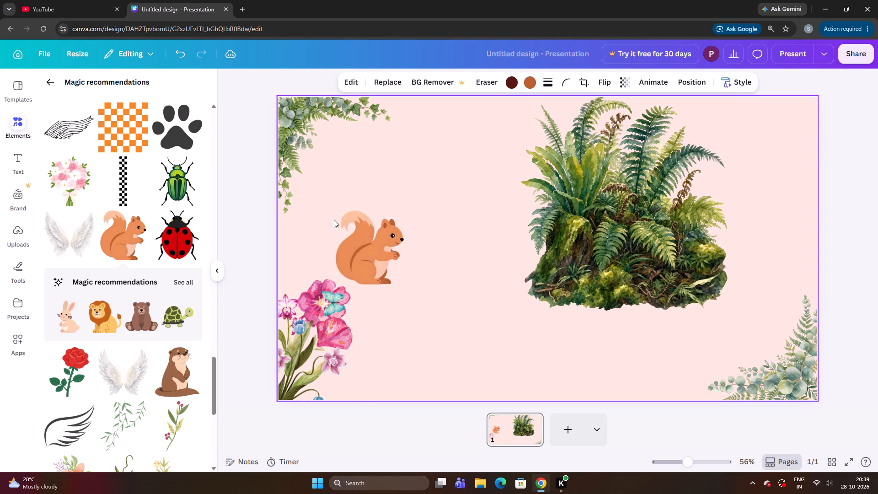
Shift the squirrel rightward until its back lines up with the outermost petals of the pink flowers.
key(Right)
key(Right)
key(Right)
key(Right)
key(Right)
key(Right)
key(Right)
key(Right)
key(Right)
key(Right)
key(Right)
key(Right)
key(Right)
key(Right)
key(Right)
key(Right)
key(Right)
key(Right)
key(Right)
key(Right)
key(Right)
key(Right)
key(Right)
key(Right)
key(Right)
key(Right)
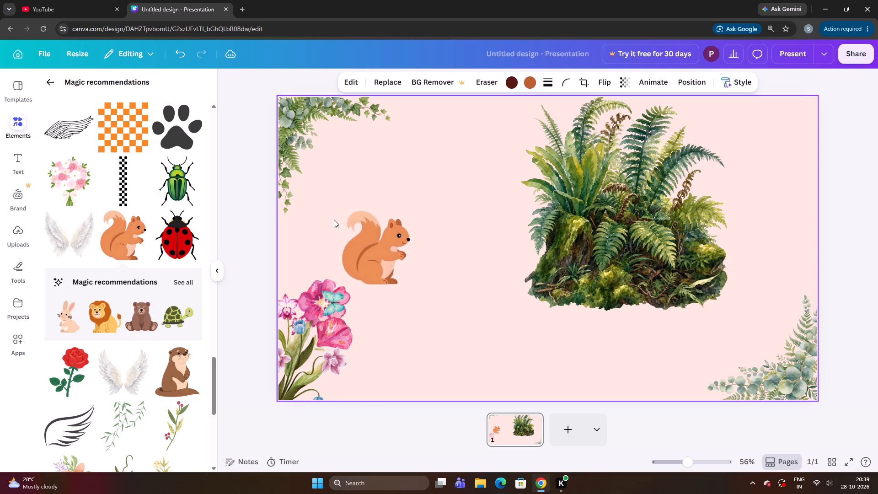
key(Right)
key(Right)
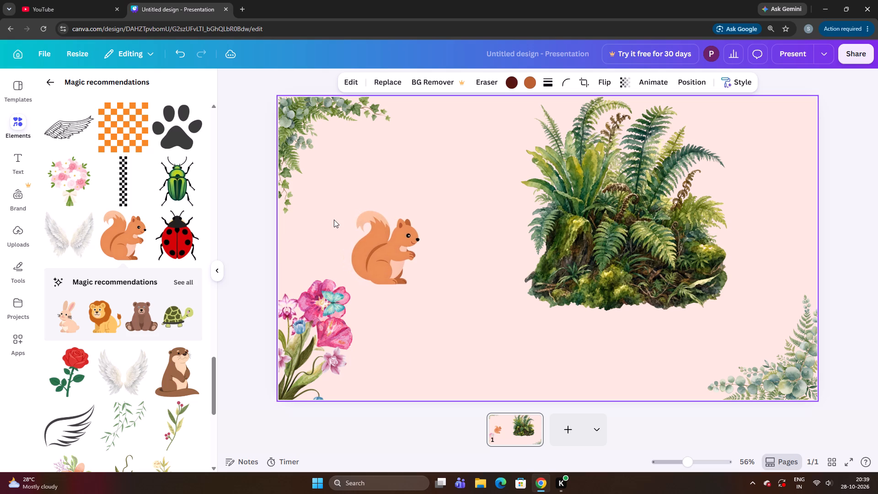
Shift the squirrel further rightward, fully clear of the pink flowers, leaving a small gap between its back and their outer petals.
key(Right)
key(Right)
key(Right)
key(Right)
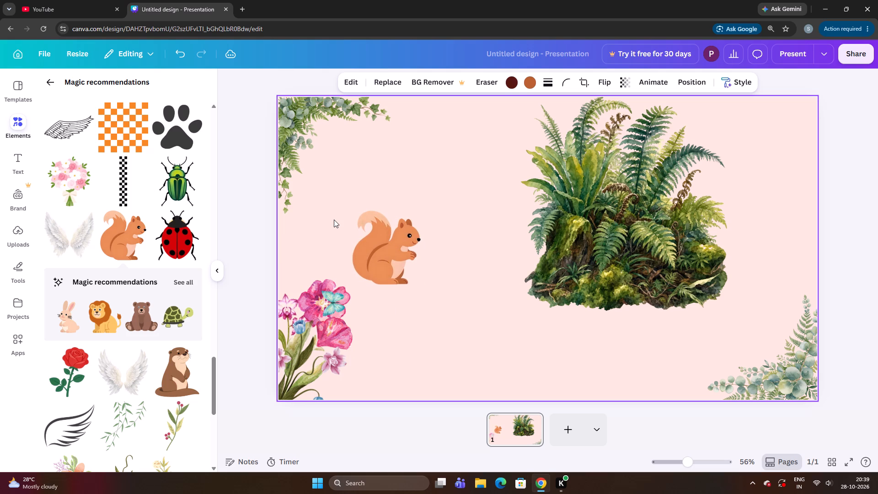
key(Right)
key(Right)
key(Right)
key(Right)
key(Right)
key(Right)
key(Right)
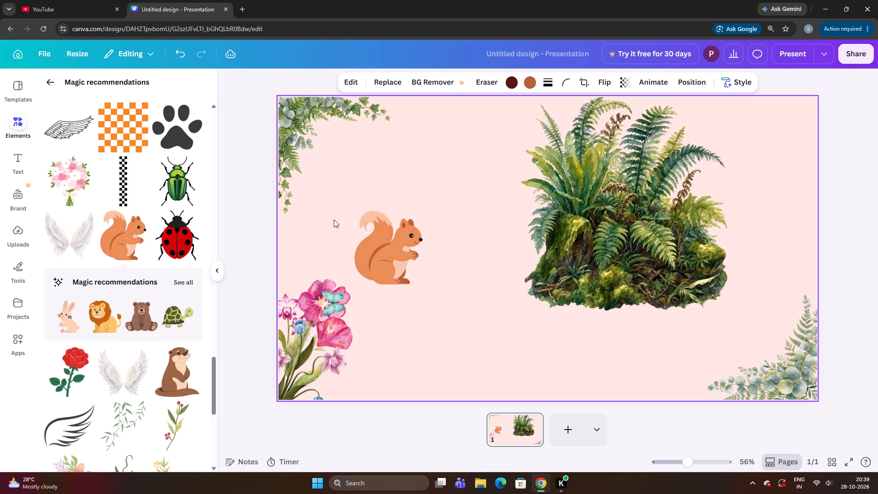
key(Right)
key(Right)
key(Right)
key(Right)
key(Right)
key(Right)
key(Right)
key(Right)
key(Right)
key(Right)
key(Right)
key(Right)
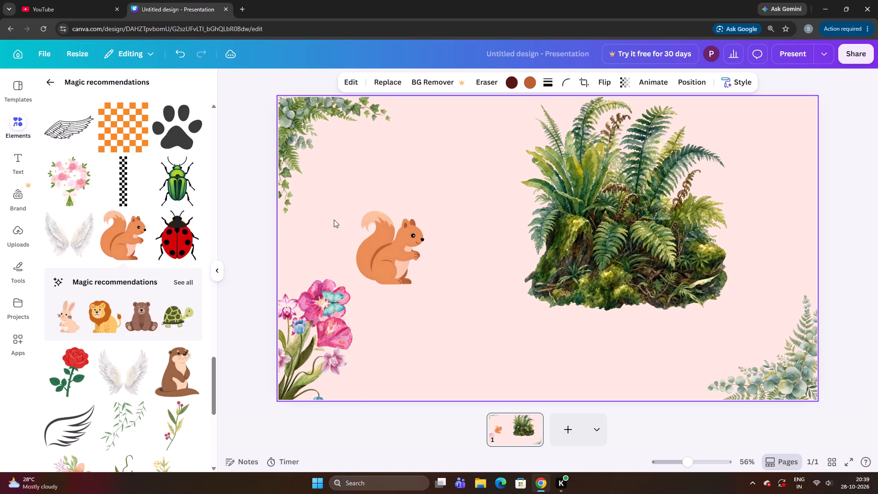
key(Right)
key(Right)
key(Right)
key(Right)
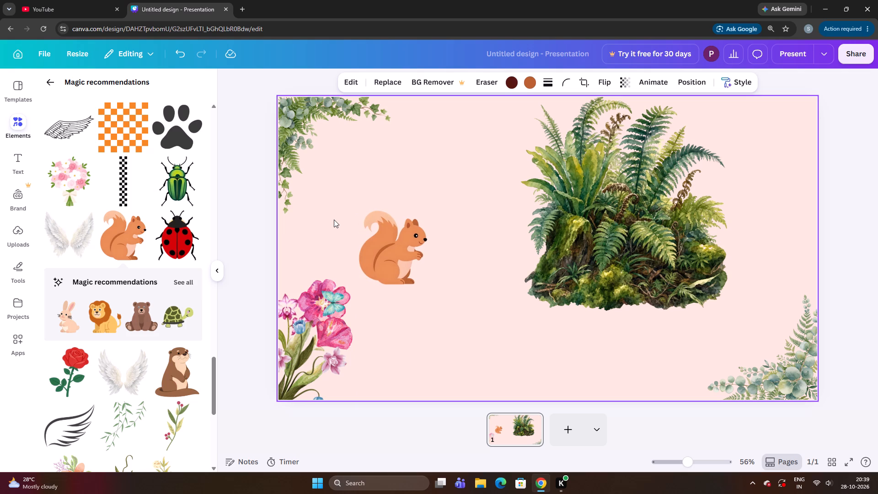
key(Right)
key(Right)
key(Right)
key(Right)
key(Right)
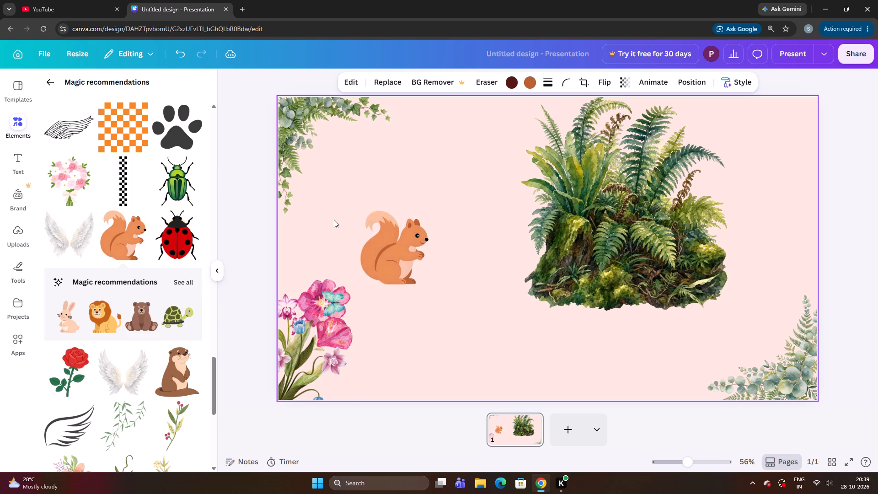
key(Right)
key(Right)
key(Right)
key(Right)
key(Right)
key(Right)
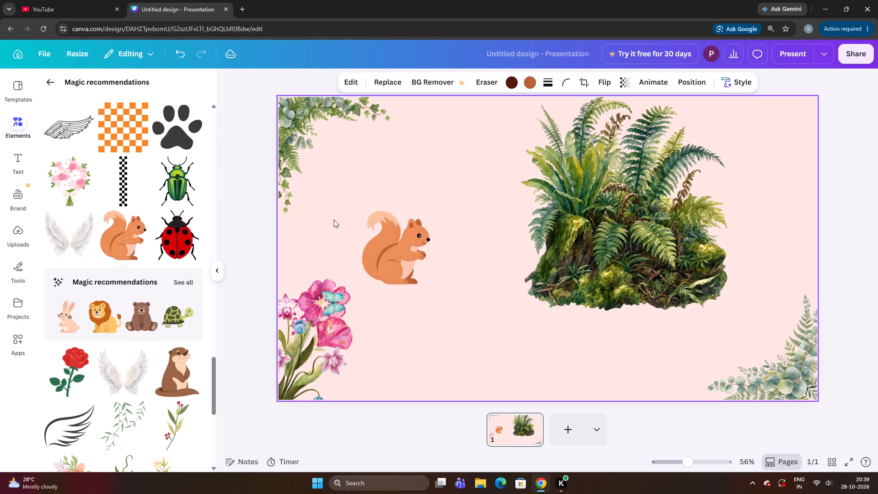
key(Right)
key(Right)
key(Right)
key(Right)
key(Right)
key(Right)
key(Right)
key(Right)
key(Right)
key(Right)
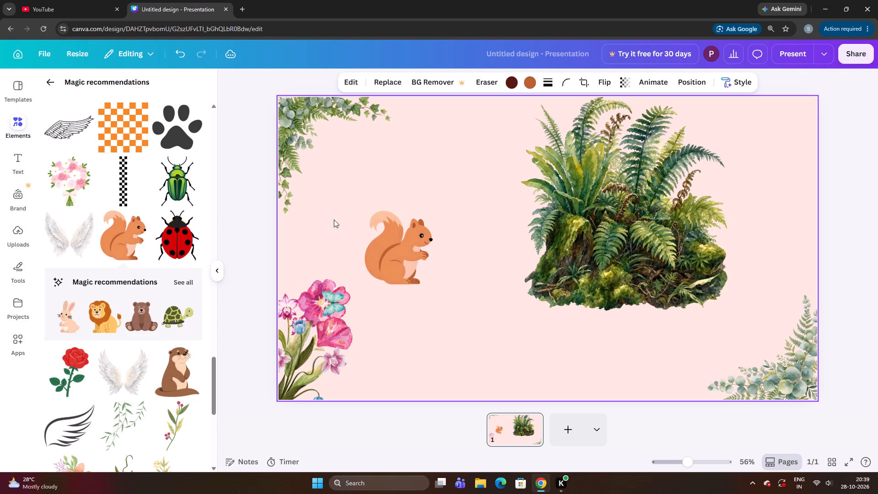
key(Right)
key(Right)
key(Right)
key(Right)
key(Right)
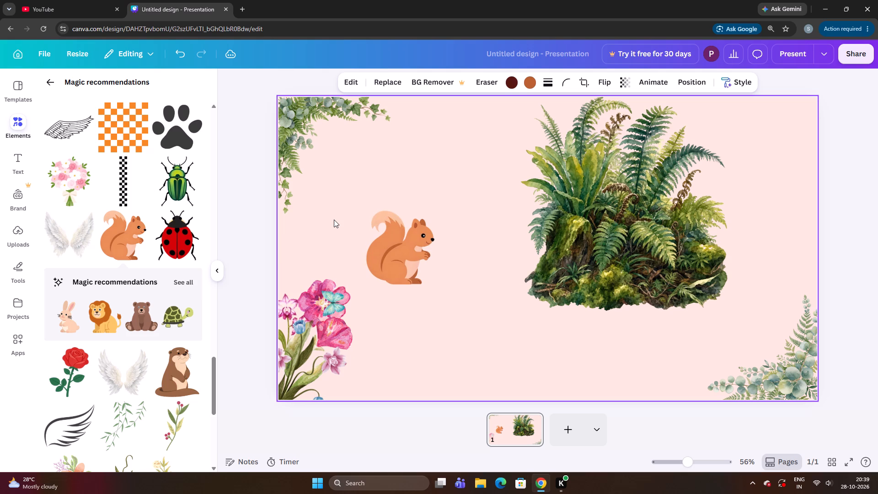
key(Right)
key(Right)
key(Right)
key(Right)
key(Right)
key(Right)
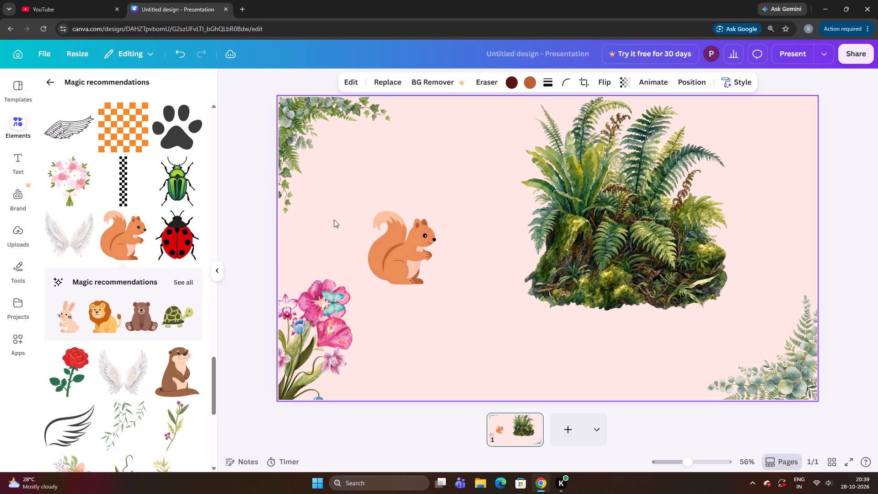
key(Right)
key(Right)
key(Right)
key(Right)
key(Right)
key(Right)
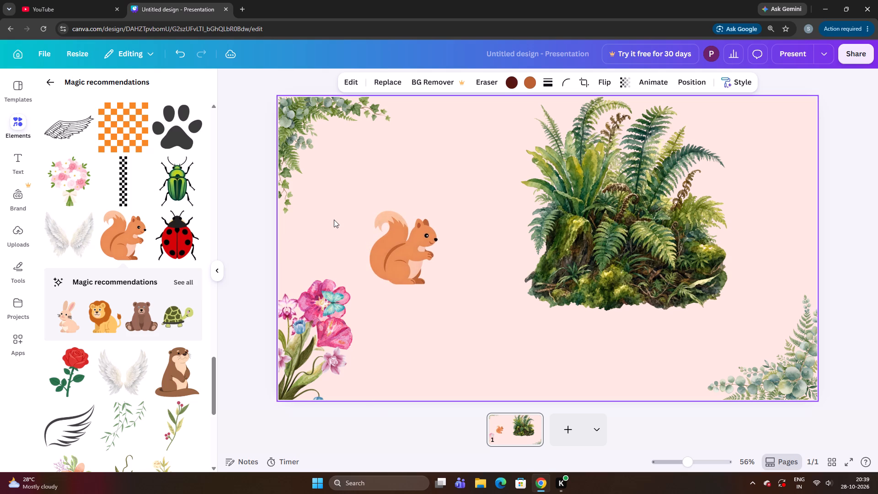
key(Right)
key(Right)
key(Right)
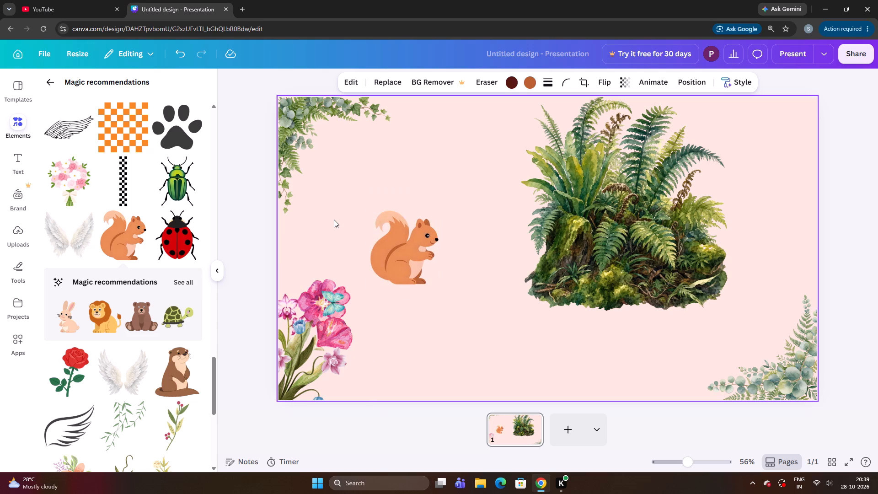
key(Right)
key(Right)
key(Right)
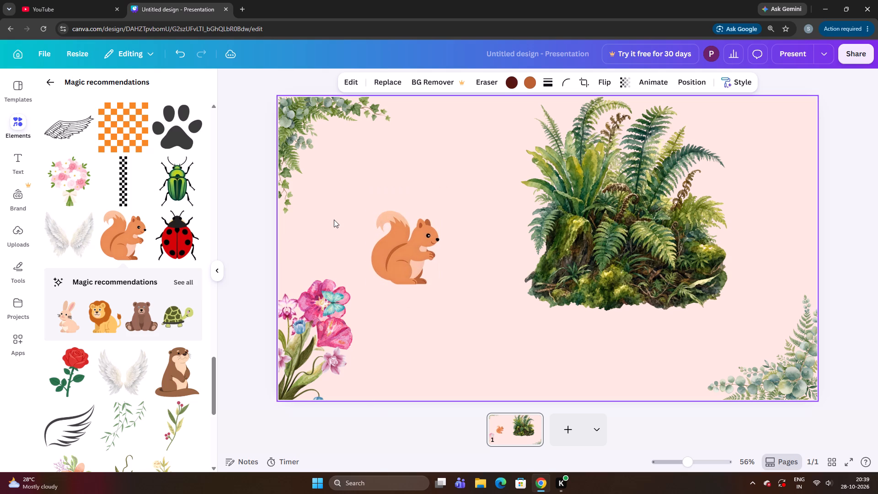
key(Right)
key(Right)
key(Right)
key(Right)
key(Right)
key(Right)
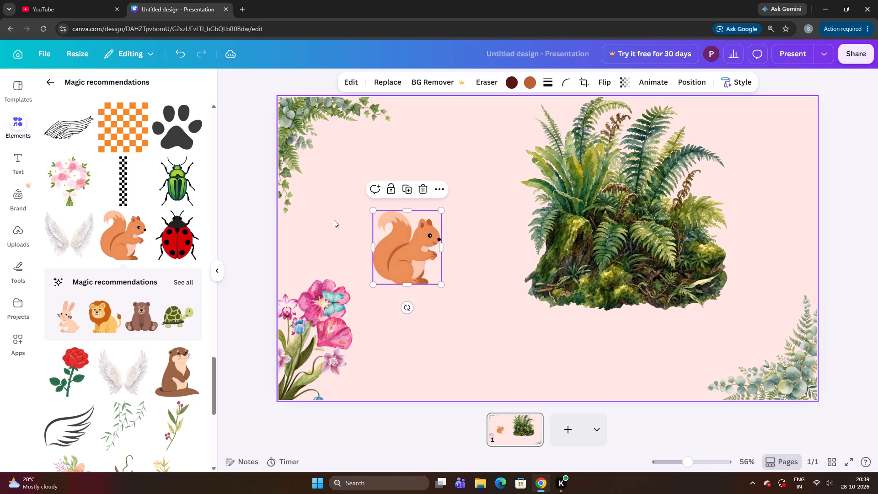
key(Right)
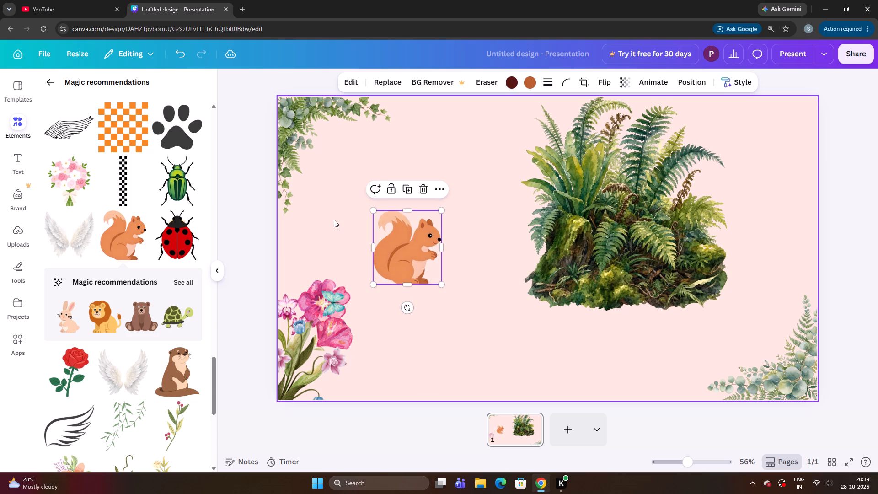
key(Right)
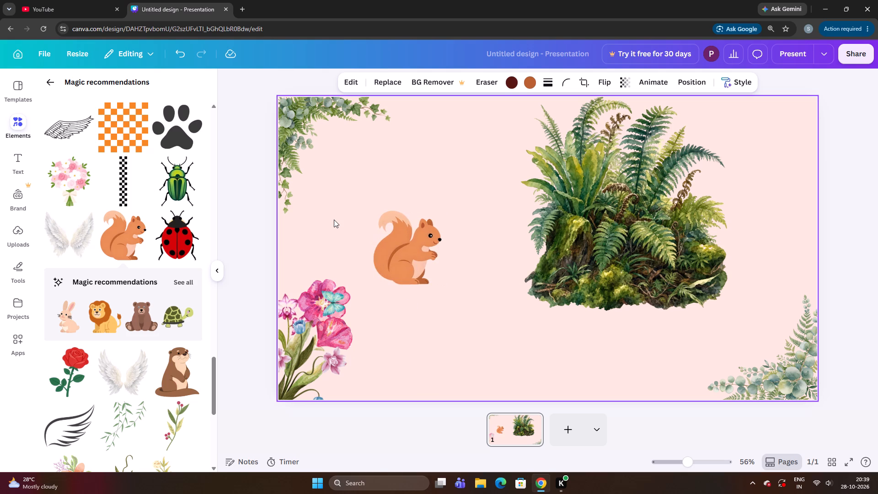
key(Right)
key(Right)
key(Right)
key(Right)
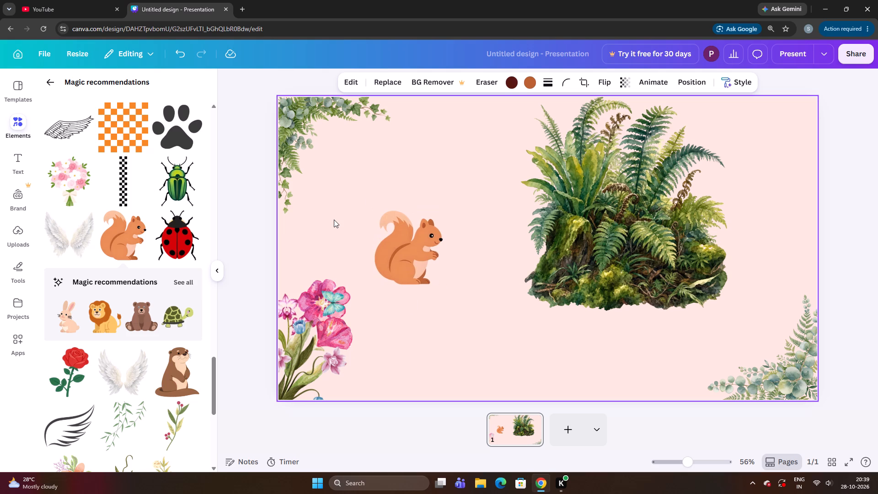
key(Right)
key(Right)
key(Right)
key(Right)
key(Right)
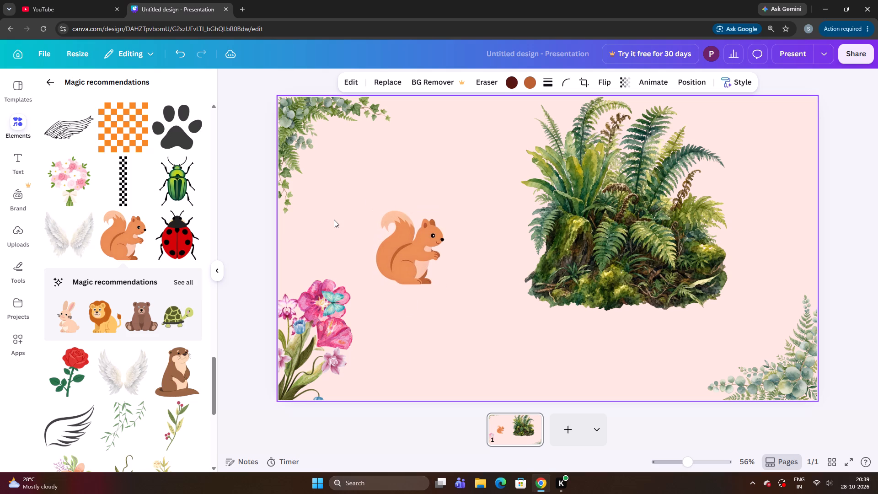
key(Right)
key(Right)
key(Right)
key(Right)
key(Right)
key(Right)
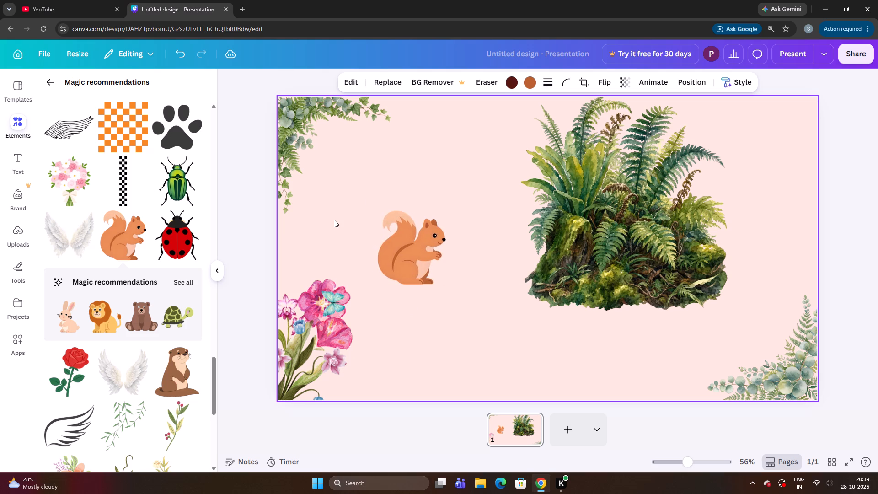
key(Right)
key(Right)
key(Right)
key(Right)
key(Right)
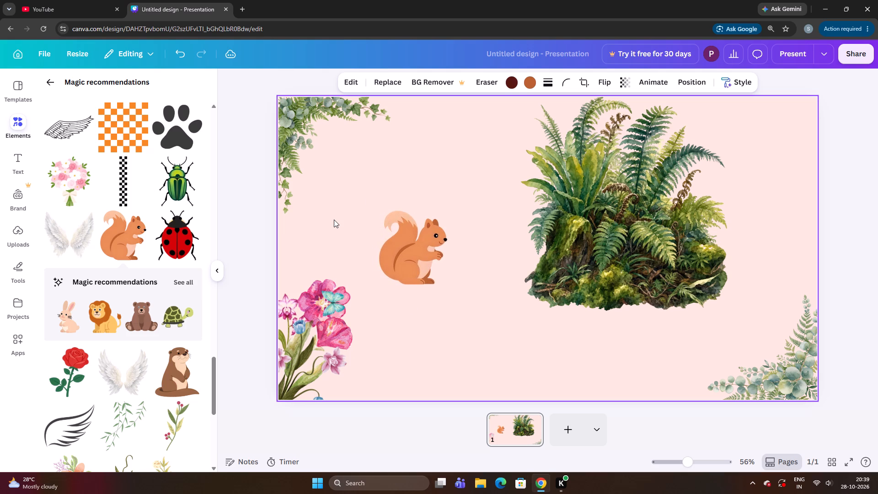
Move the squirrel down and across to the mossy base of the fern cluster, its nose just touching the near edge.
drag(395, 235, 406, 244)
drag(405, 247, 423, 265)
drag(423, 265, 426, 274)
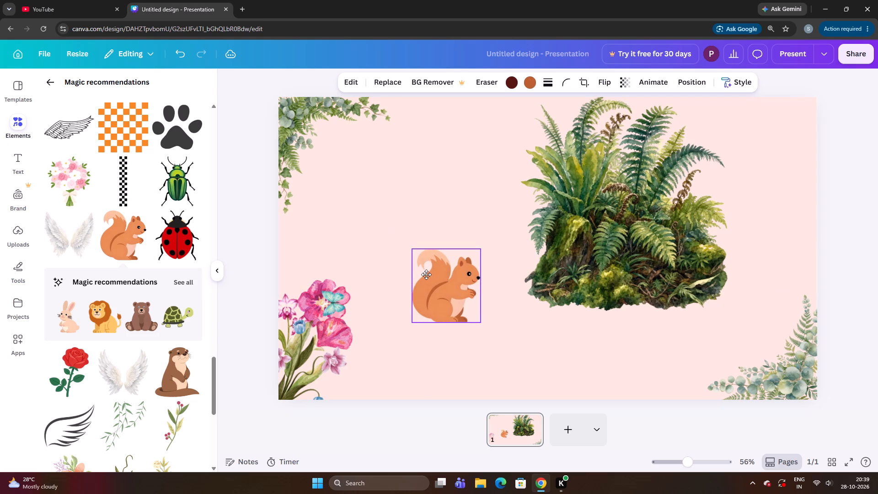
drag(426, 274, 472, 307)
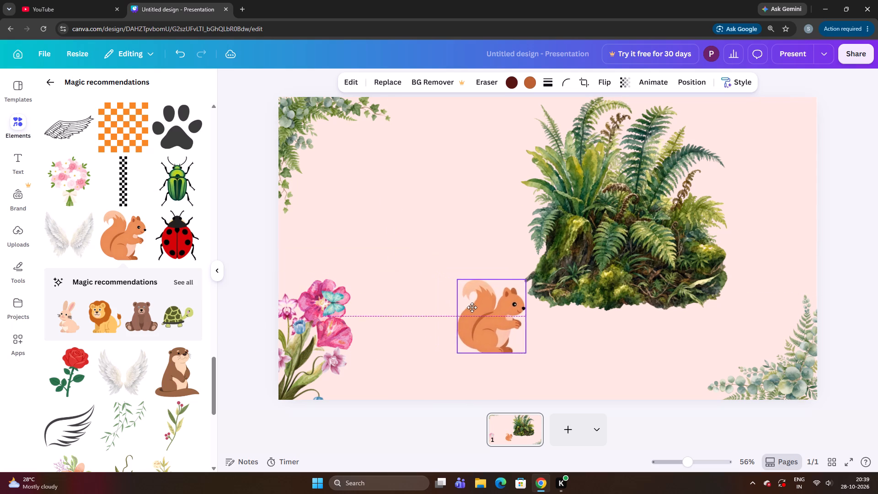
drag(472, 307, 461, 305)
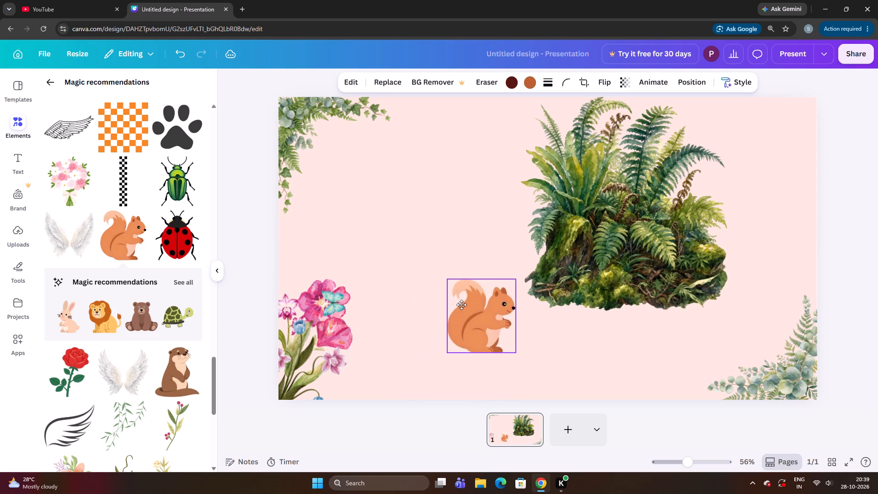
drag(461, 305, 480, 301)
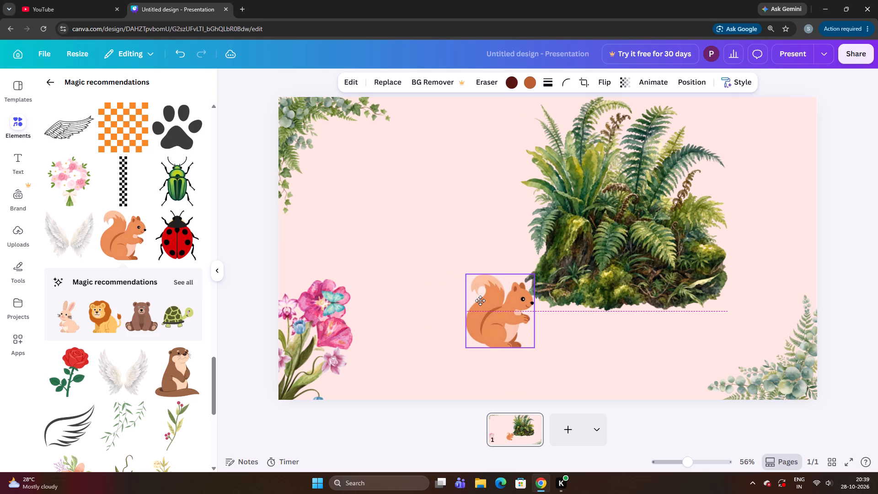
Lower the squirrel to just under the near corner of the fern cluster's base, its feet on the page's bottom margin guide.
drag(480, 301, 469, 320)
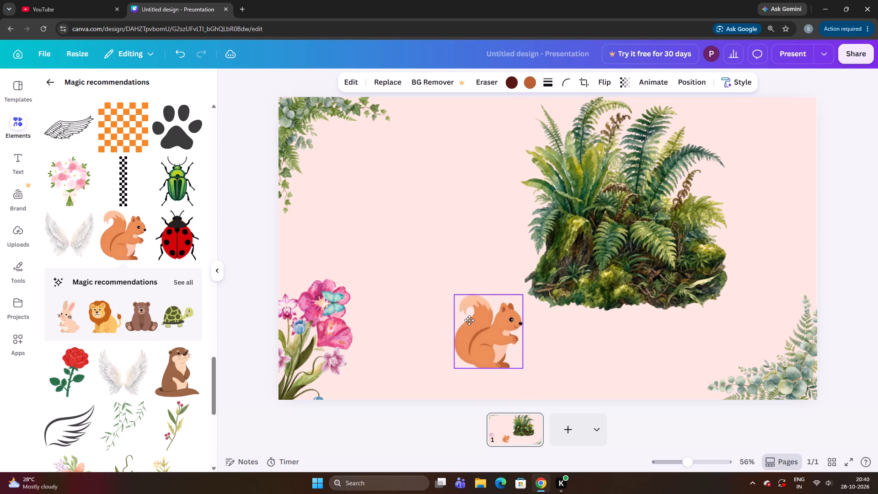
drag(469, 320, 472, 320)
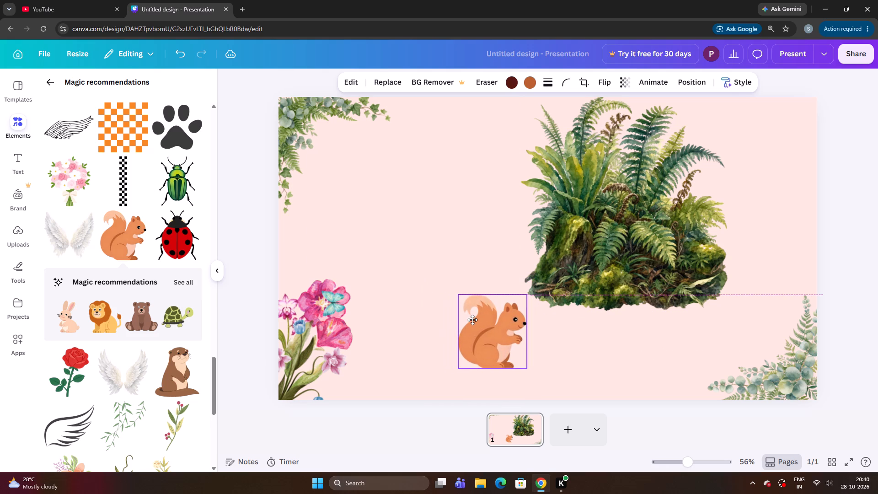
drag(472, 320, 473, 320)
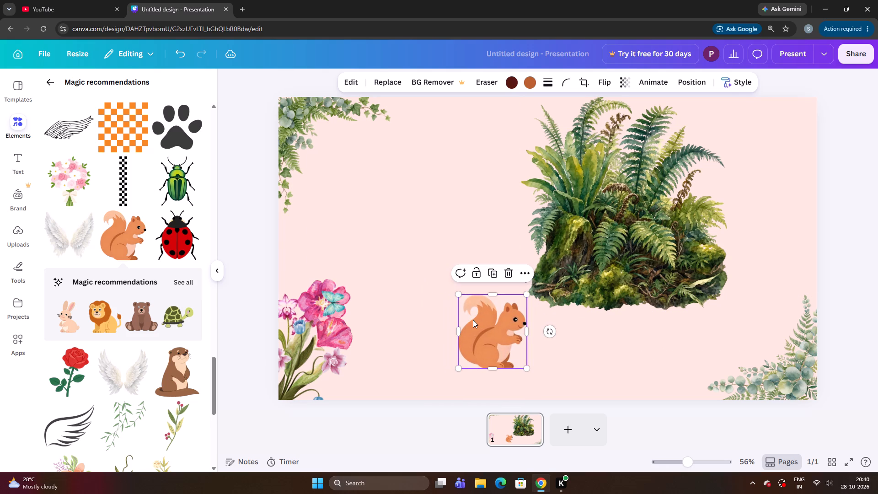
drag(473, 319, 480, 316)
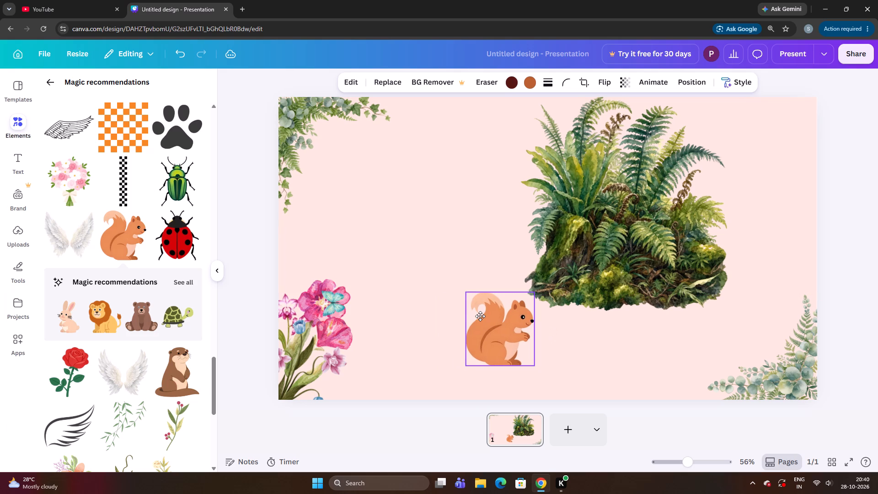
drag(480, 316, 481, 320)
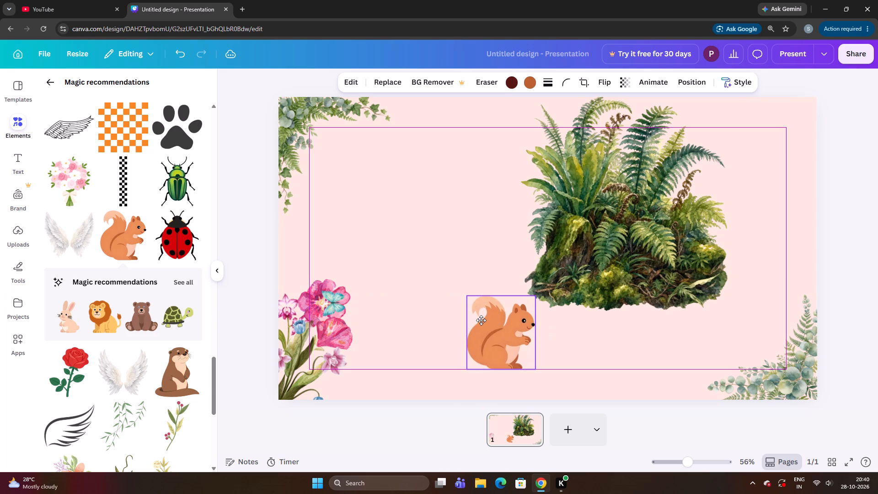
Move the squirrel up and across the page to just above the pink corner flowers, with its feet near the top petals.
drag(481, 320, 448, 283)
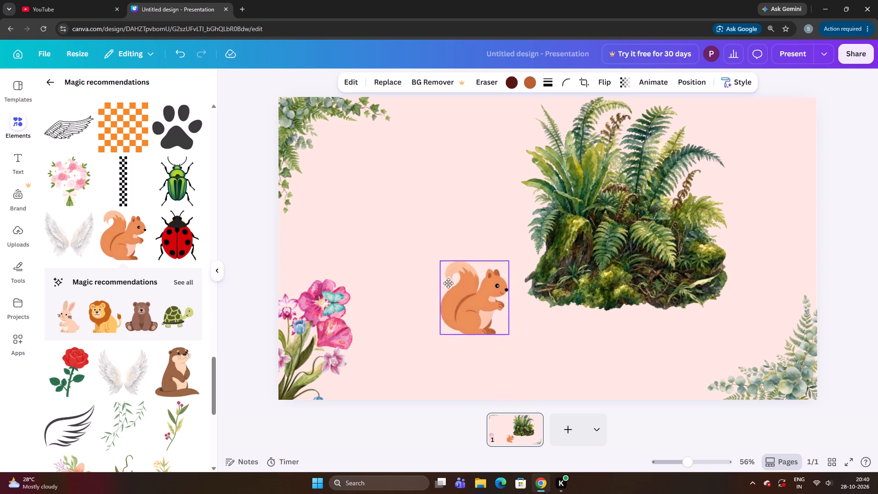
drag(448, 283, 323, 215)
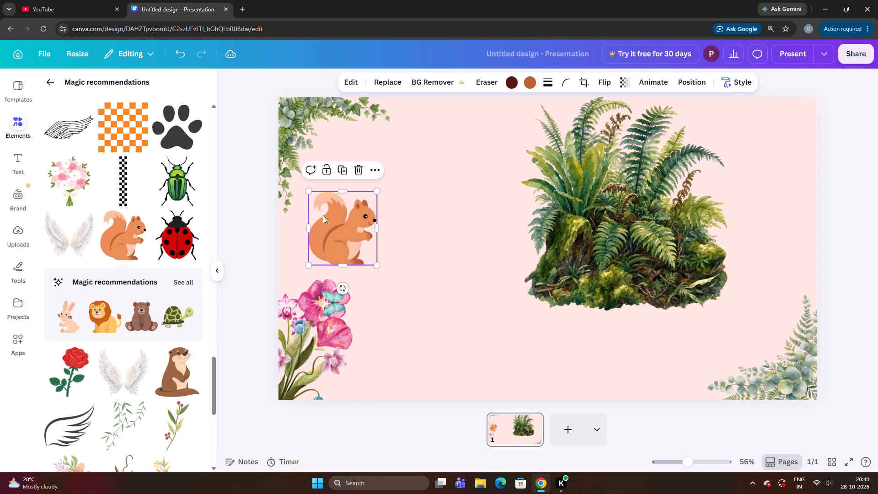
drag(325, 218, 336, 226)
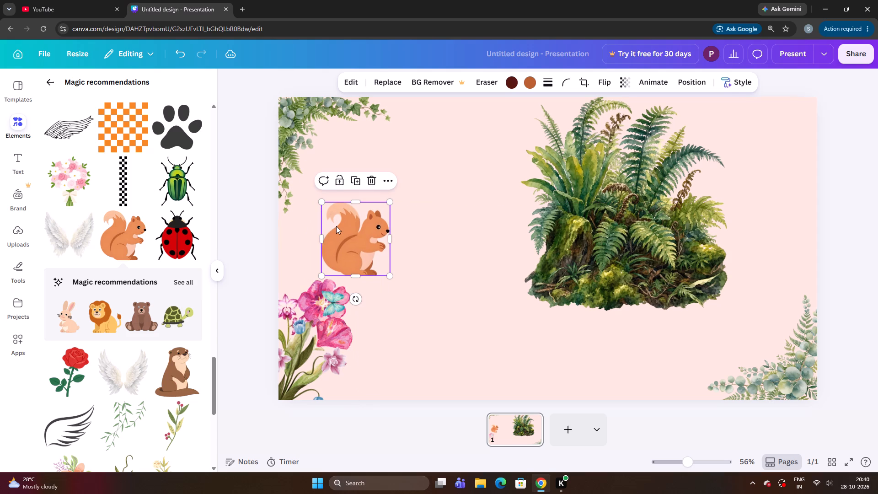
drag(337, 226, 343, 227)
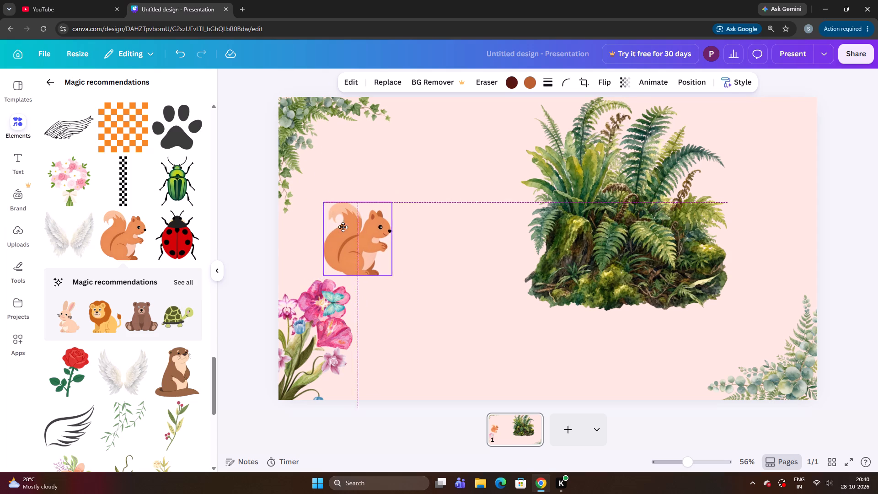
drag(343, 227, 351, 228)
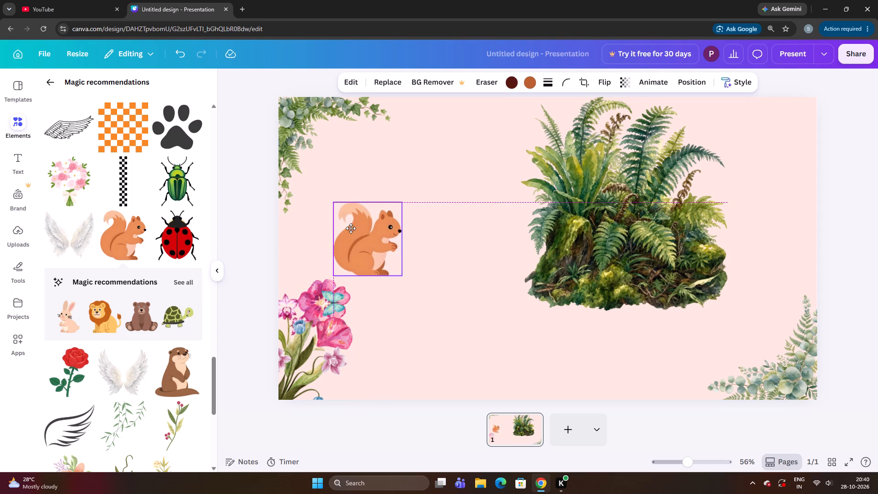
Shift the squirrel rightward into the open space between the pink flowers and the fern cluster, clear of both.
drag(351, 228, 375, 230)
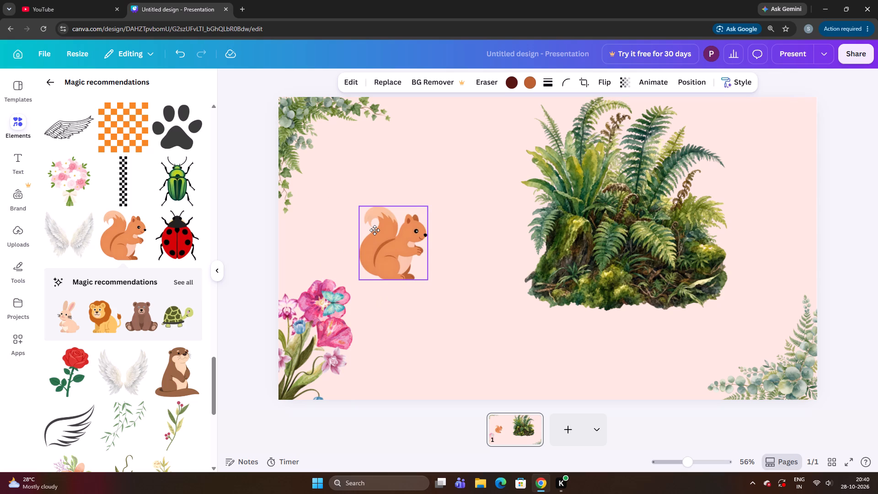
drag(375, 230, 410, 236)
key(Right)
key(Right)
key(Right)
key(Right)
key(Right)
key(Right)
key(Right)
key(Right)
key(Right)
key(Right)
key(Right)
key(Right)
key(Right)
key(Right)
key(Right)
key(Right)
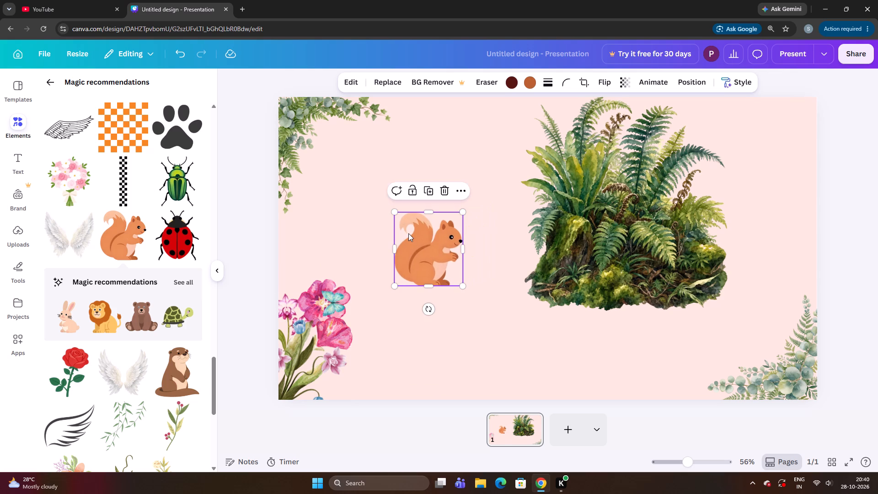
Lower the squirrel straight down in small increments until its feet are almost level with the bottom of the fern cluster's mossy base.
key(Down)
key(Down)
key(Down)
key(Down)
key(Down)
key(Down)
key(Down)
key(Down)
key(Down)
key(Down)
key(Down)
key(Down)
key(Down)
key(Down)
key(Down)
key(Down)
key(Down)
key(Down)
key(Down)
key(Down)
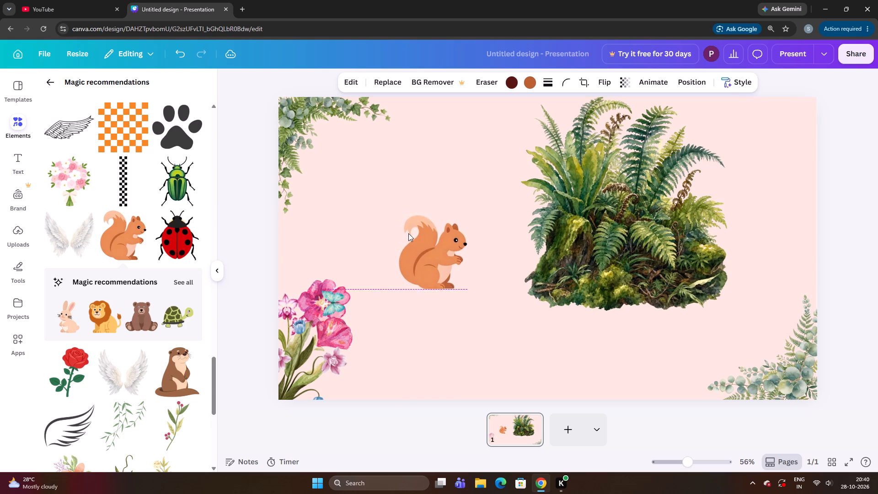
key(Down)
key(Down)
key(Down)
key(Down)
key(Down)
key(Down)
key(Down)
key(Down)
key(Down)
key(Down)
key(Down)
key(Down)
key(Down)
key(Down)
key(Down)
key(Down)
key(Down)
key(Down)
key(Down)
key(Down)
key(Down)
key(Down)
key(Down)
key(Down)
key(Down)
key(Down)
key(Down)
key(Down)
key(Down)
key(Down)
key(Down)
key(Down)
key(Down)
key(Down)
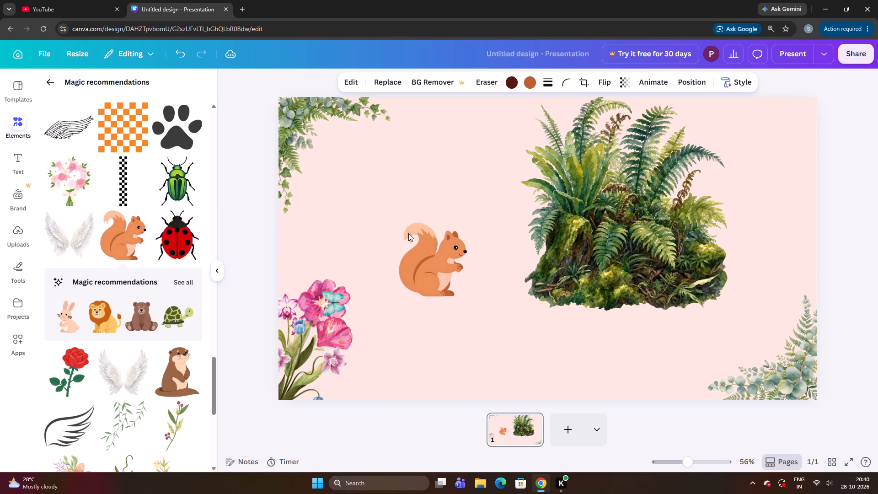
key(Down)
key(Down)
key(Down)
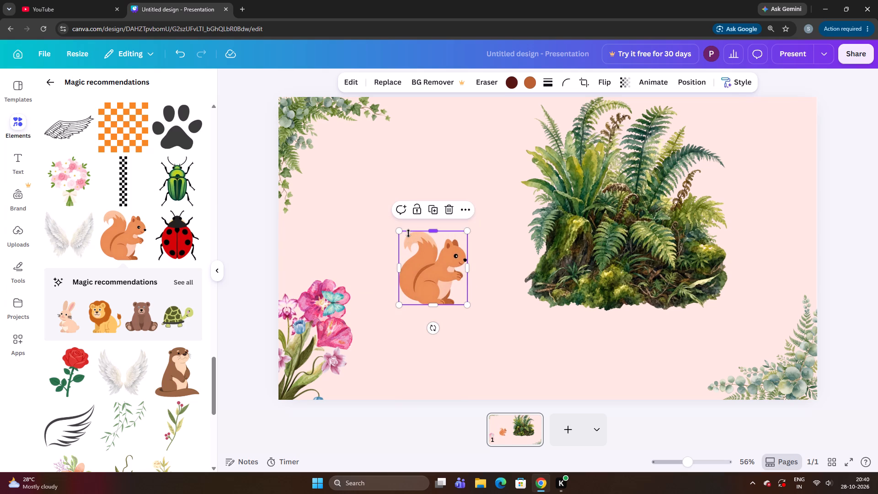
key(Down)
key(Down)
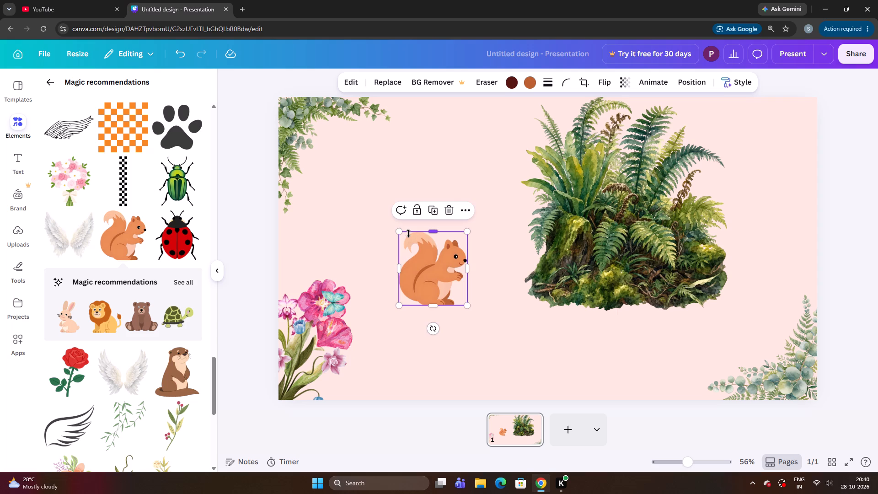
Lower the squirrel further in small increments until its feet sit slightly below the bottom of the fern cluster's mossy base.
key(Down)
key(Down)
key(Down)
key(Down)
key(Down)
key(Down)
key(Down)
key(Down)
key(Down)
key(Down)
key(Down)
key(Down)
key(Down)
key(Down)
key(Down)
key(Down)
key(Down)
key(Down)
key(Down)
key(Down)
key(Down)
key(Down)
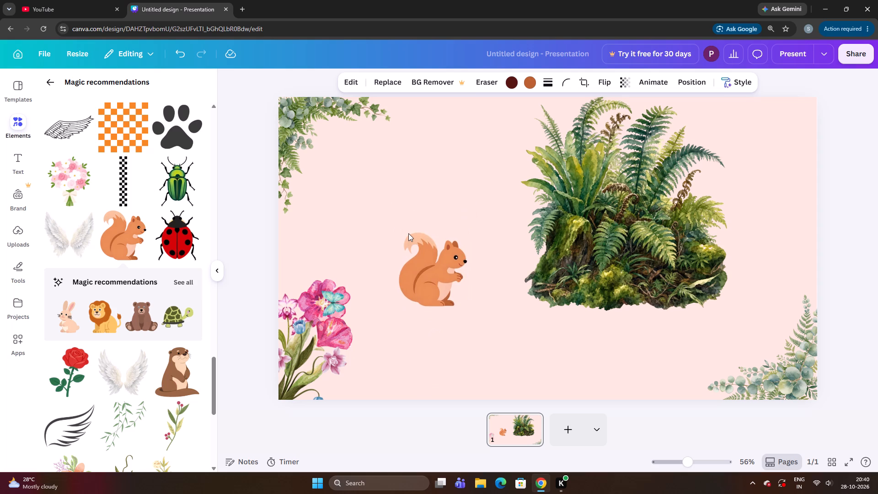
key(Down)
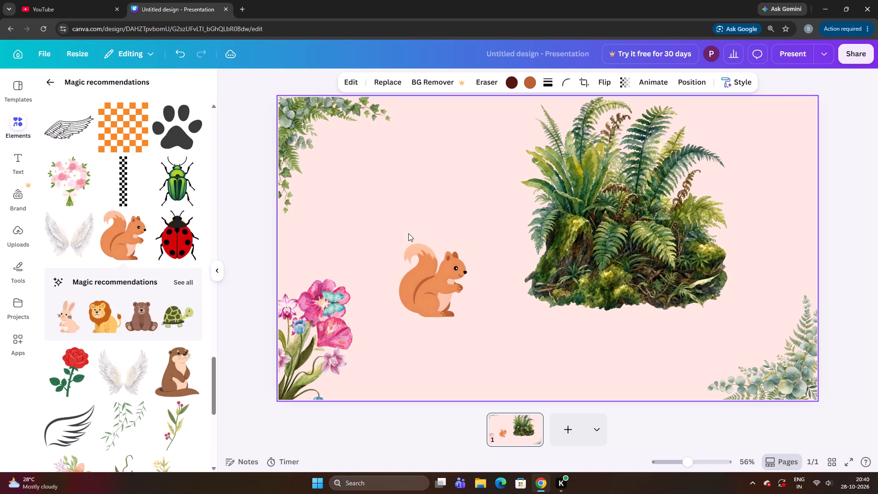
key(Down)
key(Down)
key(Down)
key(Down)
key(Down)
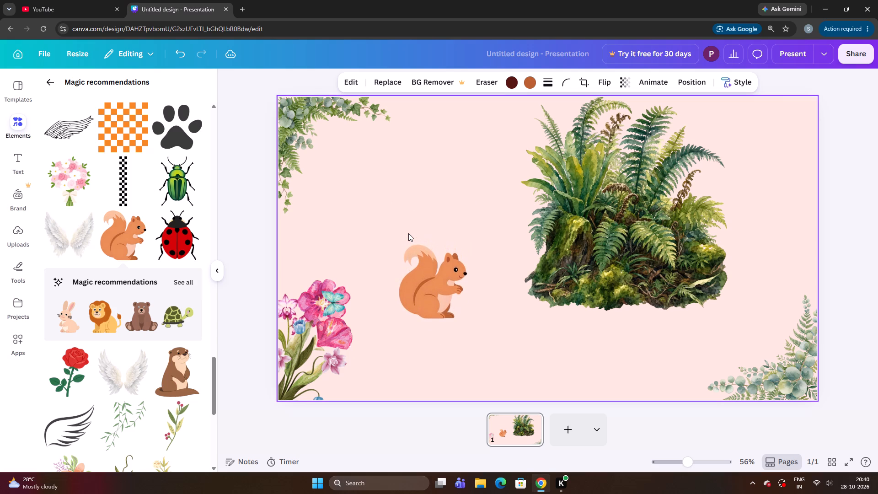
key(Down)
key(Down)
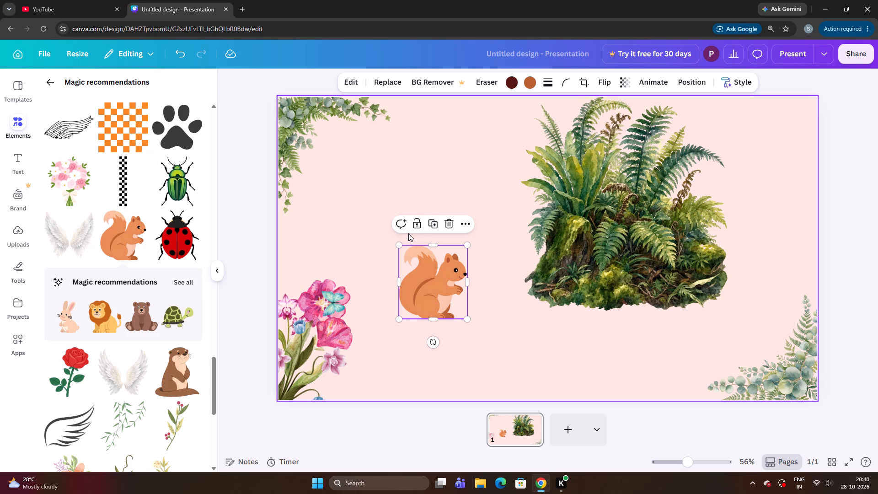
key(Down)
key(Down)
key(Down)
key(Down)
key(Down)
key(Down)
key(Down)
key(Down)
key(Down)
key(Down)
key(Down)
Nudge the squirrel slightly rightward in small increments, farther from the pink corner flowers and closer to the fern cluster.
key(Right)
key(Right)
key(Right)
key(Right)
key(Right)
key(Right)
key(Right)
key(Right)
key(Right)
key(Right)
key(Right)
key(Right)
key(Right)
key(Right)
key(Right)
key(Right)
key(Right)
key(Right)
key(Right)
key(Right)
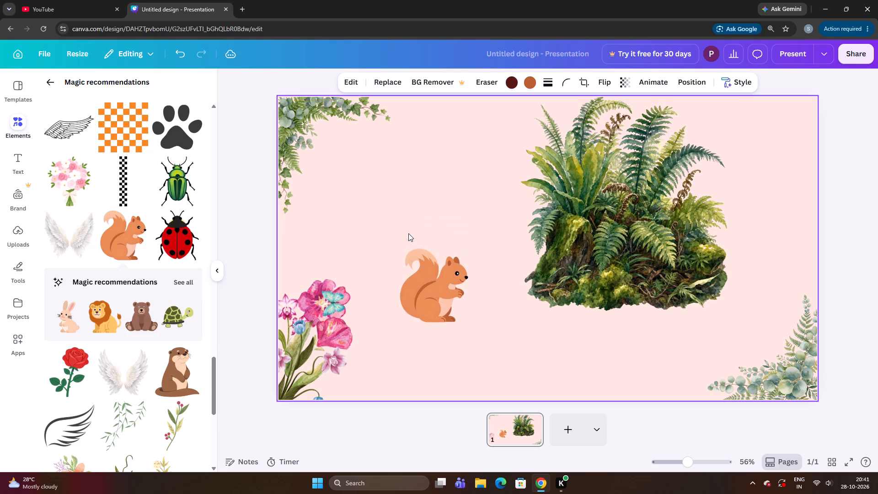
Lower the squirrel until its feet are nearly level with the bottom of the large pink petals, and nudge it marginally right.
key(Down)
key(Down)
key(Down)
key(Down)
key(Down)
key(Down)
key(Down)
key(Down)
key(Down)
key(Down)
key(Down)
key(Down)
key(Down)
key(Down)
key(Down)
key(Down)
key(Down)
key(Down)
key(Down)
key(Down)
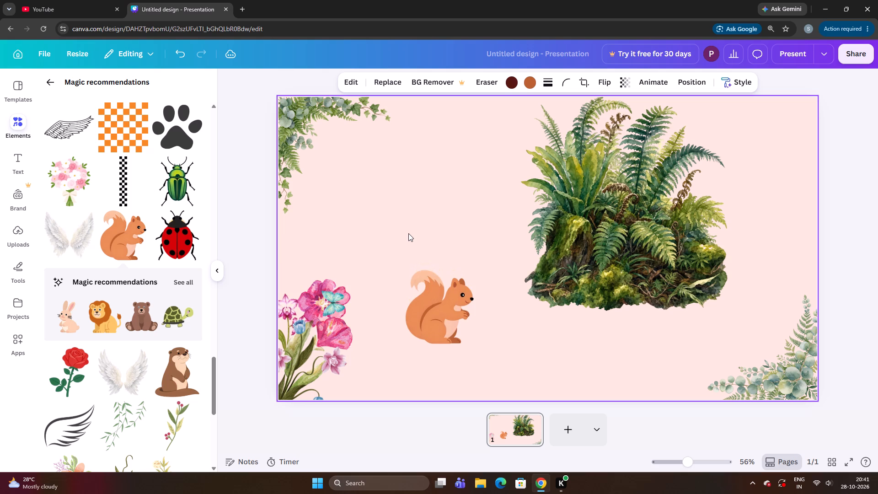
key(Right)
key(Right)
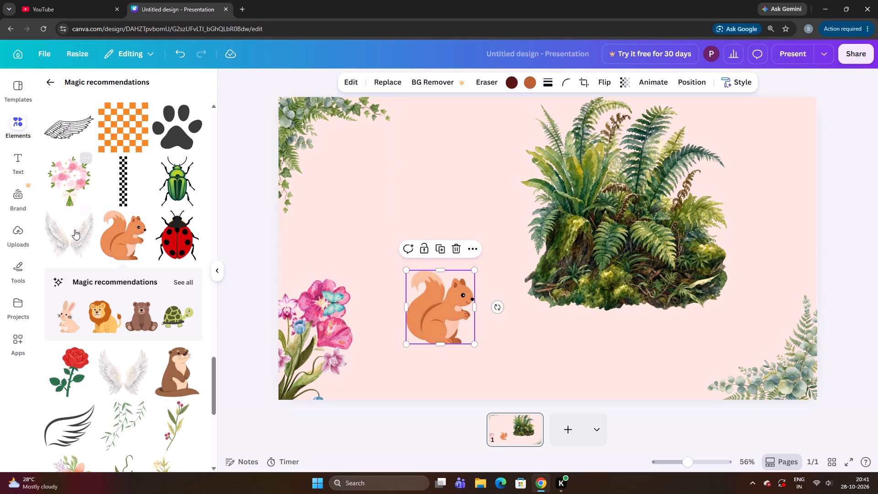
Add the sitting rabbit from the squirrel's Magic recommendations and place it just right of the squirrel, with their feet about level.
scroll(118, 221, down, 1)
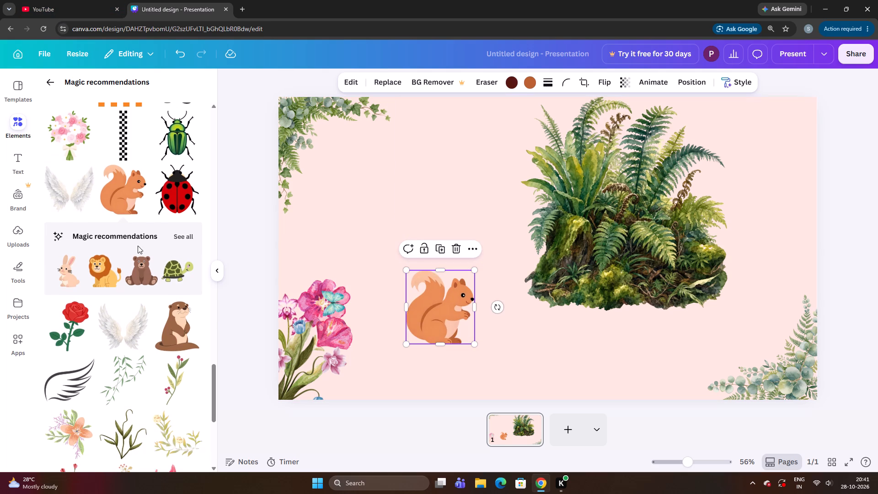
click(64, 271)
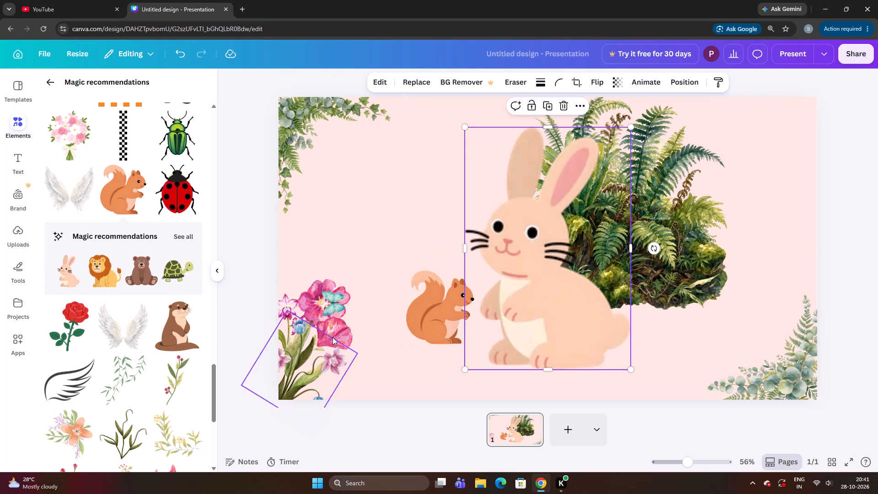
drag(524, 322, 542, 322)
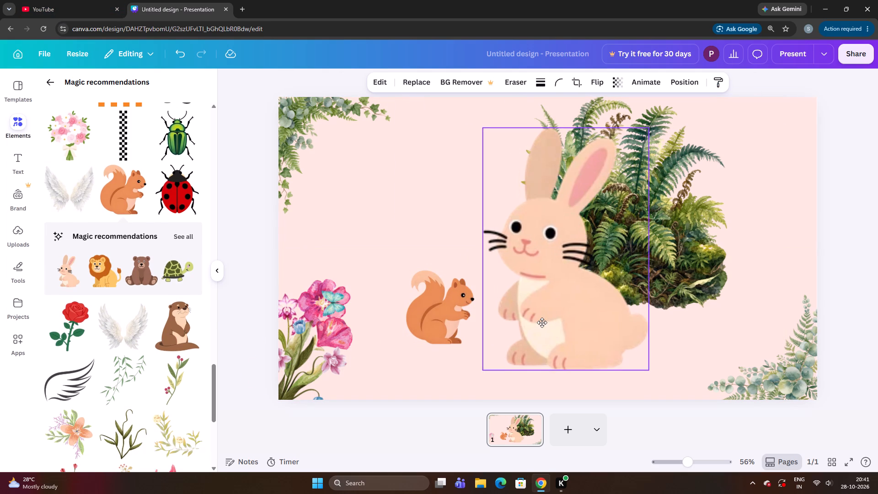
drag(542, 322, 546, 311)
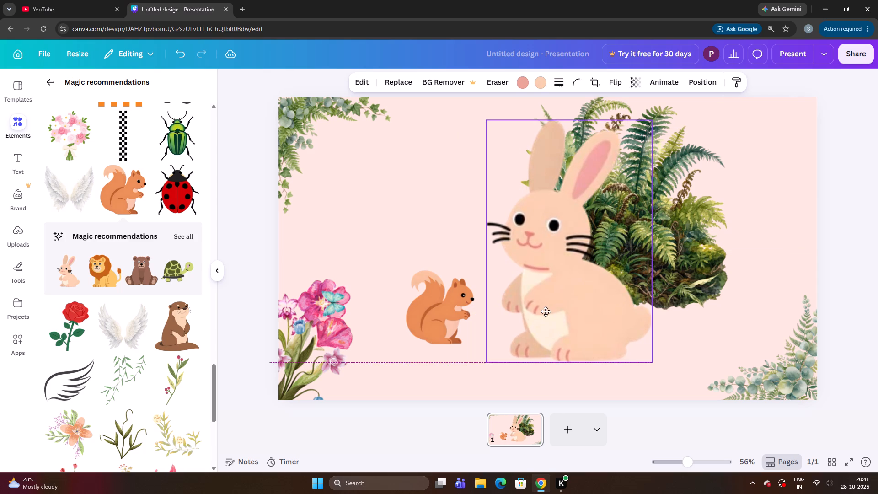
drag(546, 311, 533, 295)
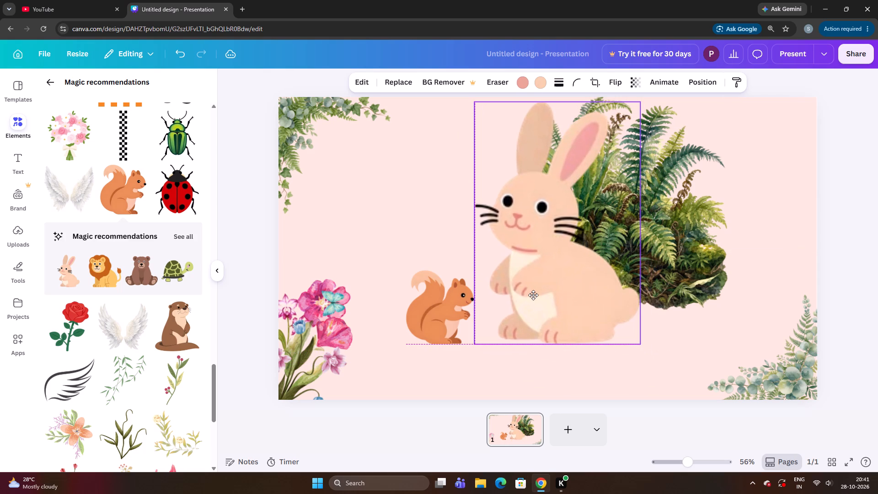
drag(533, 295, 531, 285)
drag(532, 285, 542, 295)
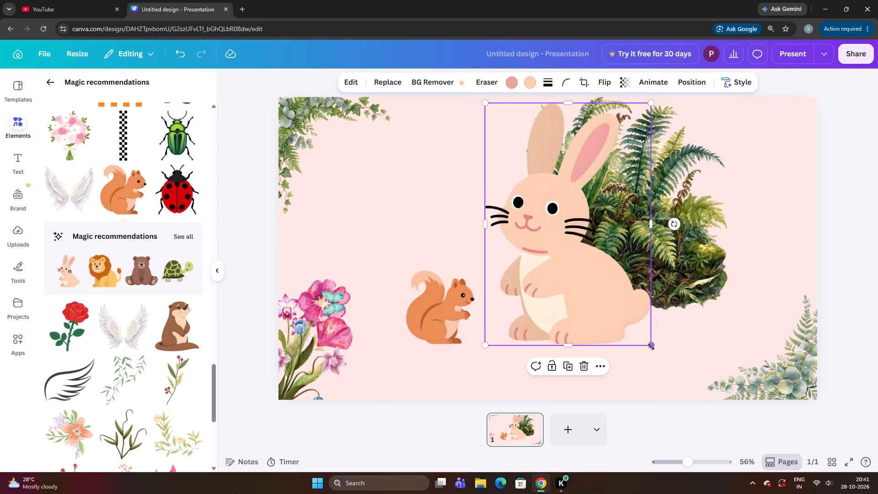
Shrink the rabbit to about the squirrel's height and place it under the fern cluster, with its ears overlapping the mossy base.
drag(651, 347, 524, 215)
drag(506, 179, 576, 331)
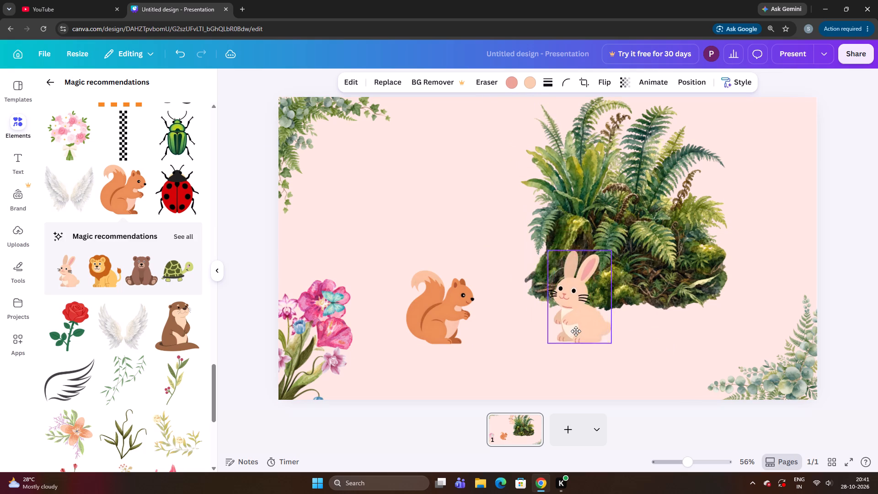
drag(576, 331, 591, 348)
drag(593, 342, 703, 247)
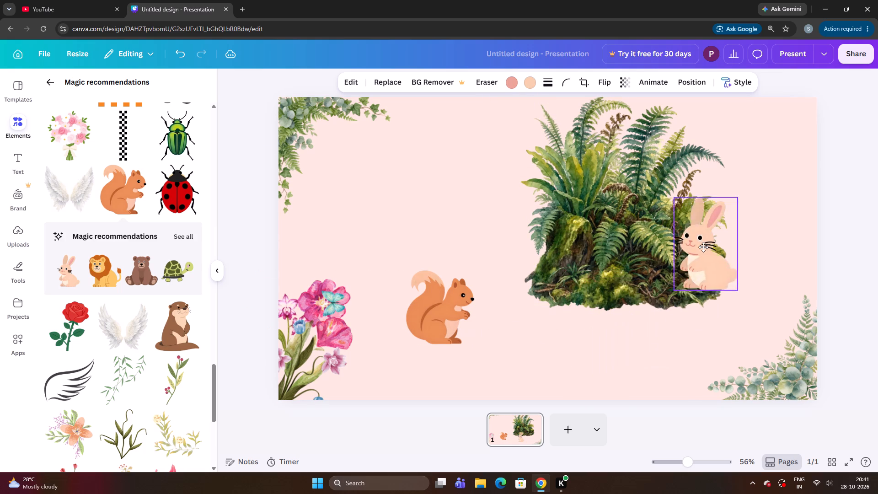
drag(703, 247, 601, 362)
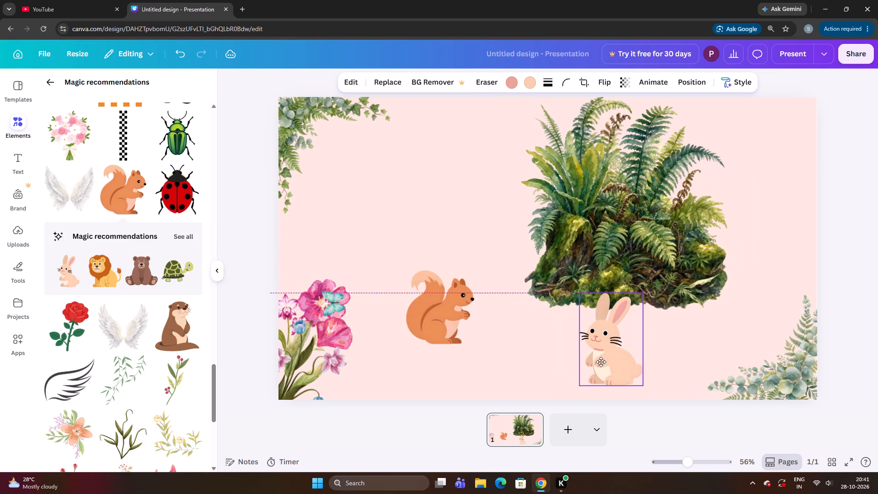
drag(601, 362, 595, 359)
drag(638, 378, 621, 364)
click(611, 350)
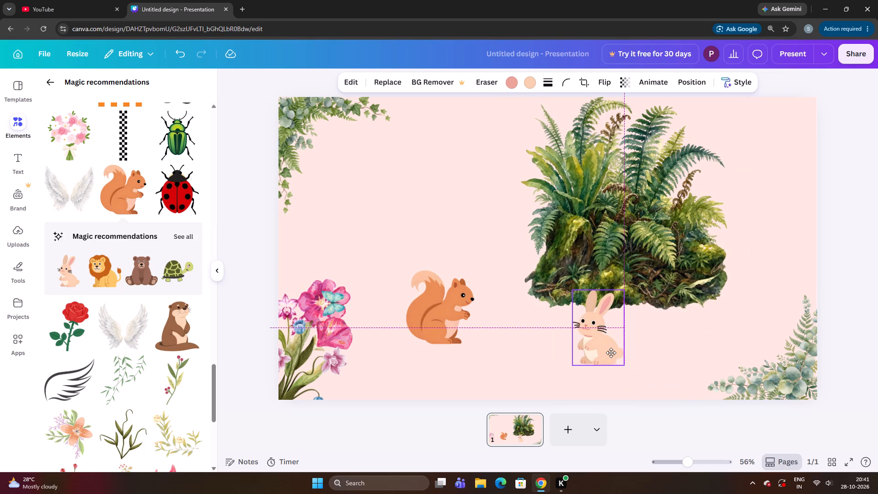
Lower the rabbit in small increments until only its ear tips overlap the bottom of the fern cluster's mossy base.
key(Down)
key(Down)
key(Down)
key(Down)
key(Down)
key(Down)
key(Down)
key(Down)
key(Down)
key(Down)
key(Down)
key(Down)
key(Down)
key(Down)
key(Down)
key(Down)
key(Down)
key(Down)
key(Down)
key(Down)
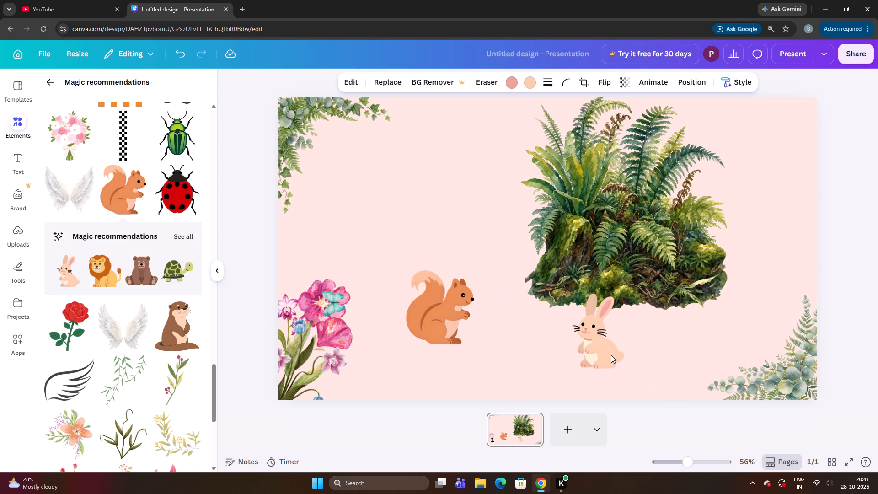
Shift the rabbit rightward in small increments, closer to the horizontal centre of the fern cluster.
key(Right)
key(Right)
key(Right)
key(Right)
key(Right)
key(Right)
key(Right)
key(Right)
key(Right)
key(Right)
key(Right)
key(Right)
key(Right)
key(Right)
key(Right)
key(Right)
key(Right)
key(Right)
key(Right)
key(Right)
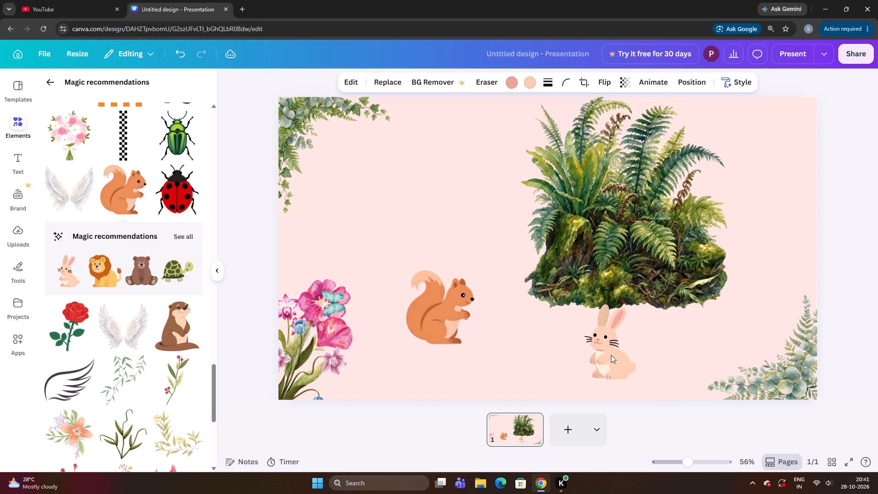
key(Right)
Lower the rabbit in small increments until its ears sit just below the fern cluster's mossy base, clear of the moss.
key(Down)
key(Down)
key(Down)
key(Down)
key(Down)
key(Down)
key(Down)
key(Down)
key(Down)
key(Down)
key(Down)
key(Down)
key(Down)
key(Down)
key(Down)
key(Down)
key(Down)
key(Down)
key(Down)
key(Down)
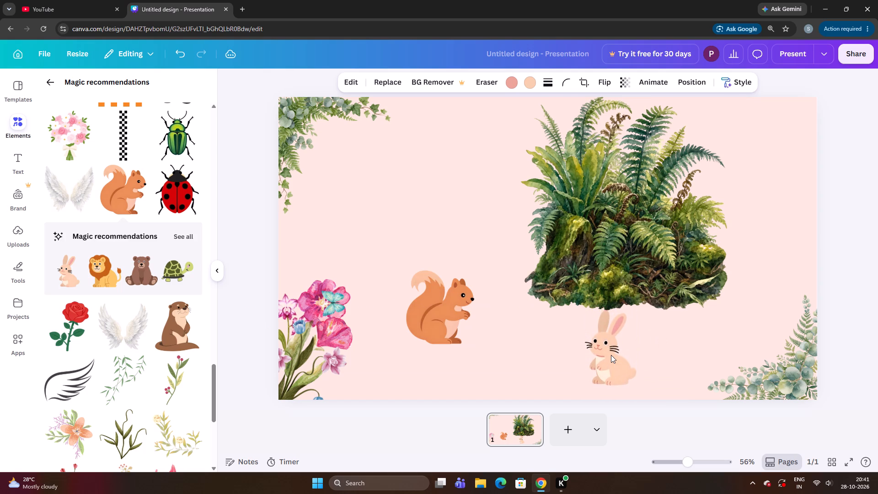
key(Down)
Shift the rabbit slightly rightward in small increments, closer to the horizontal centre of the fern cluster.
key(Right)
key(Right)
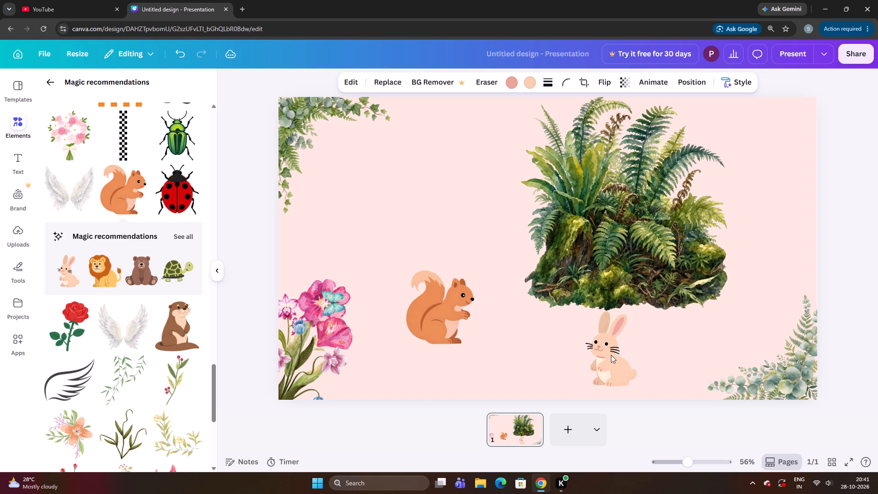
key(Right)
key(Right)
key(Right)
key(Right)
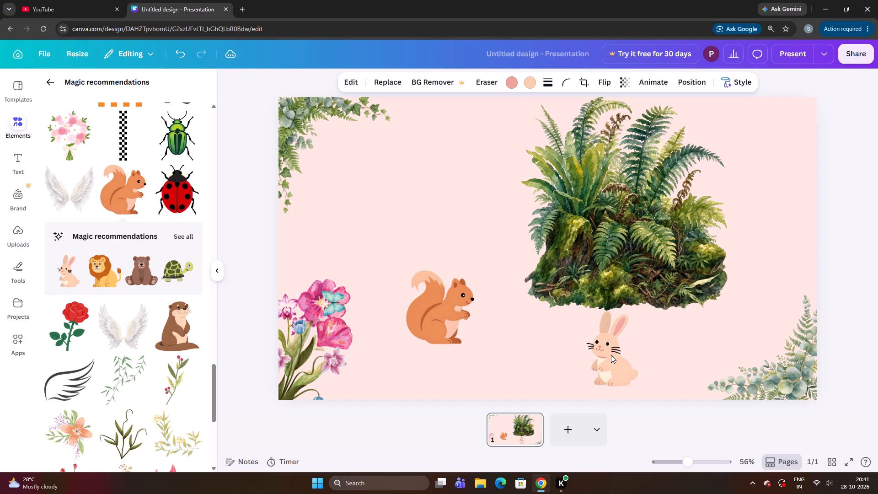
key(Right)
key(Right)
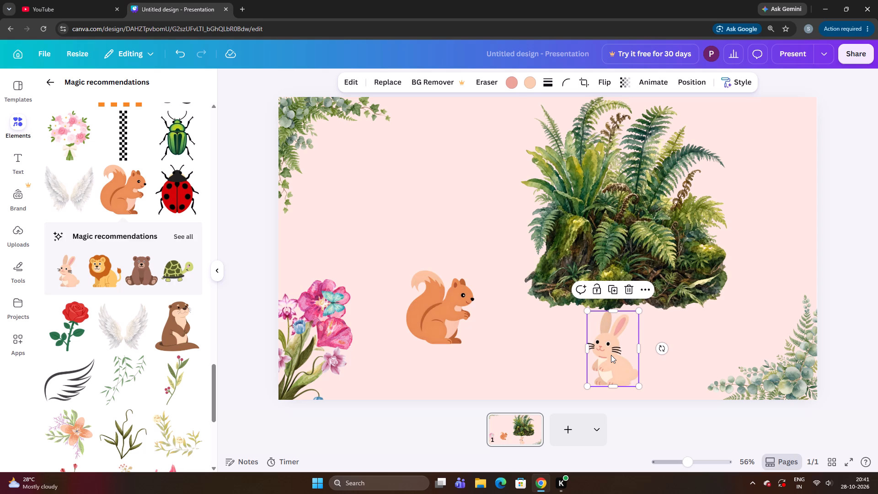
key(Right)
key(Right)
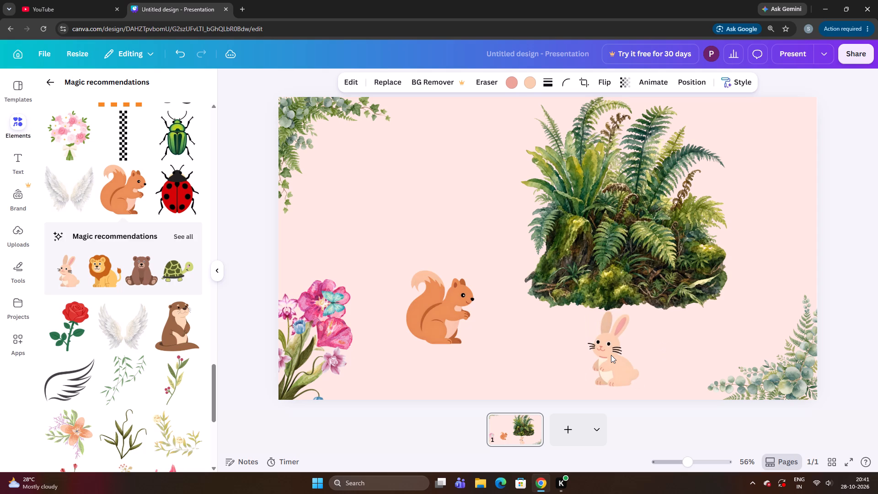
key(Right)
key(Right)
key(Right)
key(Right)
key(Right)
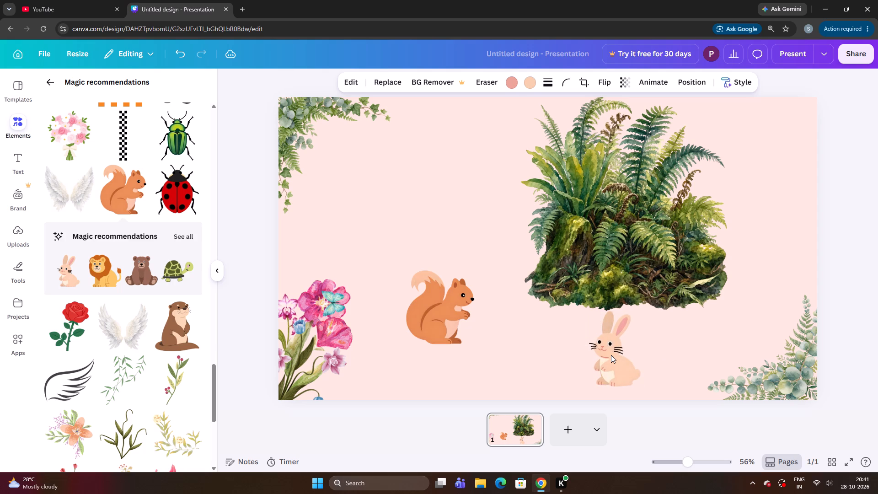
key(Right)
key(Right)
Raise the rabbit slightly and shift it leftward until it sits below the left half of the fern cluster's mossy base.
key(Up)
key(Up)
key(Up)
key(Up)
key(Left)
key(Left)
key(Left)
key(Left)
key(Left)
key(Left)
key(Left)
key(Left)
key(Left)
key(Left)
key(Left)
key(Left)
key(Left)
key(Left)
key(Left)
key(Left)
key(Left)
key(Left)
key(Left)
key(Left)
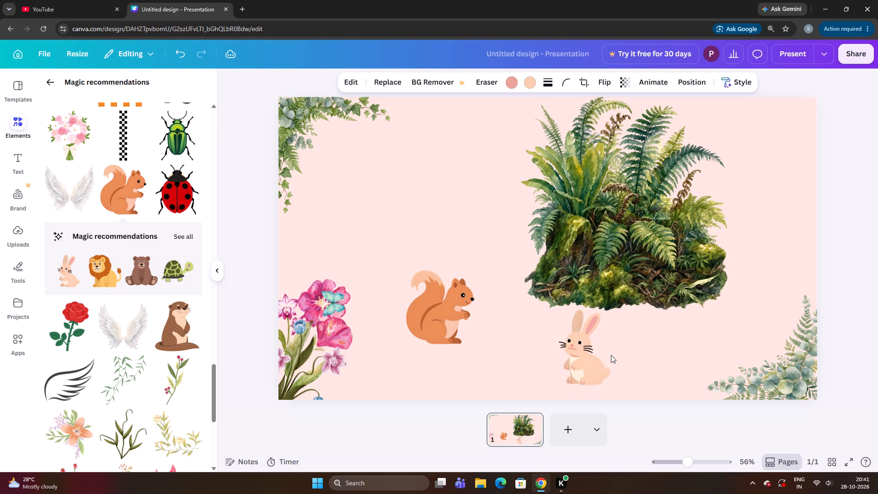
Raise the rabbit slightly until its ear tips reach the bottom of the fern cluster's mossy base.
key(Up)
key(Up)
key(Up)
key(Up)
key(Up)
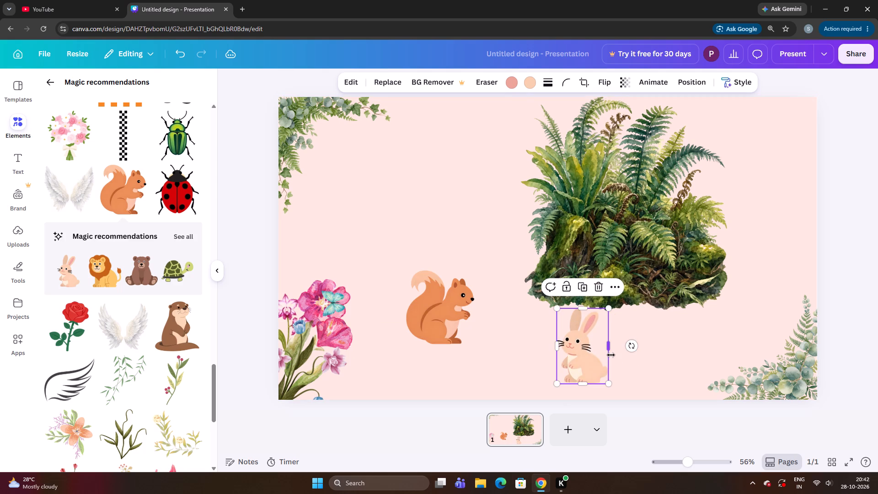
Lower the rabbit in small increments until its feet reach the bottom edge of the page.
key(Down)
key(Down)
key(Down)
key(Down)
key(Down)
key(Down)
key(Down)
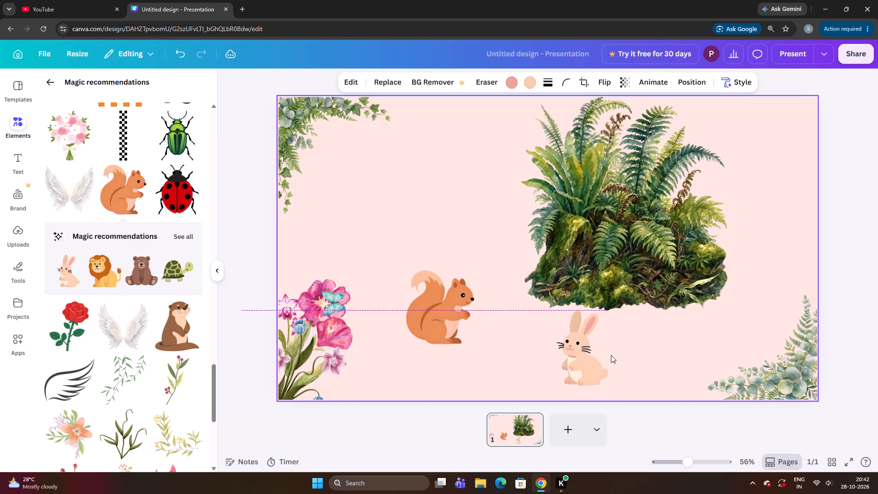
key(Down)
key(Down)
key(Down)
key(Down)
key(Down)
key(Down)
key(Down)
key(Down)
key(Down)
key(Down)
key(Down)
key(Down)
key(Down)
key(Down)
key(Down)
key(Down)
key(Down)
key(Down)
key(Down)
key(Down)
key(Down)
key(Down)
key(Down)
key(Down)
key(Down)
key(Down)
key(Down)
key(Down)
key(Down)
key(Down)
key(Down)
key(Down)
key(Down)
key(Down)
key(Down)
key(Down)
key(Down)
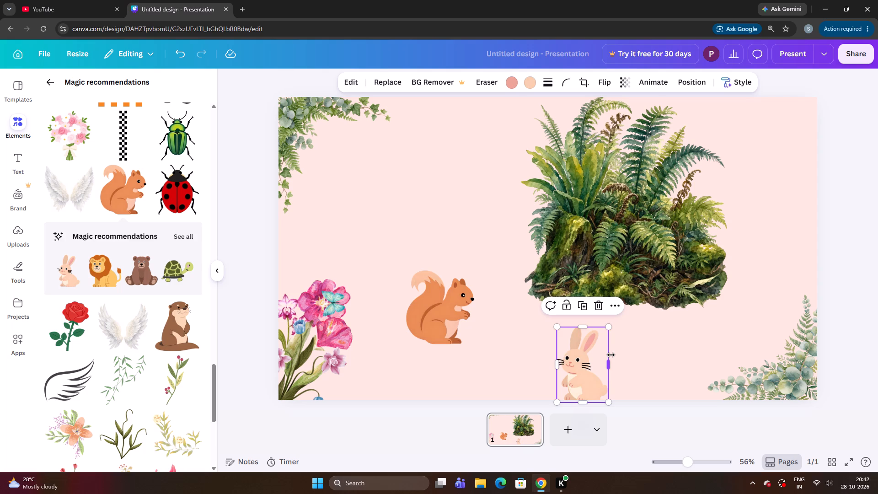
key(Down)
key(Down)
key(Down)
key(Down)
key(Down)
Raise the rabbit in small increments from the page's bottom edge until its ears overlap the lower part of the fern cluster's mossy base.
key(Up)
key(Up)
key(Up)
key(Up)
key(Up)
key(Up)
key(Up)
key(Up)
key(Up)
key(Up)
key(Up)
key(Up)
key(Up)
key(Up)
key(Up)
key(Up)
key(Up)
key(Up)
key(Up)
key(Up)
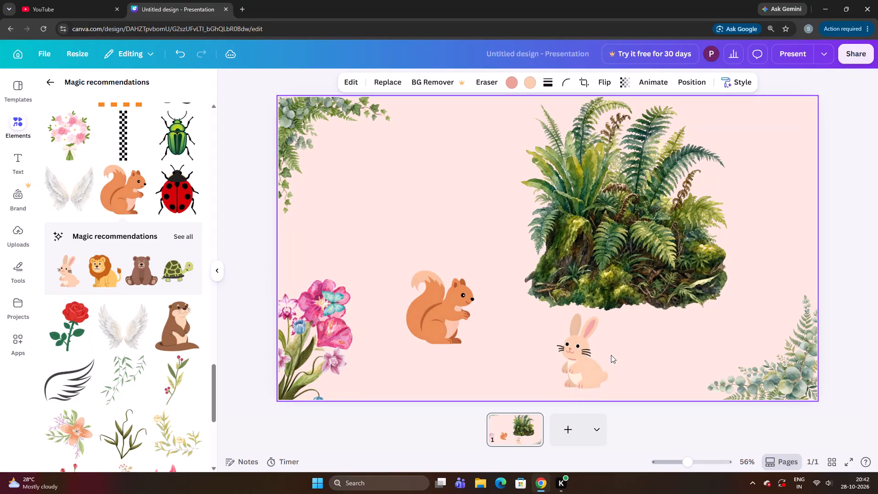
key(Up)
key(Up)
key(Up)
key(Up)
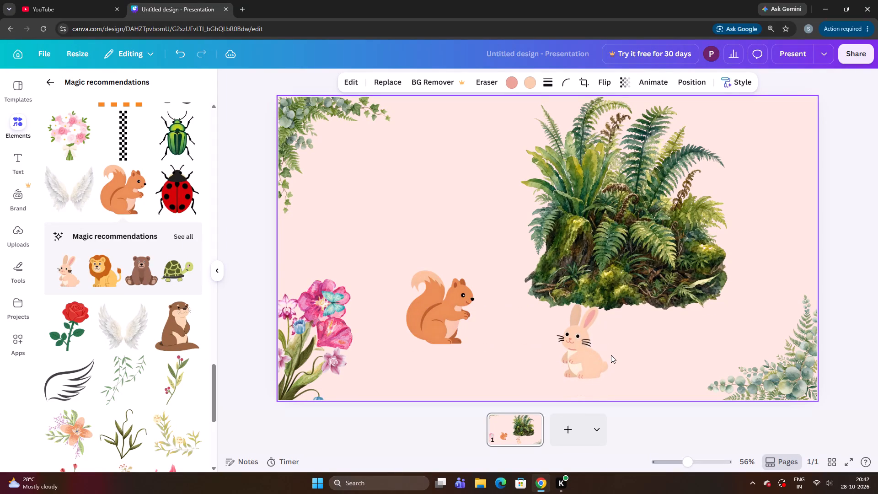
key(Up)
key(Up)
key(Up)
key(Up)
key(Up)
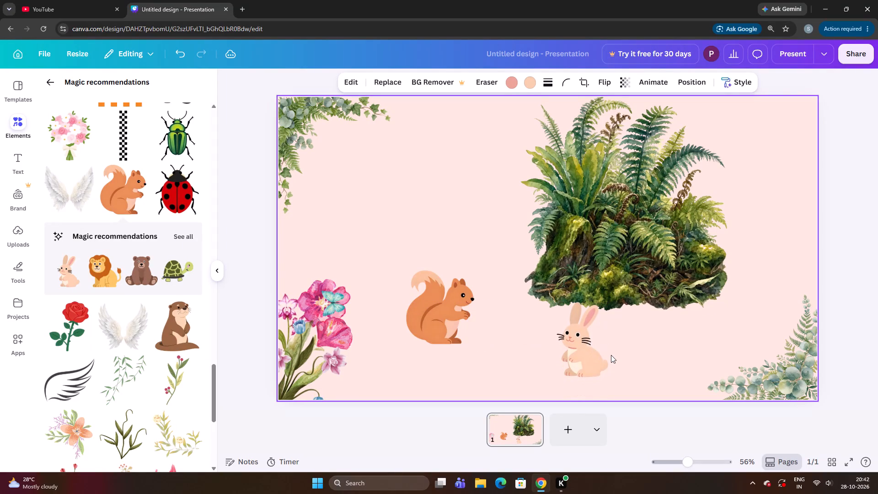
key(Up)
key(Up)
key(Up)
key(Up)
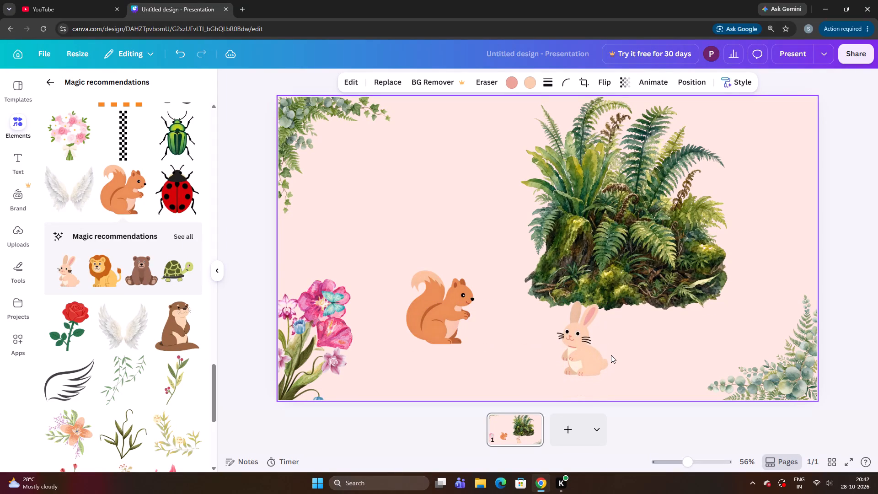
key(Up)
key(Up)
key(Up)
key(Up)
key(Up)
key(Up)
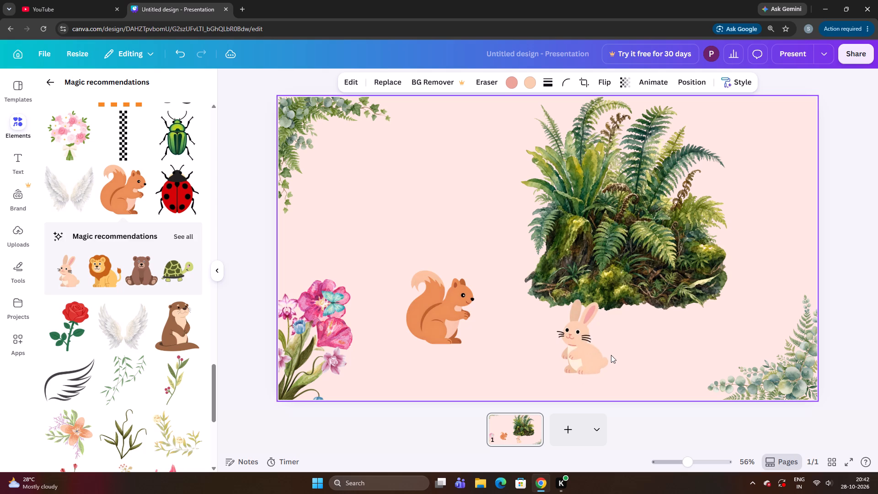
key(Up)
key(Up)
key(Up)
key(Up)
key(Up)
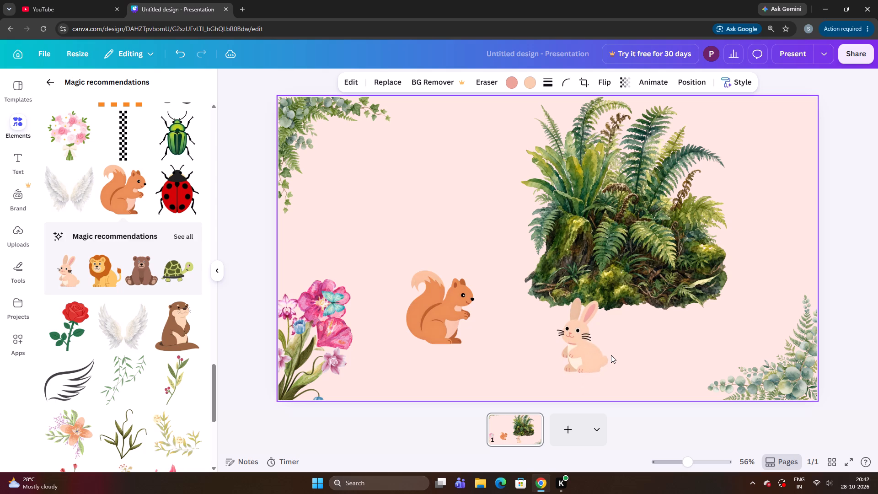
key(Up)
key(Up)
key(Up)
key(Up)
key(Up)
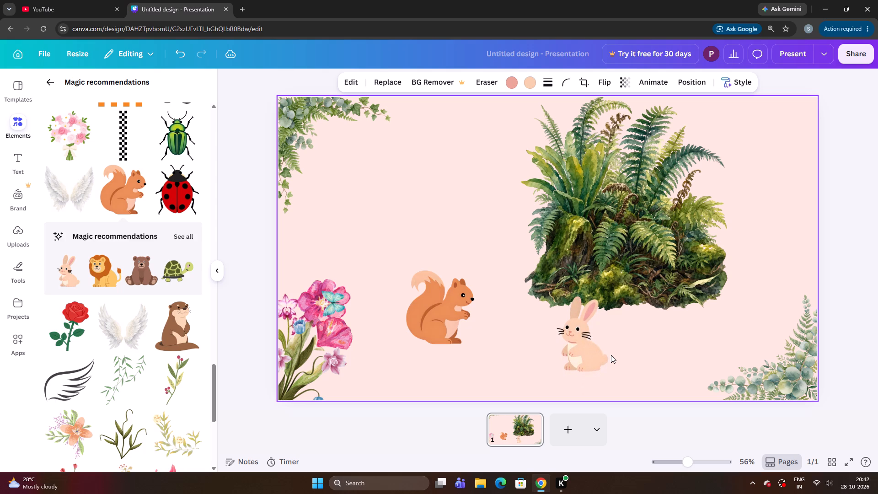
key(Up)
key(Up)
key(Up)
key(Up)
key(Up)
key(Up)
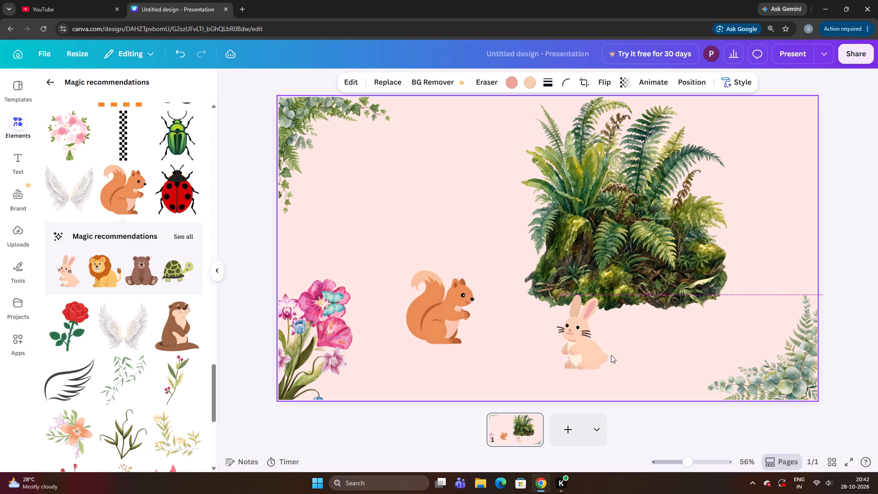
key(Up)
key(Up)
key(Up)
key(Up)
key(Up)
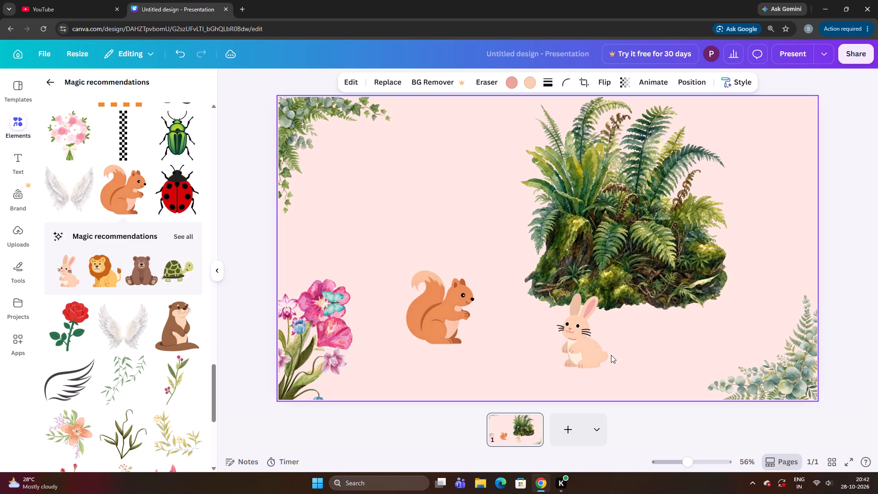
key(Up)
key(Up)
key(Up)
key(Up)
key(Up)
key(Up)
key(Up)
key(Up)
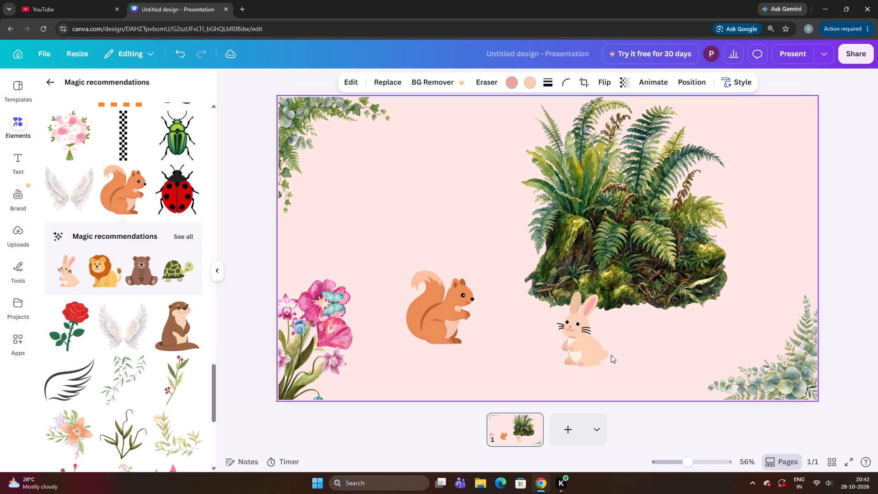
key(Up)
key(Up)
key(Up)
key(Up)
key(Up)
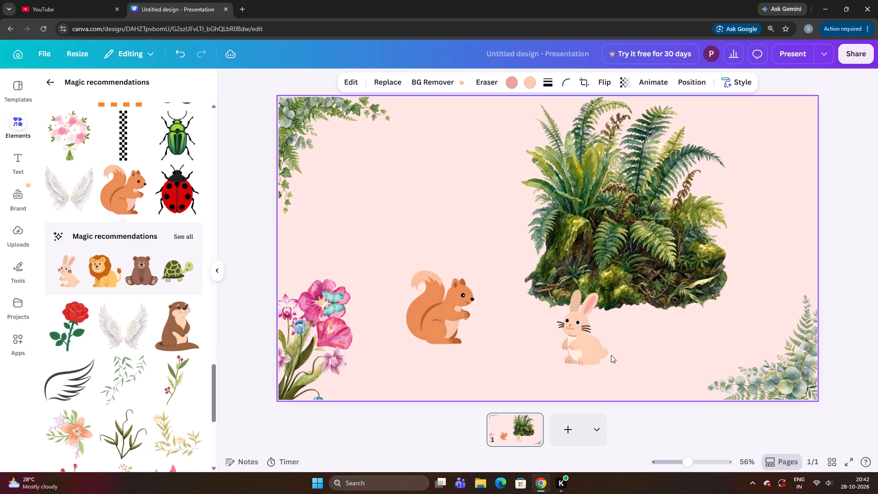
key(Up)
key(Up)
key(Up)
key(Up)
key(Up)
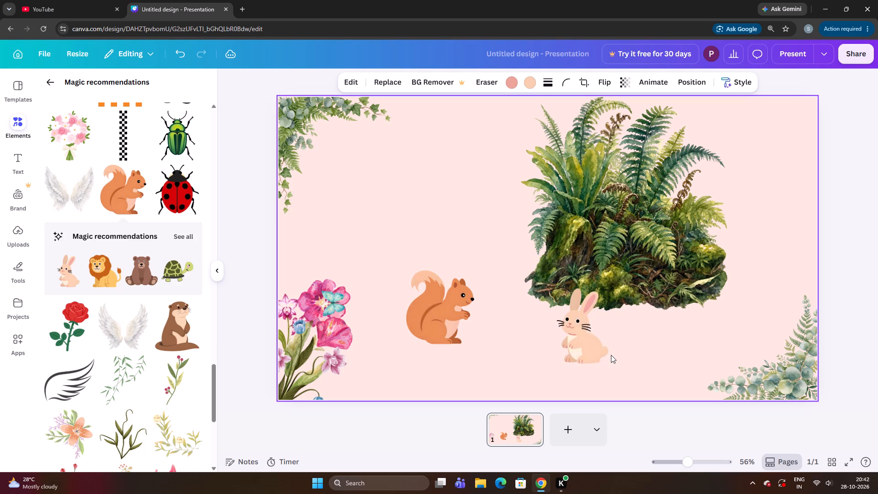
key(Up)
key(Up)
key(Up)
key(Up)
key(Up)
key(Up)
key(Up)
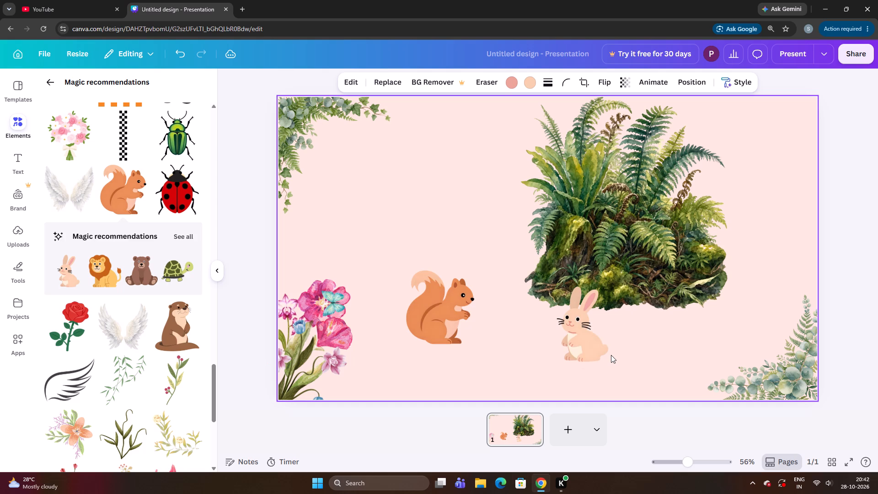
Shift the rabbit leftward in small increments until it sits near the left end of the fern cluster's mossy base.
key(Left)
key(Left)
key(Left)
key(Left)
key(Left)
key(Left)
key(Left)
key(Left)
key(Left)
key(Left)
key(Left)
key(Left)
key(Left)
key(Left)
key(Left)
key(Left)
key(Left)
key(Left)
key(Left)
key(Left)
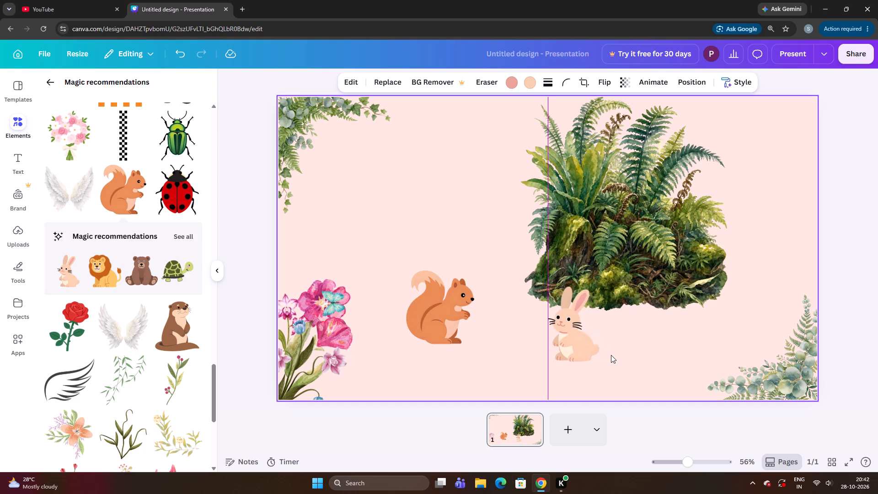
Raise the rabbit slightly so its ears overlap more of the left part of the fern cluster's mossy base.
key(Up)
key(Up)
key(Up)
key(Up)
key(Up)
key(Up)
key(Up)
key(Up)
key(Up)
key(Up)
key(Up)
key(Up)
key(Up)
key(Up)
key(Up)
key(Up)
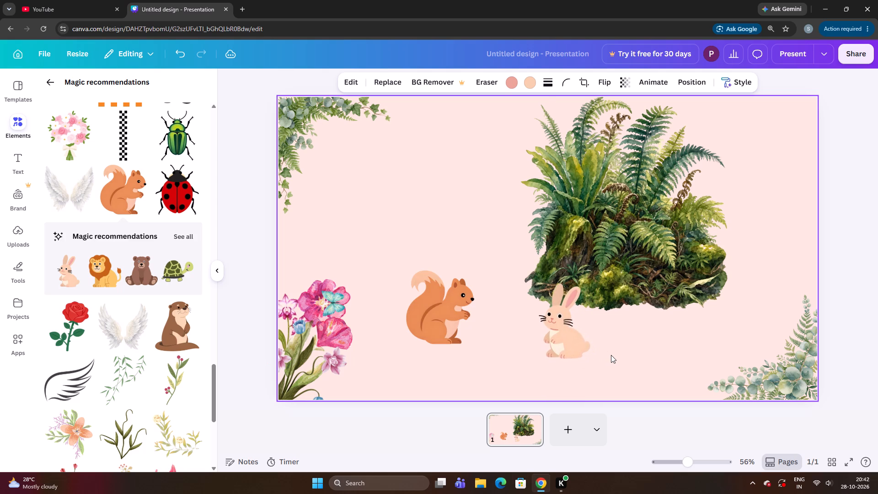
Nudge the rabbit left and up until its face nears the lower left edge of the fern cluster's mossy base.
key(Left)
key(Left)
key(Left)
key(Left)
key(Left)
key(Left)
key(Left)
key(Left)
key(Left)
key(Left)
key(Left)
key(Left)
key(Left)
key(Left)
key(Left)
key(Left)
key(Left)
key(Left)
key(Left)
key(Left)
key(Up)
key(Up)
key(Up)
key(Up)
key(Up)
key(Up)
key(Up)
key(Up)
key(Up)
key(Up)
key(Up)
key(Up)
key(Up)
key(Up)
key(Up)
key(Up)
key(Up)
key(Up)
key(Up)
key(Up)
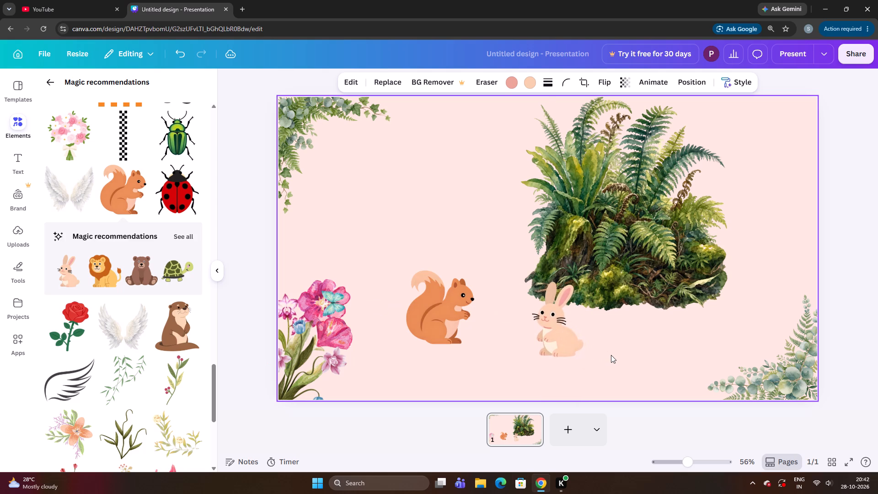
Continue nudging the rabbit left and up until its feet are level with the squirrel's feet, beside the base's left end.
key(Left)
key(Left)
key(Left)
key(Left)
key(Left)
key(Left)
key(Left)
key(Left)
key(Left)
key(Left)
key(Left)
key(Left)
key(Left)
key(Left)
key(Left)
key(Left)
key(Left)
key(Left)
key(Left)
key(Left)
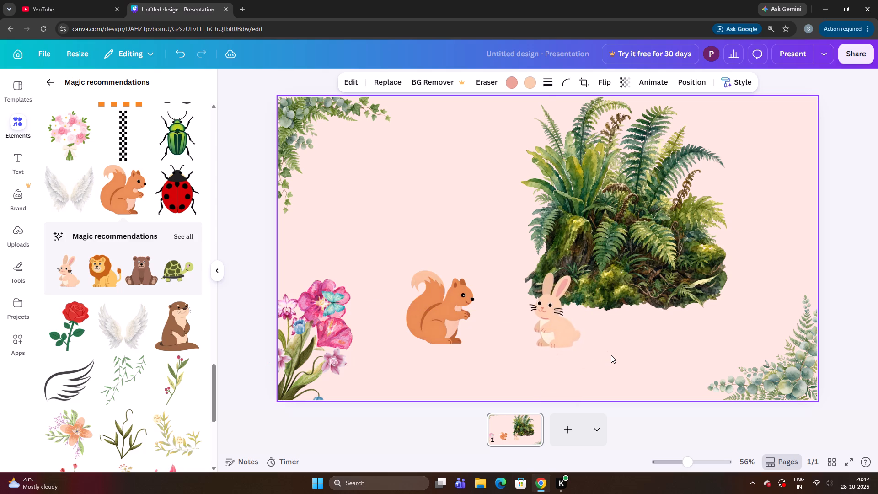
key(Up)
key(Up)
key(Up)
key(Up)
key(Up)
key(Up)
key(Up)
key(Up)
key(Up)
key(Up)
key(Up)
key(Up)
key(Up)
key(Up)
key(Up)
key(Left)
key(Left)
key(Left)
key(Left)
key(Left)
key(Left)
key(Left)
key(Left)
key(Left)
key(Left)
key(Left)
key(Left)
key(Left)
key(Left)
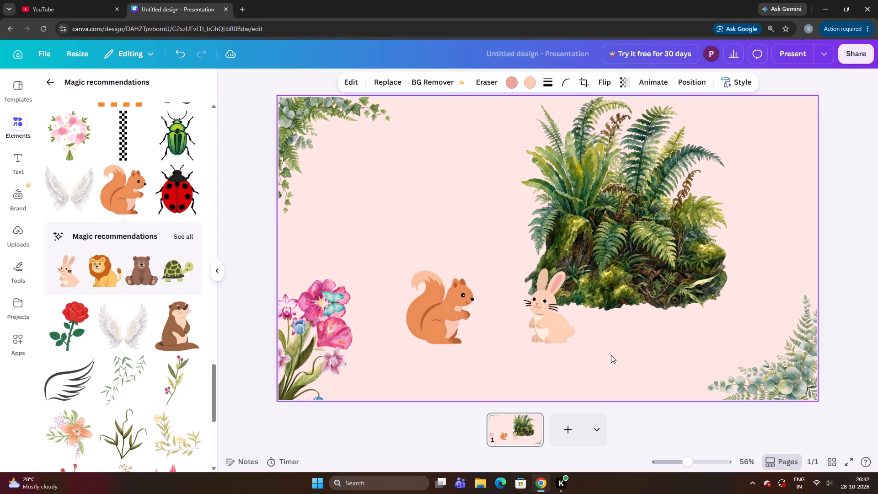
Nudge the rabbit up and left until its face clears the fern cluster's mossy base, toward the squirrel.
key(Up)
key(Up)
key(Up)
key(Up)
key(Up)
key(Up)
key(Up)
key(Up)
key(Up)
key(Up)
key(Up)
key(Up)
key(Up)
key(Up)
key(Left)
key(Left)
key(Left)
key(Left)
key(Left)
key(Left)
key(Left)
key(Left)
key(Left)
key(Left)
key(Left)
key(Left)
key(Left)
key(Left)
key(Left)
key(Left)
key(Left)
key(Left)
key(Left)
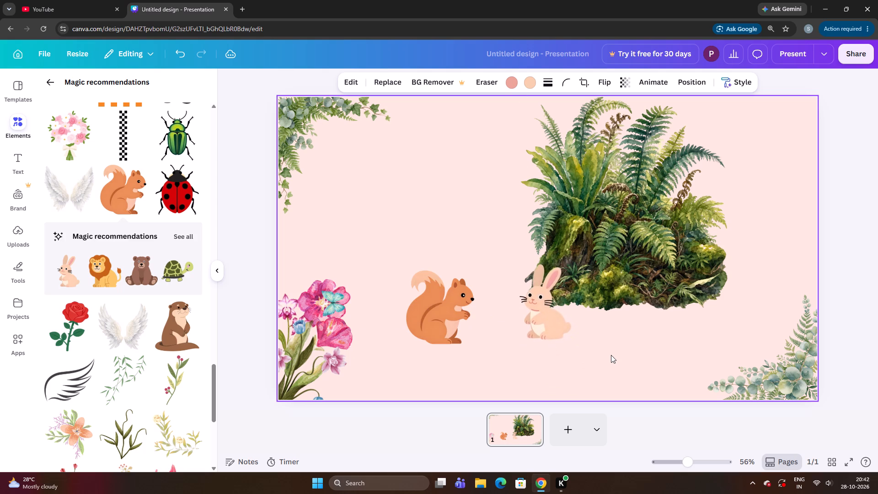
key(Up)
key(Up)
key(Up)
key(Up)
key(Up)
key(Up)
key(Up)
key(Up)
key(Up)
key(Up)
key(Up)
key(Up)
key(Up)
key(Up)
key(Up)
key(Up)
key(Up)
key(Up)
key(Up)
key(Up)
key(Left)
key(Left)
key(Left)
key(Left)
key(Left)
key(Left)
key(Left)
key(Left)
key(Left)
key(Left)
key(Left)
key(Left)
key(Left)
key(Left)
key(Left)
key(Left)
key(Left)
key(Left)
key(Left)
key(Left)
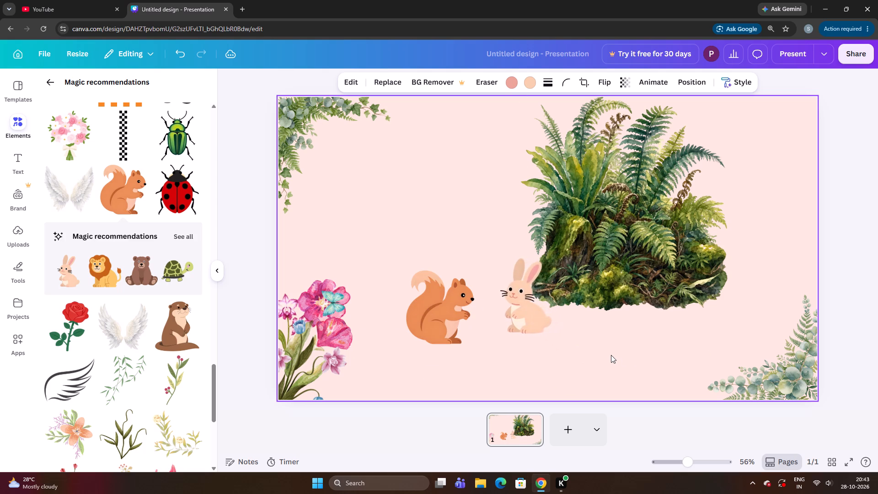
Nudge the rabbit further up and left until it sits between squirrel and mossy base, feet slightly below the base's bottom edge.
key(Left)
key(Up)
key(Up)
key(Up)
key(Up)
key(Up)
key(Up)
key(Up)
key(Up)
key(Up)
key(Up)
key(Up)
key(Up)
key(Up)
key(Up)
key(Up)
key(Up)
key(Up)
key(Up)
key(Up)
key(Up)
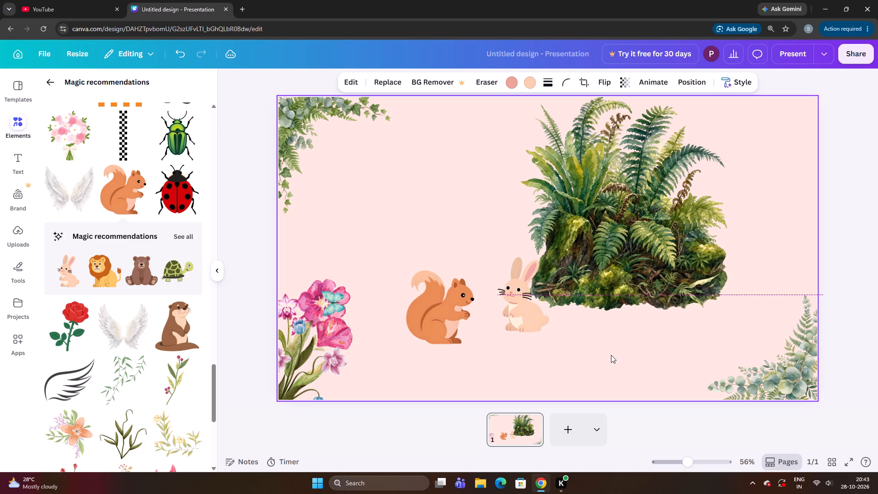
key(Left)
key(Left)
key(Left)
key(Left)
key(Left)
key(Left)
key(Left)
key(Left)
key(Left)
key(Left)
key(Left)
key(Left)
key(Left)
key(Left)
key(Up)
key(Up)
key(Up)
key(Up)
key(Up)
key(Up)
key(Up)
key(Up)
key(Up)
key(Up)
key(Up)
key(Up)
key(Up)
key(Up)
key(Up)
key(Up)
key(Up)
key(Up)
key(Up)
key(Up)
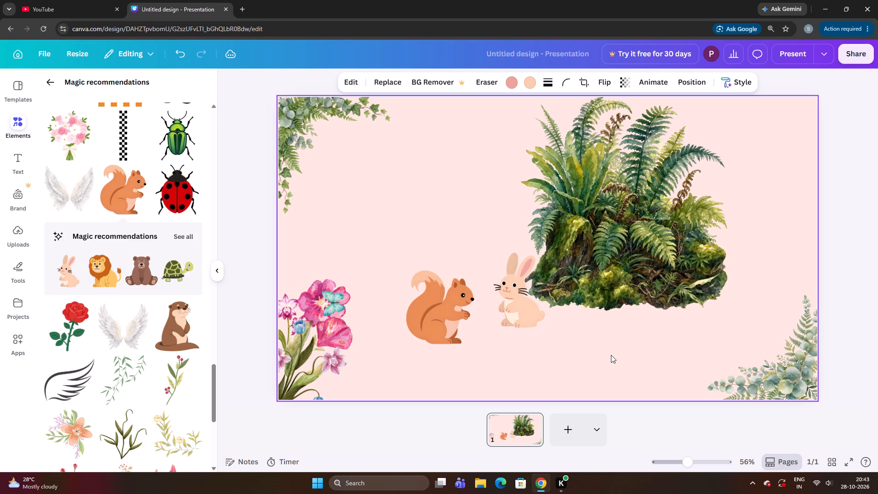
key(Left)
key(Up)
key(Left)
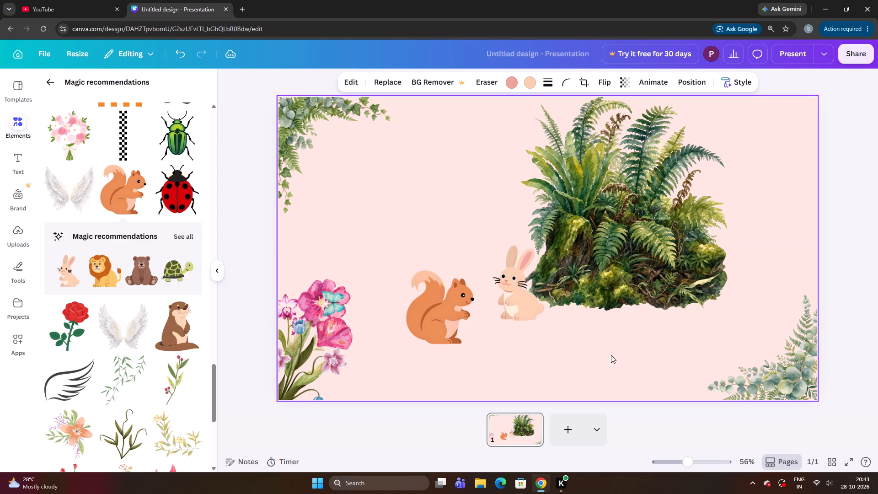
key(Up)
key(Left)
key(Left)
key(Up)
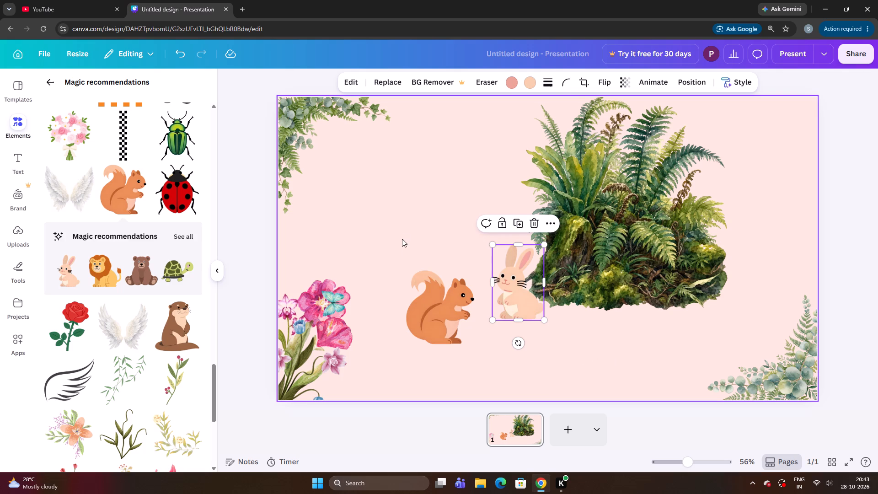
click(402, 223)
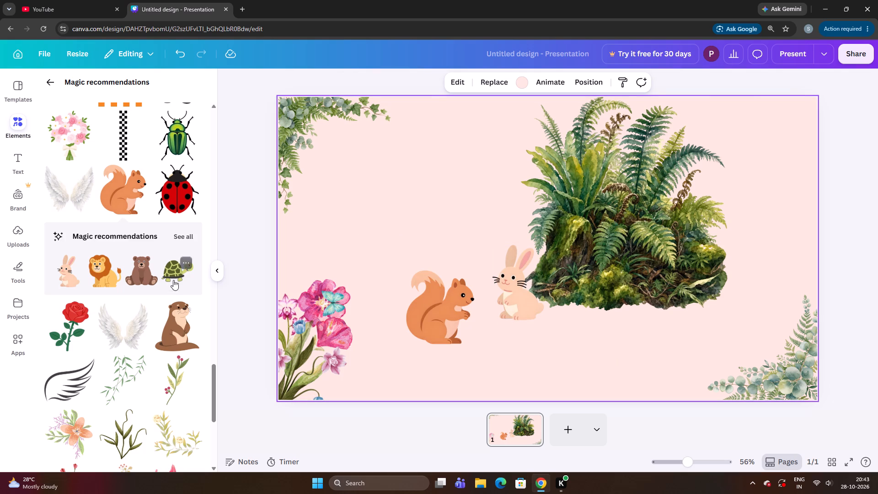
Add the pink flying bird from the squirrel's full set of magic recommendations to the page.
click(193, 238)
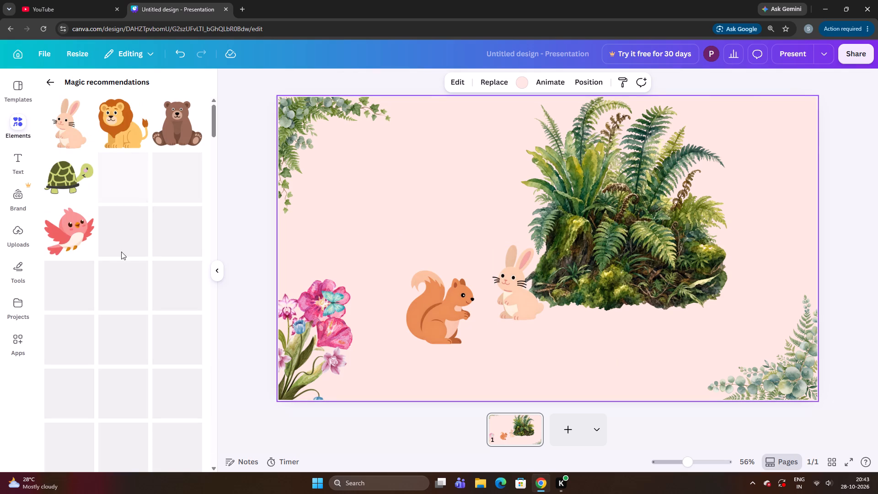
click(76, 226)
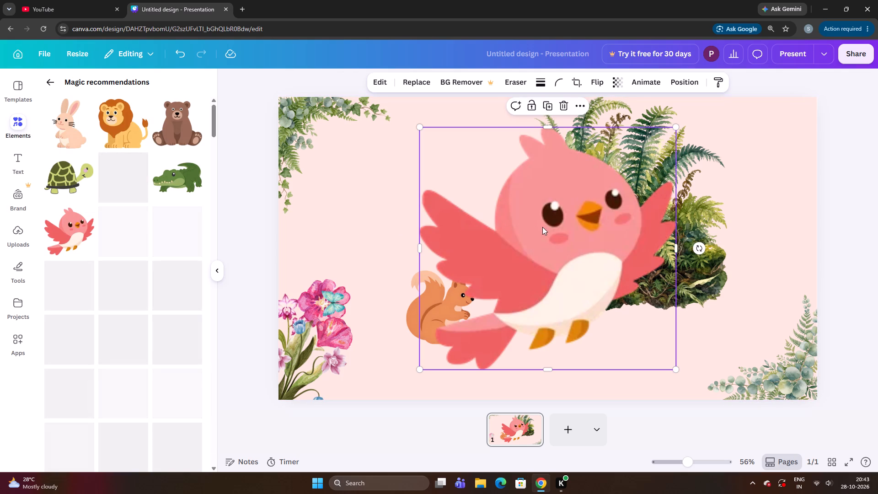
Shrink the pink bird to slightly larger than the squirrel and place it beside the page's top-left corner greenery.
drag(543, 227, 382, 200)
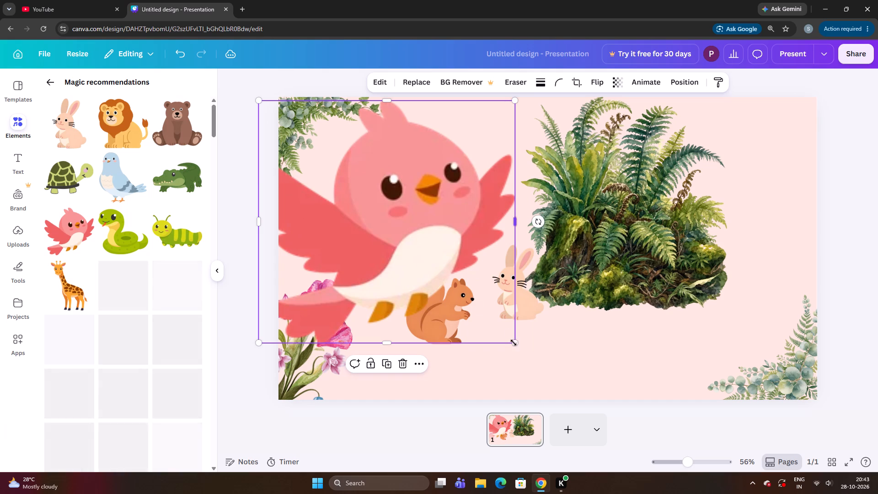
drag(514, 343, 432, 239)
drag(395, 222, 443, 227)
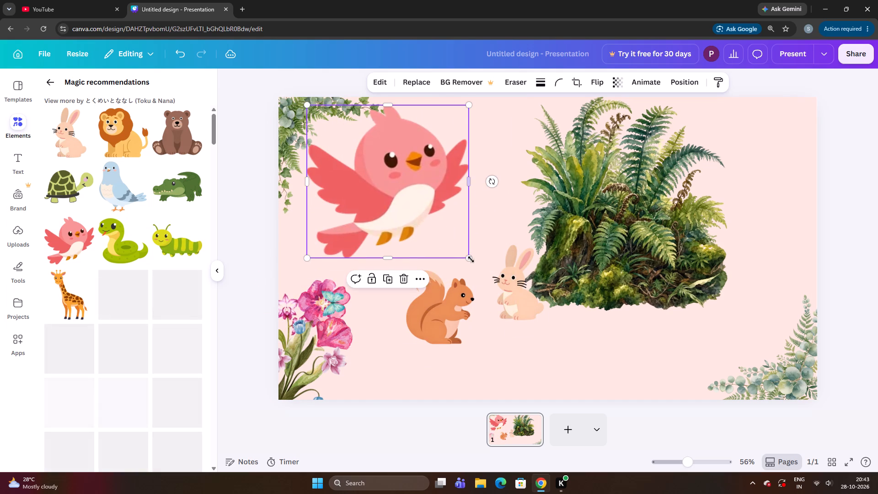
drag(471, 259, 450, 236)
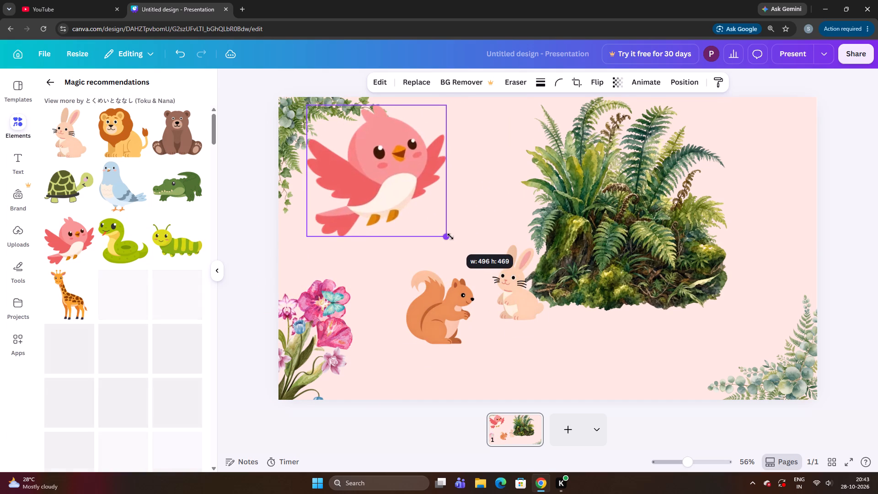
drag(450, 236, 442, 223)
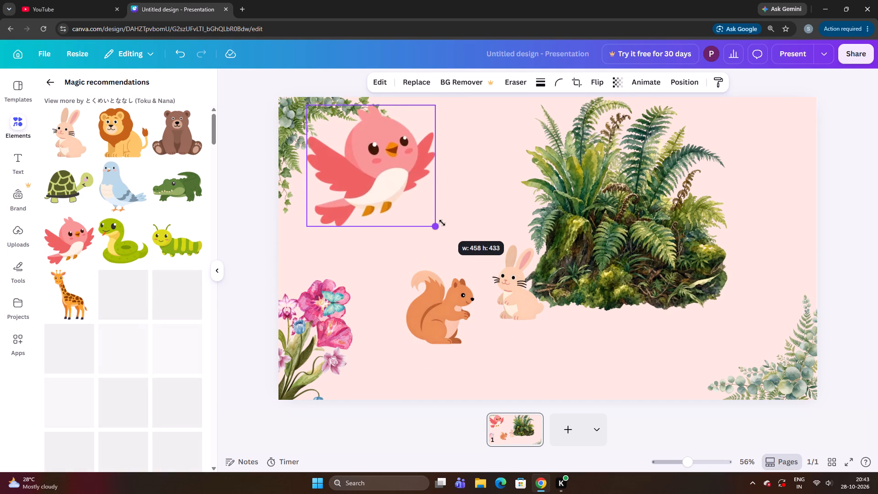
drag(442, 223, 434, 218)
drag(388, 200, 395, 218)
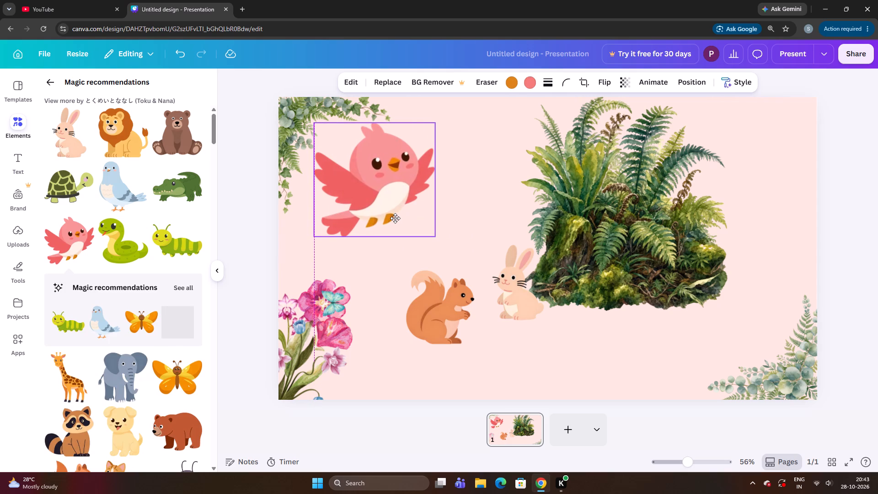
drag(395, 218, 403, 227)
drag(440, 243, 427, 230)
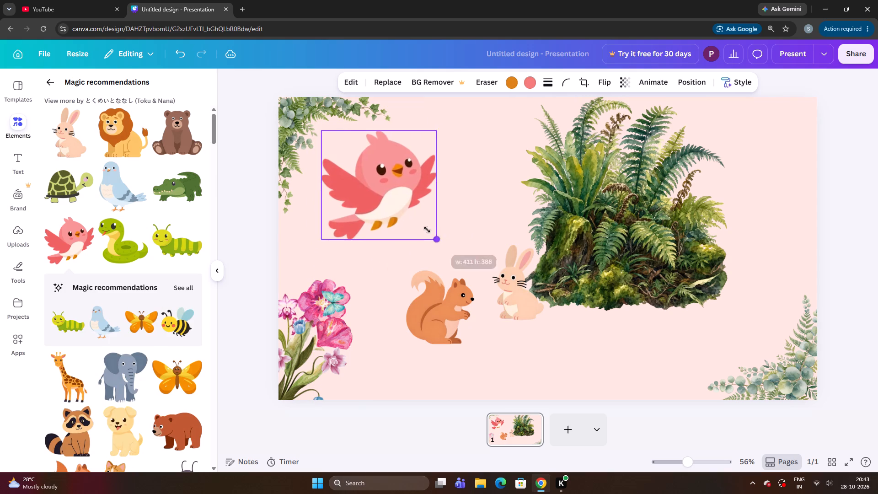
drag(427, 230, 405, 206)
Nudge the pink bird right, keeping its height, until its left wing sits farther from the hanging greenery on the page's left edge.
click(394, 194)
key(Right)
key(Right)
key(Right)
key(Right)
key(Right)
key(Right)
key(Right)
key(Right)
key(Right)
key(Right)
key(Right)
key(Right)
key(Right)
key(Right)
key(Right)
key(Right)
key(Right)
key(Right)
key(Right)
key(Right)
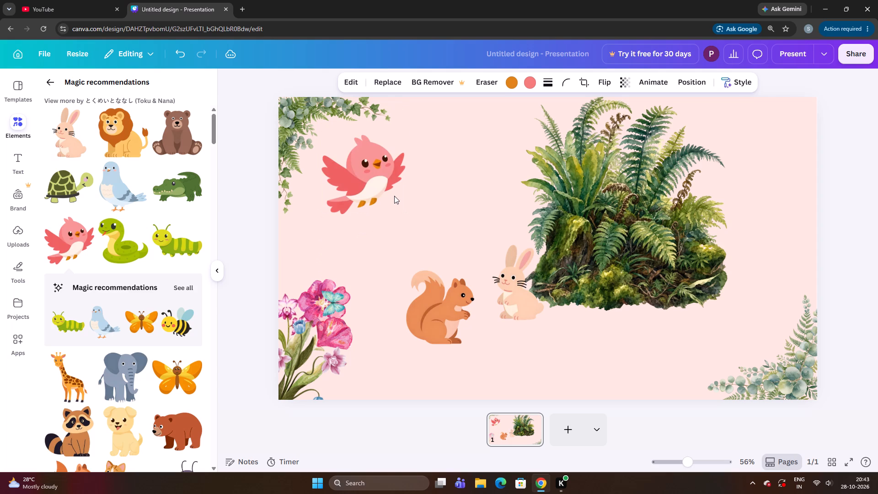
key(Right)
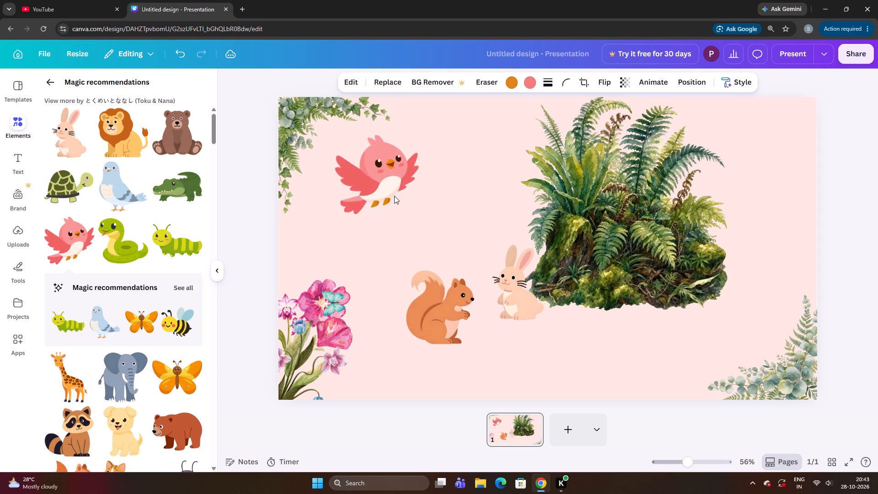
key(Right)
key(Right)
key(Right)
key(Right)
key(Right)
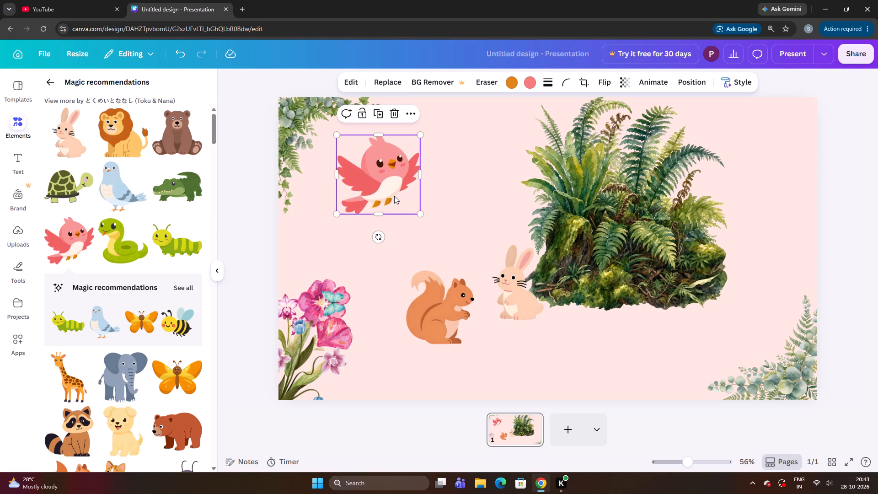
Shrink the pink bird further to about the squirrel's width.
drag(423, 214, 402, 199)
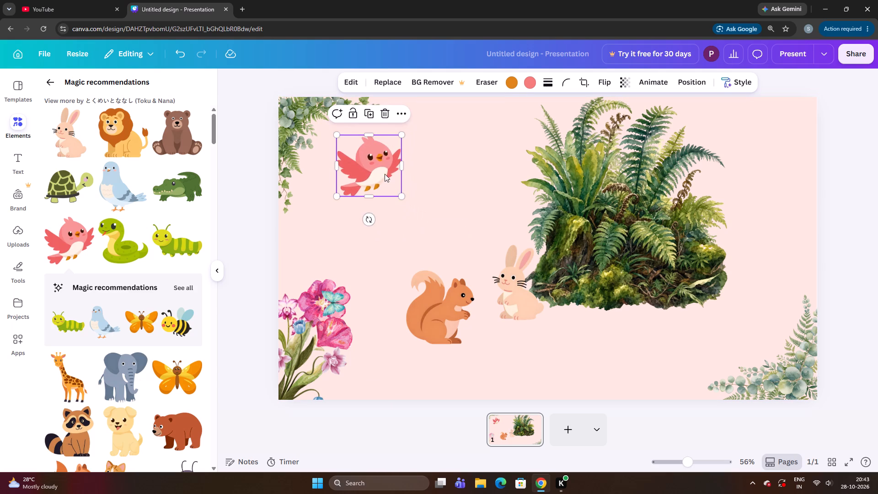
Move the pink bird down until its tail and feet are slightly below the lowest tip of the top-left corner greenery.
drag(385, 174, 389, 199)
key(Down)
key(Down)
key(Down)
key(Down)
key(Down)
key(Down)
key(Down)
key(Down)
key(Down)
key(Down)
key(Down)
key(Down)
key(Down)
key(Down)
key(Down)
key(Down)
key(Down)
key(Down)
key(Down)
key(Down)
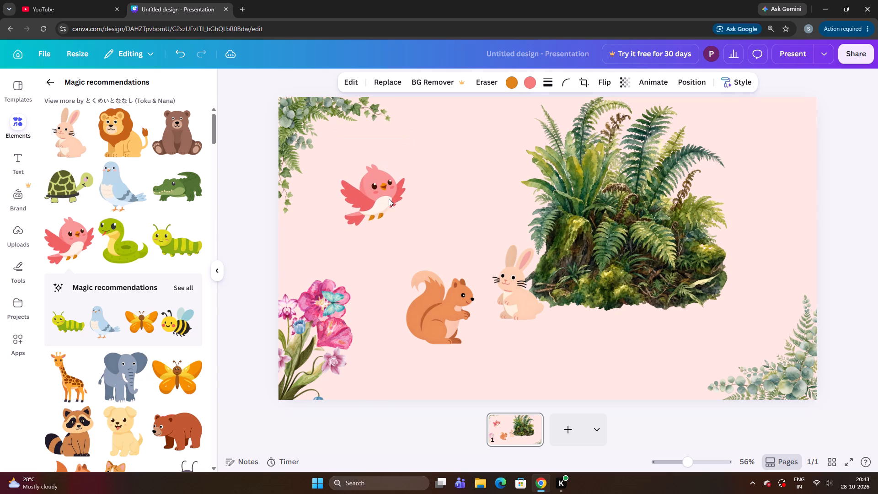
key(Down)
key(Down)
key(Down)
key(Down)
key(Down)
key(Down)
key(Down)
key(Down)
key(Down)
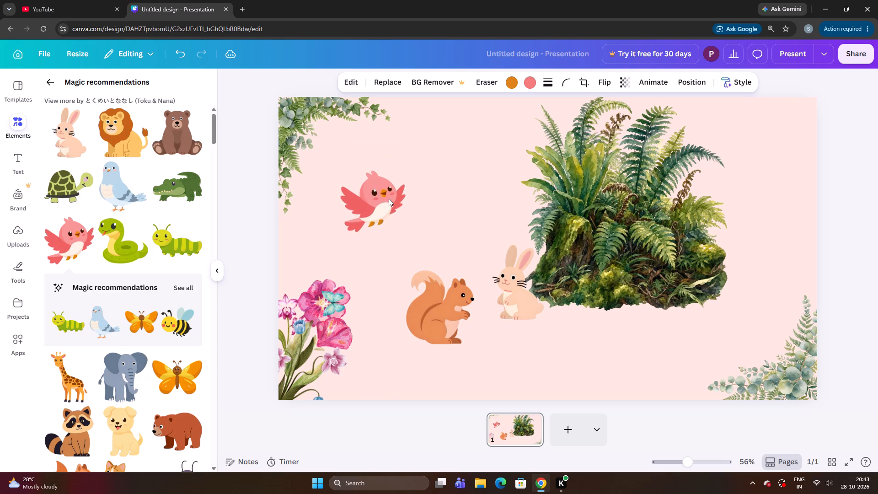
key(Down)
key(Down)
key(Down)
key(Down)
key(Down)
key(Down)
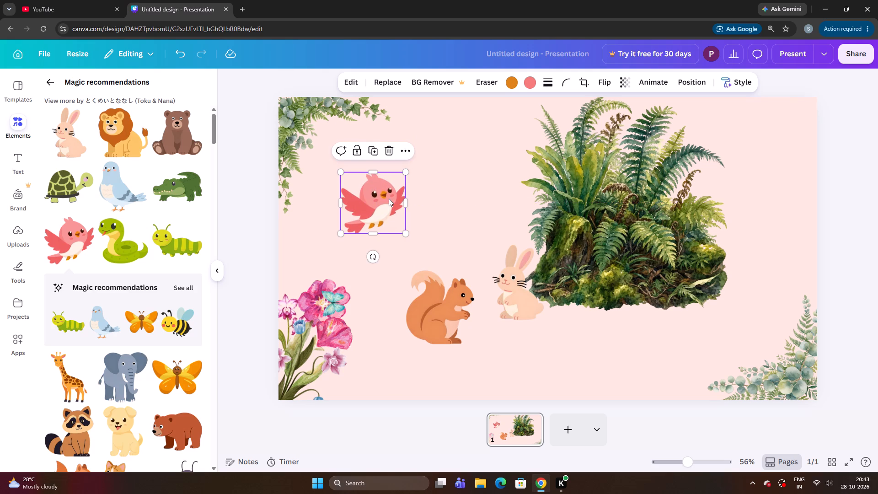
key(Down)
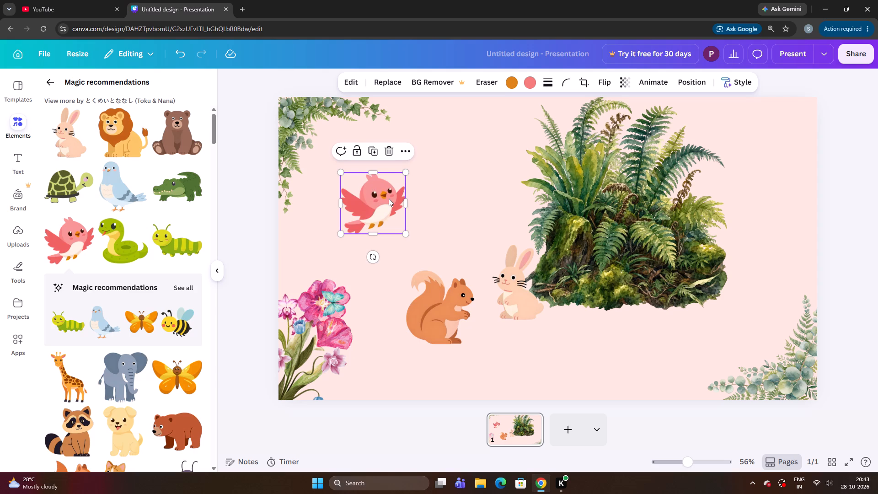
key(Down)
key(Down)
key(Down)
key(Down)
key(Down)
key(Down)
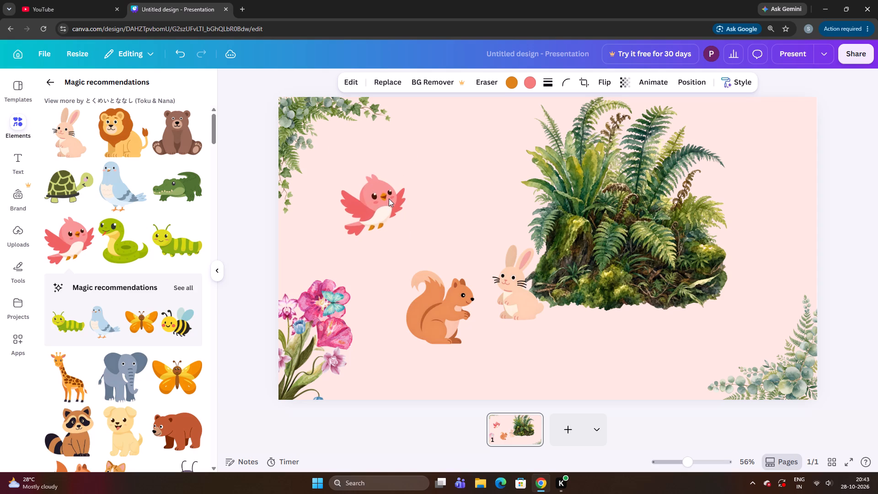
Nudge the pink bird right across the page until its right wing tip meets the fern cluster's left fronds, above the rabbit.
key(Right)
key(Right)
key(Right)
key(Right)
key(Right)
key(Right)
key(Right)
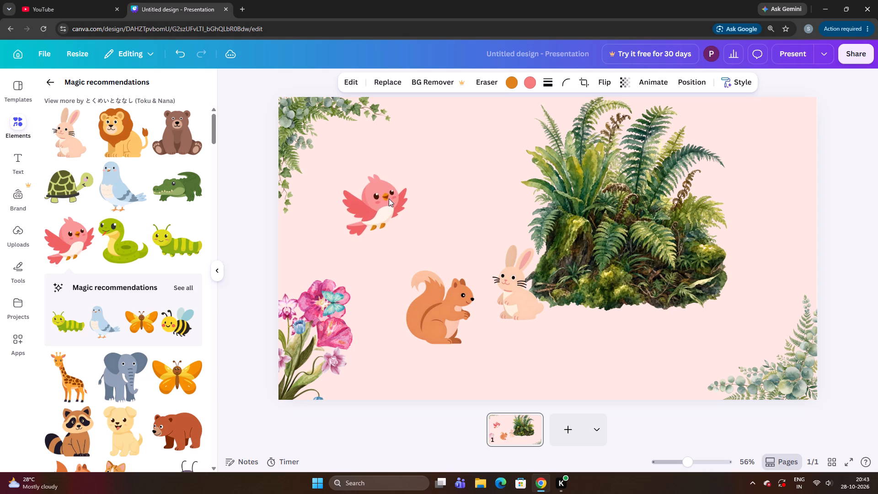
key(Right)
key(Right)
key(Right)
key(Right)
key(Right)
key(Right)
key(Right)
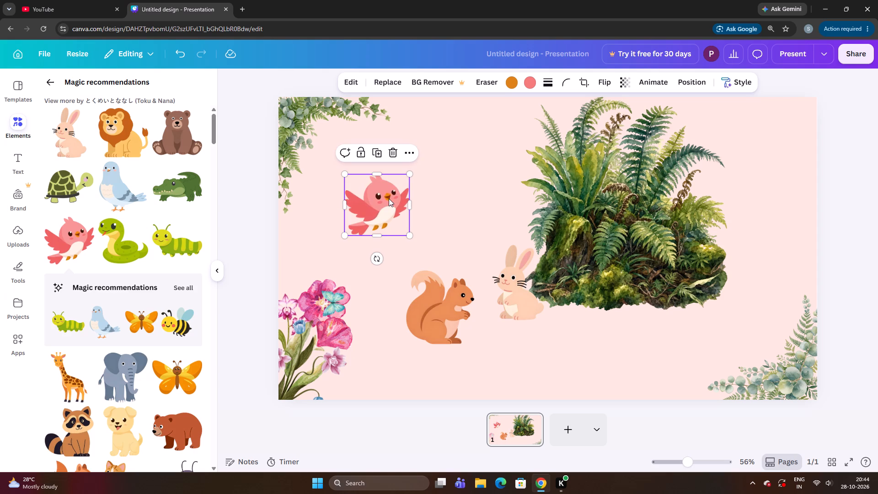
key(Right)
key(Right)
key(Right)
key(Right)
key(Right)
key(Right)
key(Right)
key(Right)
key(Right)
key(Right)
key(Right)
key(Right)
key(Right)
key(Right)
key(Right)
key(Right)
key(Right)
key(Right)
key(Right)
key(Right)
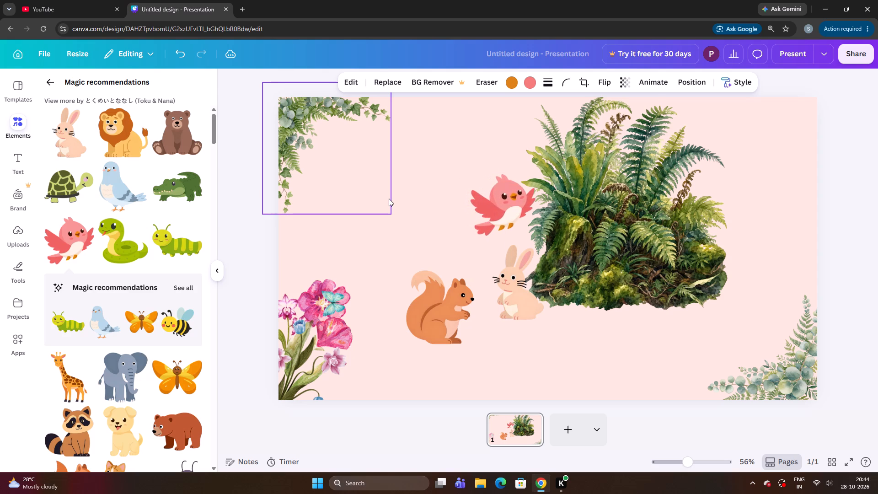
Nudge the pink bird further right until its right wing overlaps the fern fronds and its body is directly above the rabbit.
key(Right)
key(Right)
key(Right)
key(Right)
key(Right)
key(Right)
key(Right)
key(Right)
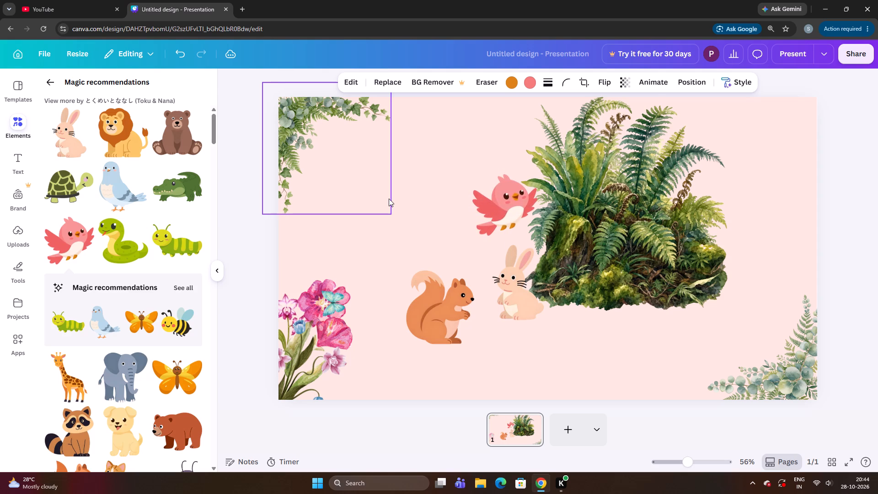
key(Right)
key(Right)
key(Right)
key(Right)
key(Right)
key(Right)
key(Right)
key(Right)
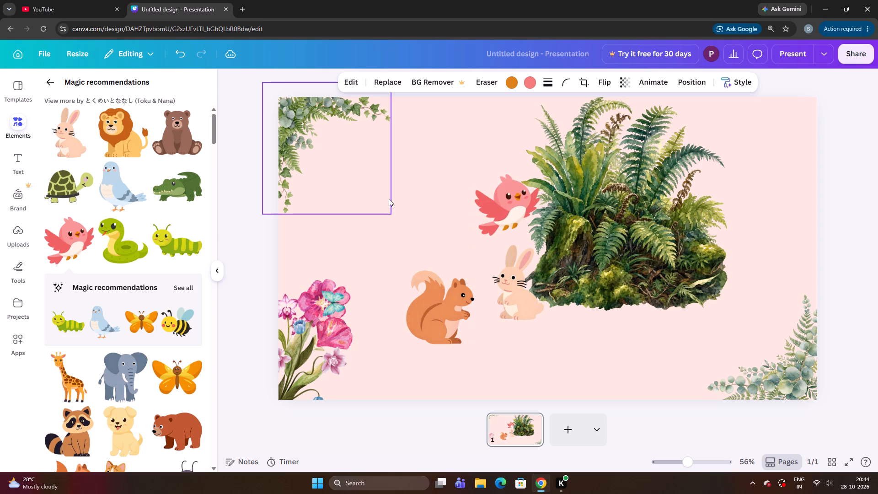
key(Right)
key(Right)
key(Right)
key(Right)
key(Right)
key(Right)
key(Right)
key(Right)
key(Right)
key(Right)
key(Right)
key(Right)
key(Right)
key(Right)
key(Right)
key(Right)
key(Right)
key(Right)
key(Right)
key(Right)
key(Right)
key(Right)
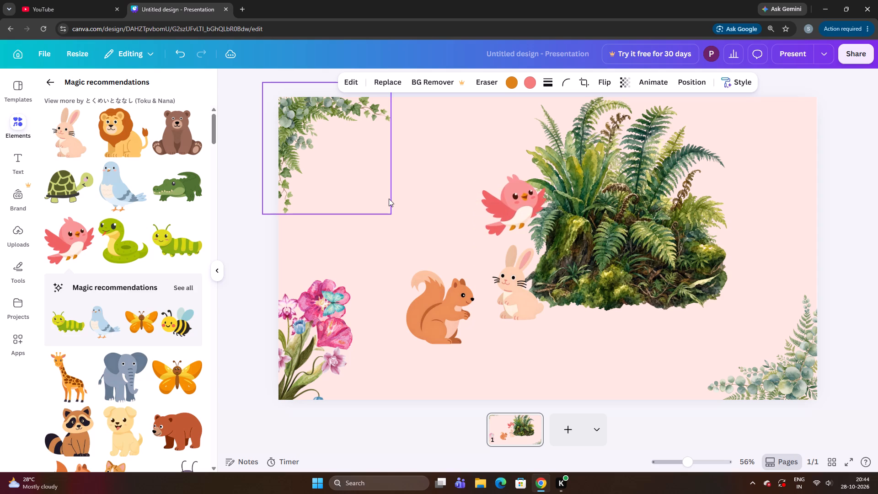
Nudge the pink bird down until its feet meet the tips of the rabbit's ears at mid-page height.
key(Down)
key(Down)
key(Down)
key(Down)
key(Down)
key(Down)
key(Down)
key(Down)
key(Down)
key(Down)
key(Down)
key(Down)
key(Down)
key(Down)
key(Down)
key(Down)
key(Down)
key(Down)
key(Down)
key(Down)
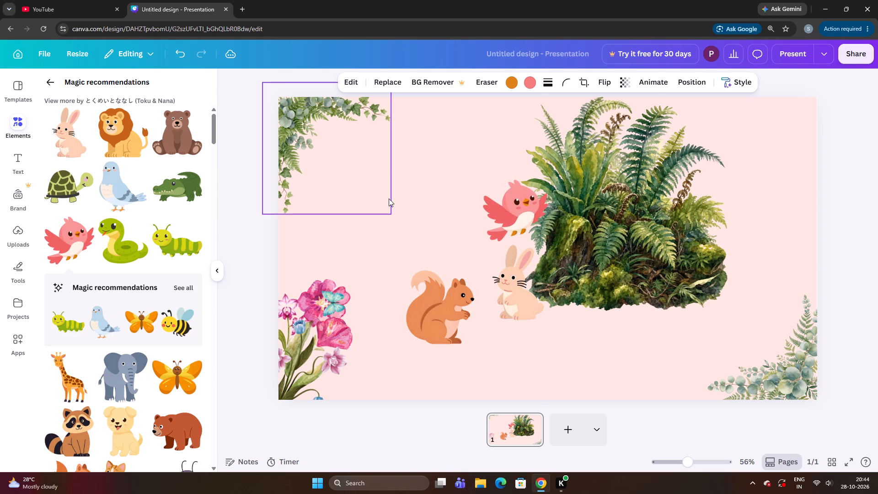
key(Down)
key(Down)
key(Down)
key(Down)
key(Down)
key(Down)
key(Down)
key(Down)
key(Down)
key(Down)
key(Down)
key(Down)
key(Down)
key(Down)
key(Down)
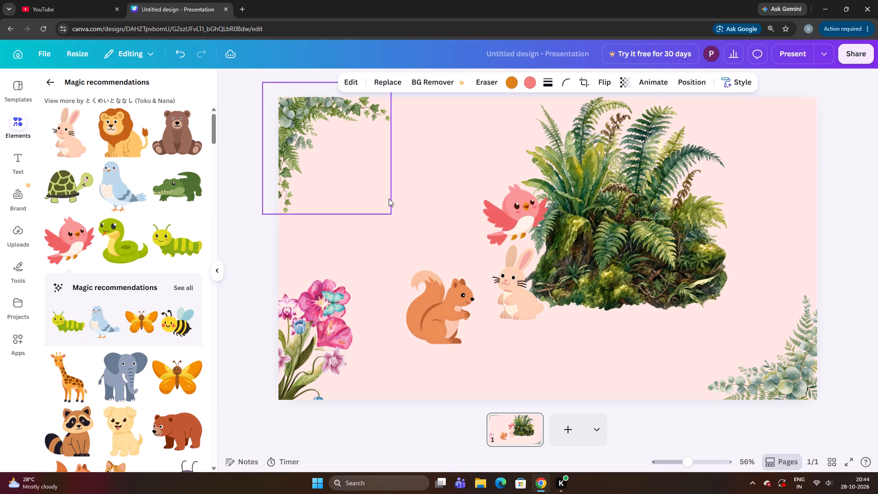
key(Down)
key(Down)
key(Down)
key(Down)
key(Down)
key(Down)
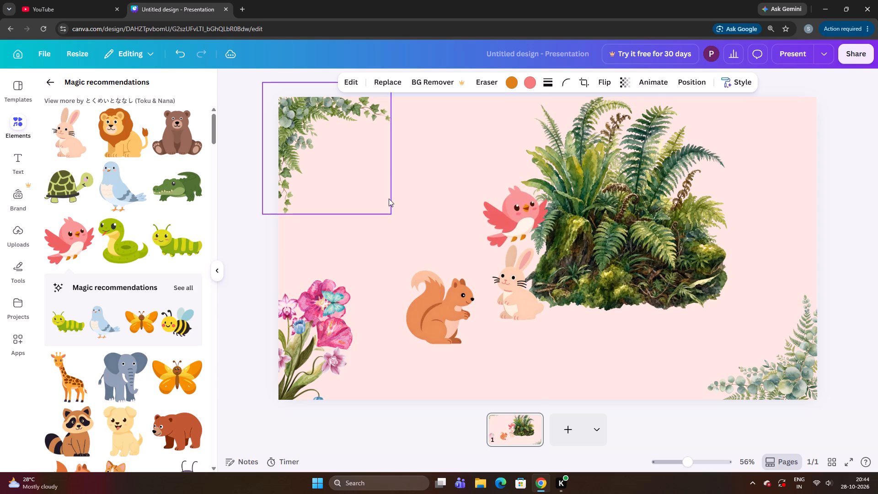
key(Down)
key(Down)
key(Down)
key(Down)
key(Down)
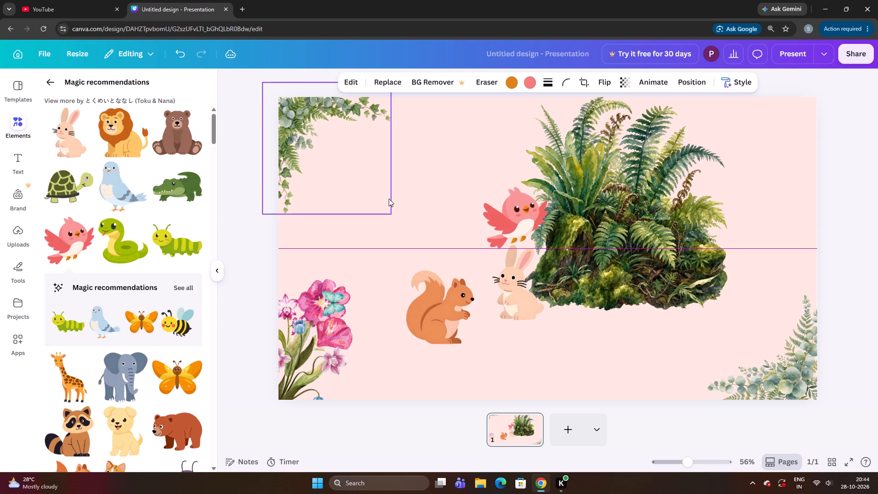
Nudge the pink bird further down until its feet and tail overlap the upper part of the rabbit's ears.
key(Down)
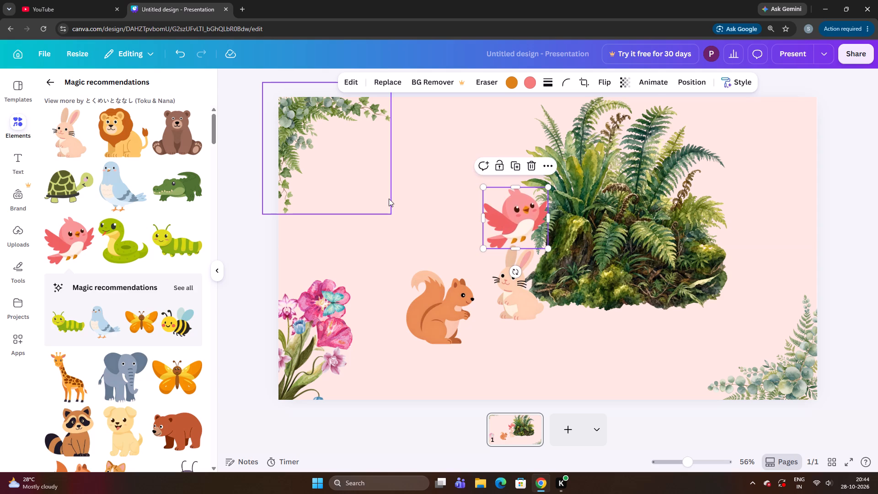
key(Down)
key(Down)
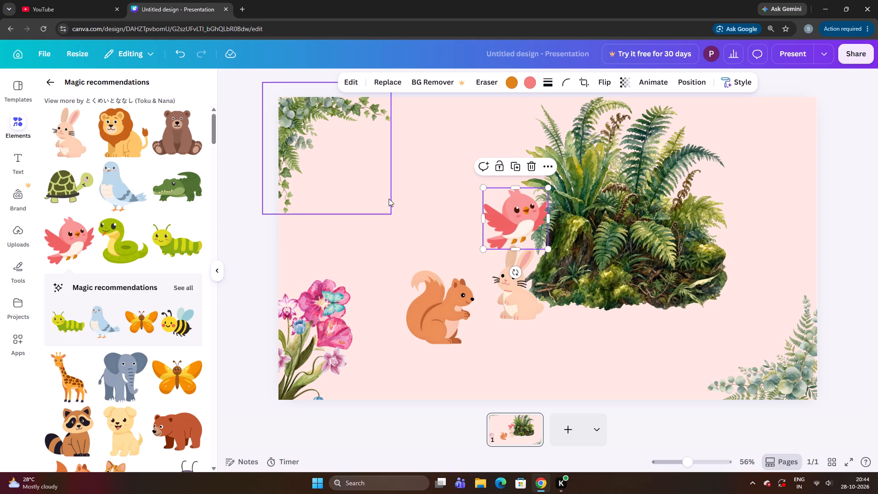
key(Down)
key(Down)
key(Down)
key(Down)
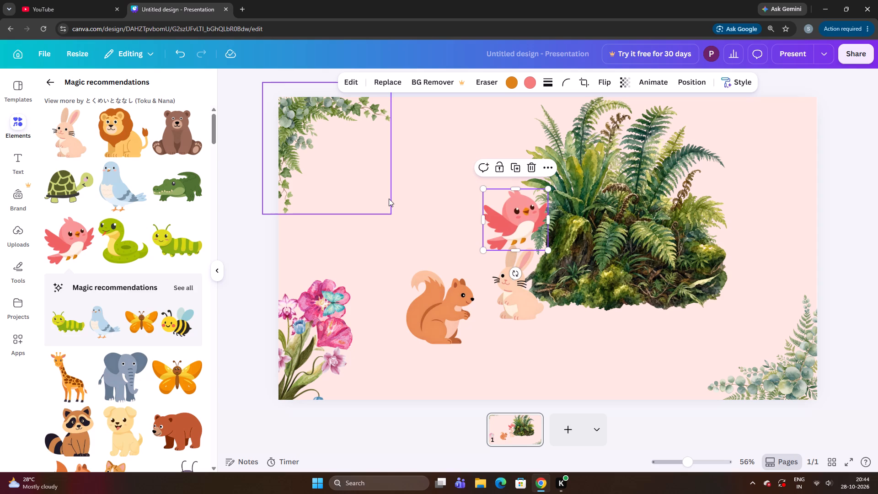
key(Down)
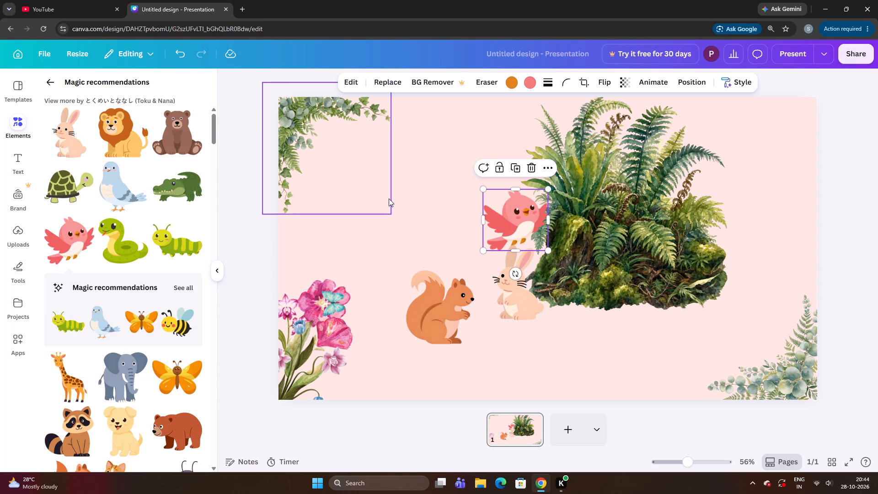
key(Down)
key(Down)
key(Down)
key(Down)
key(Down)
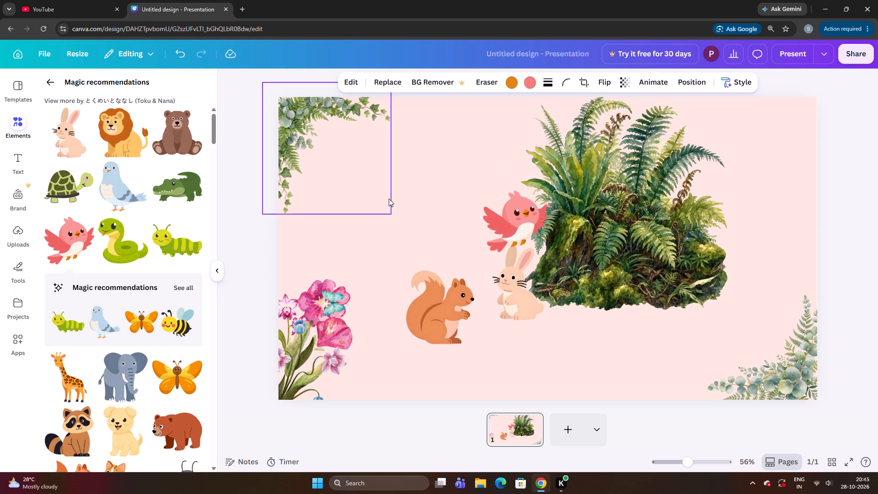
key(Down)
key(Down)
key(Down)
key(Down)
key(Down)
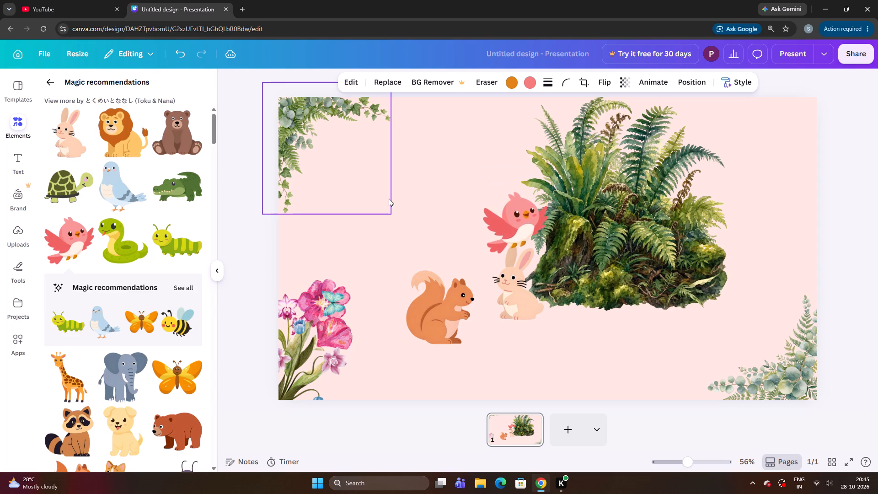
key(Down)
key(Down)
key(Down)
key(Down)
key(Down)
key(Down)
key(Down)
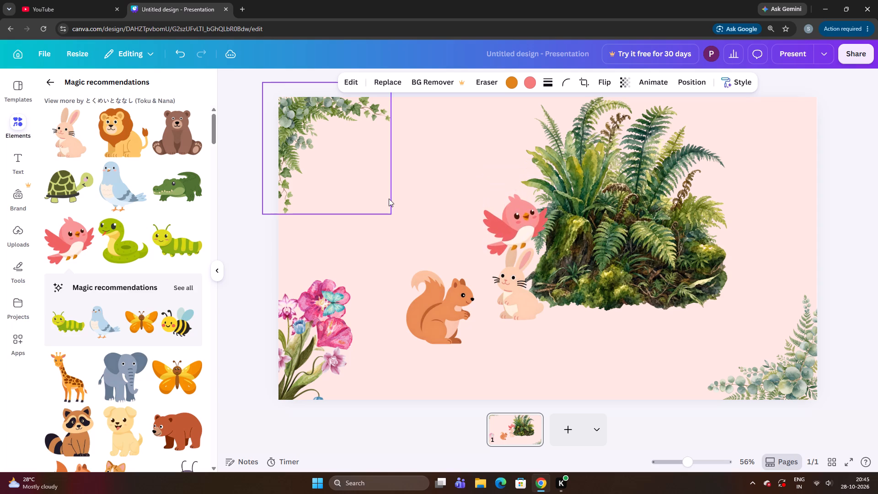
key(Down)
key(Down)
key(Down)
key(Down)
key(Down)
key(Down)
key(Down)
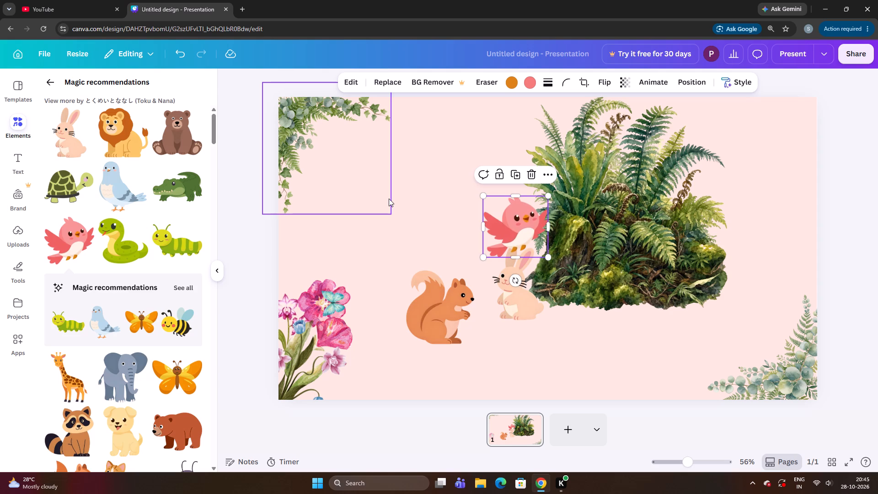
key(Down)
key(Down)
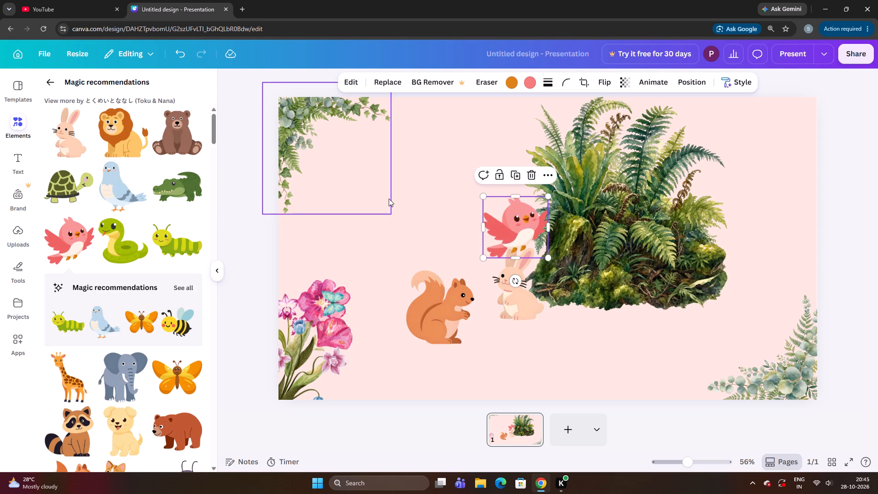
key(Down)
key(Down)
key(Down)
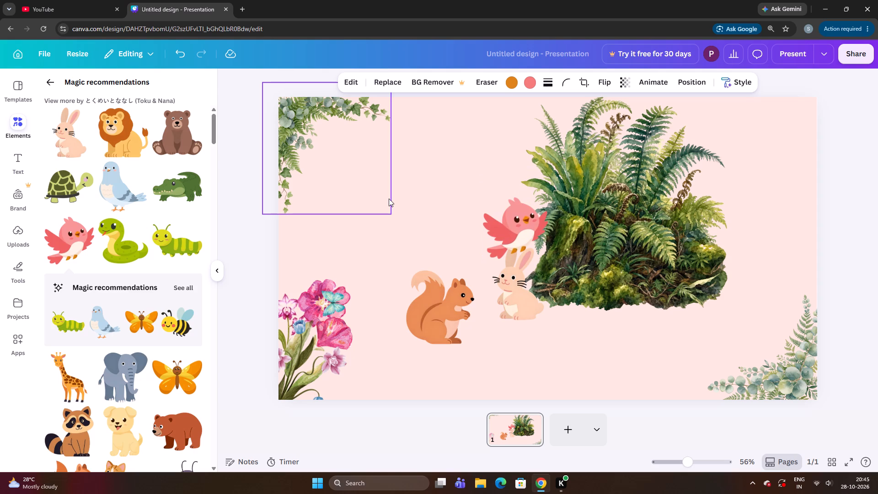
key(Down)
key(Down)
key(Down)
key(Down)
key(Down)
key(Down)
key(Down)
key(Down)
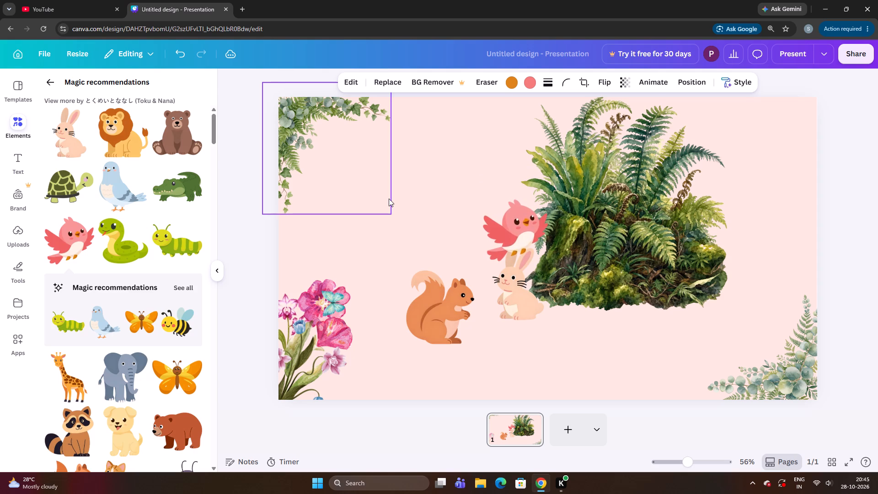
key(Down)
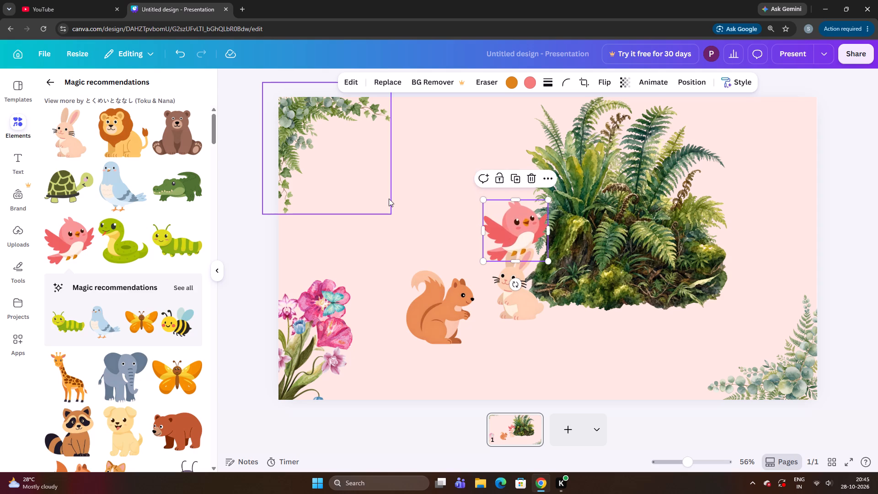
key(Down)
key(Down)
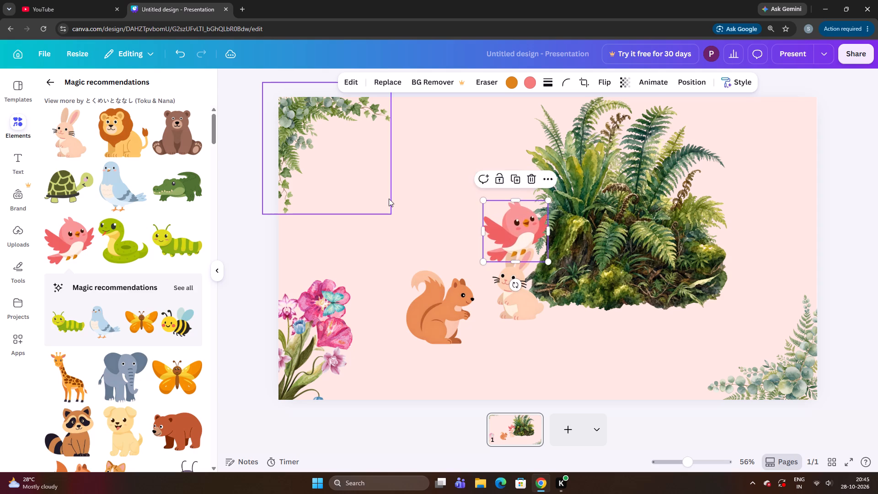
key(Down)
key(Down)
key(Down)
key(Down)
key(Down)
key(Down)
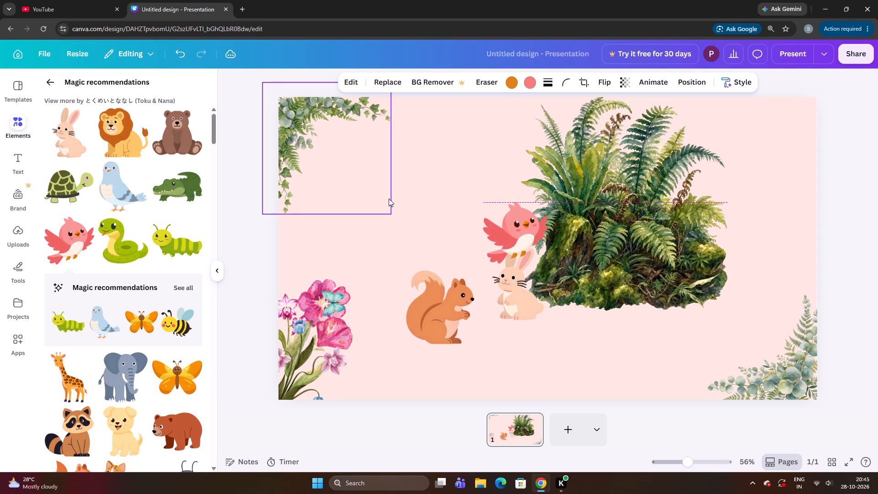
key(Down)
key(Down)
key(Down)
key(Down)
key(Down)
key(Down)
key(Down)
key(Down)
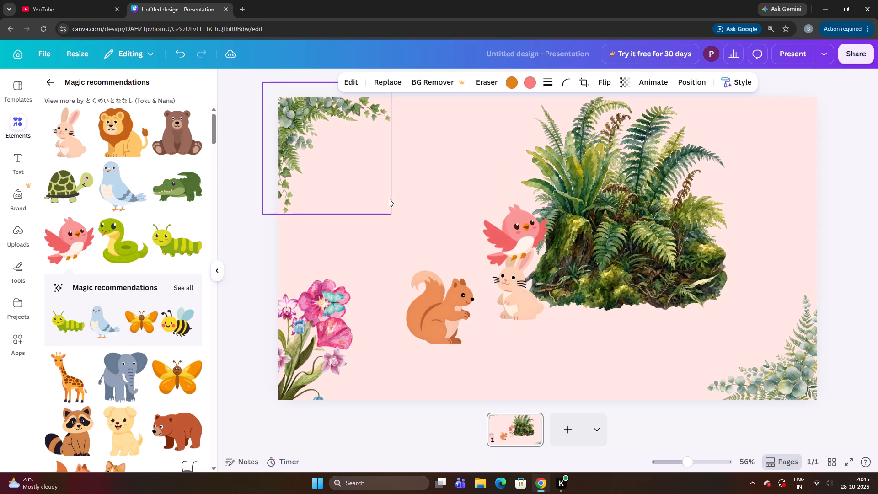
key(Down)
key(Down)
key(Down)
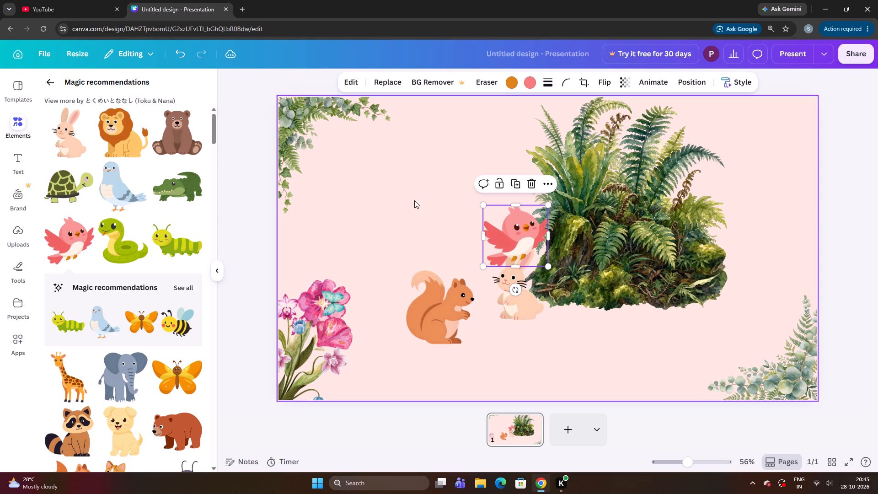
Move the pink bird away from the ferns to the open space just above the squirrel.
drag(497, 225, 392, 217)
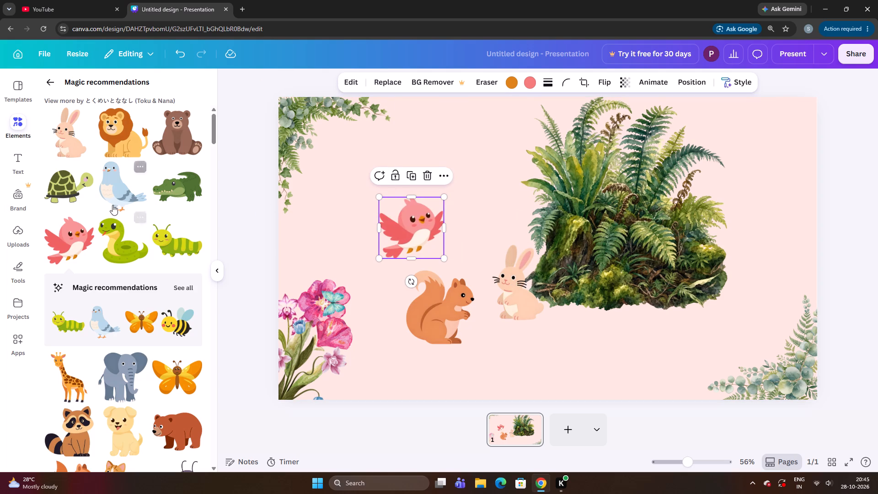
Add the blue pigeon graphic, shrink it to about four-fifths of its size, and place it over the fern cluster's base.
click(112, 203)
drag(503, 226, 590, 256)
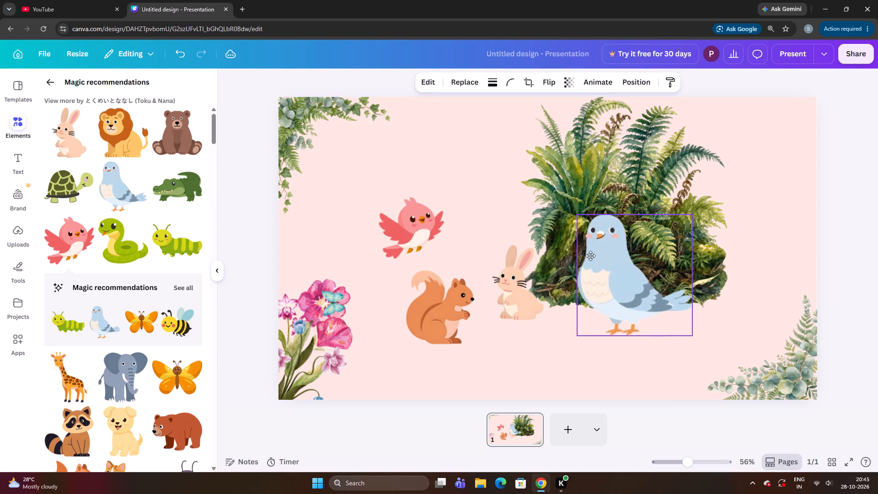
drag(590, 256, 591, 262)
drag(691, 341, 669, 324)
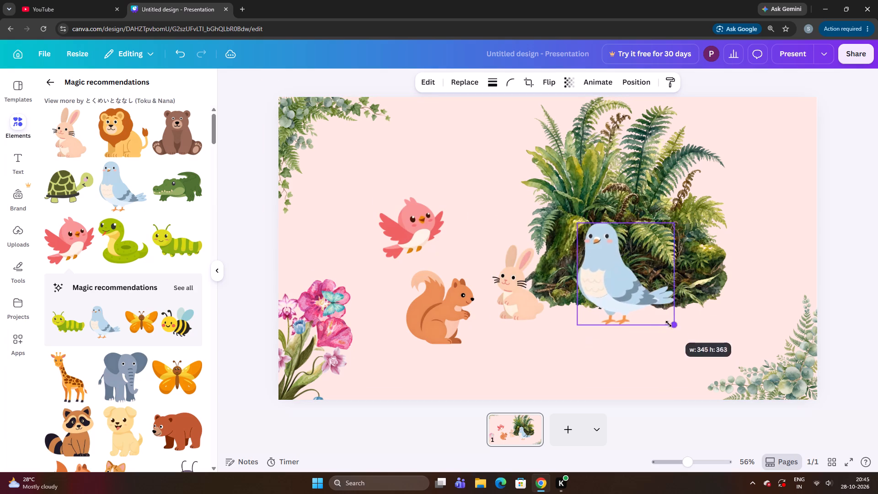
drag(669, 324, 666, 320)
drag(634, 272, 652, 322)
drag(683, 365, 678, 355)
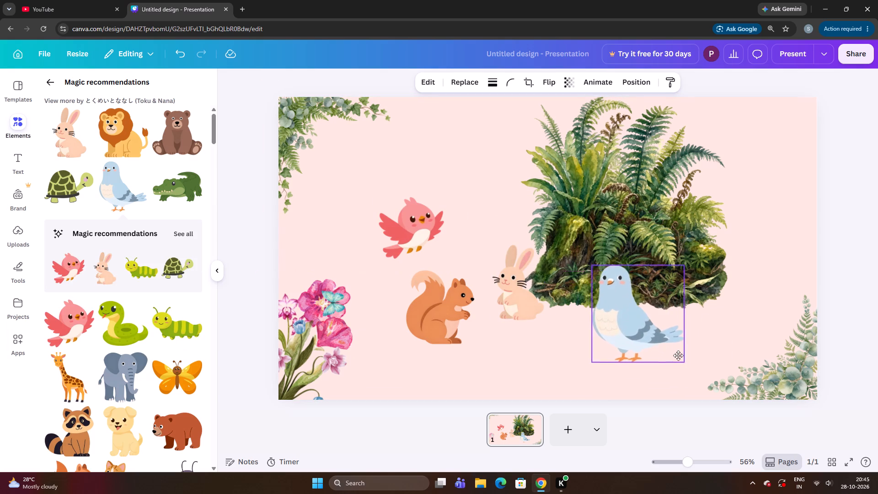
drag(678, 355, 670, 344)
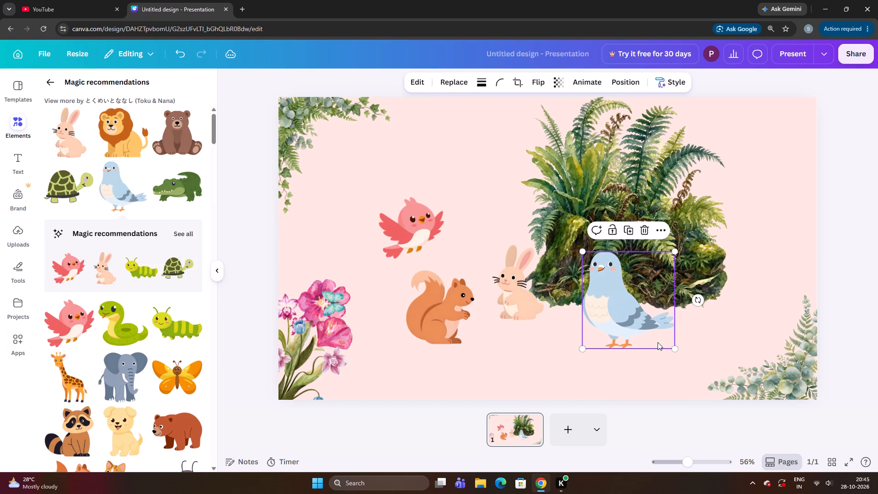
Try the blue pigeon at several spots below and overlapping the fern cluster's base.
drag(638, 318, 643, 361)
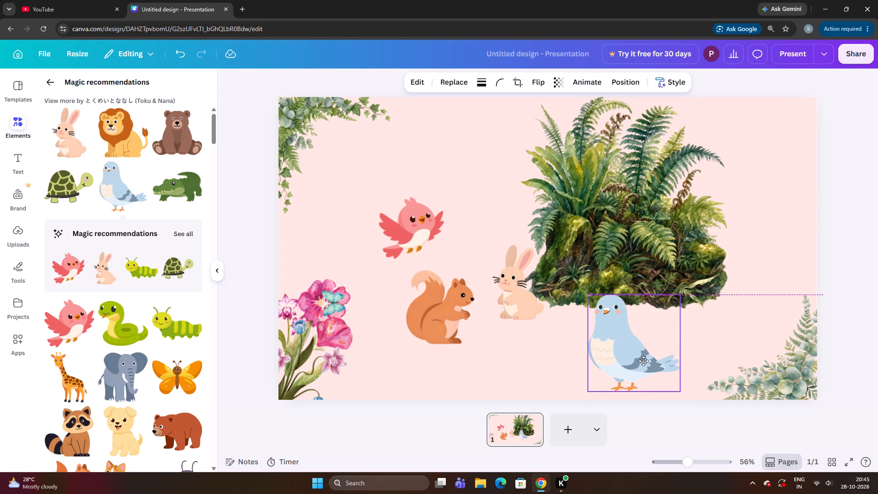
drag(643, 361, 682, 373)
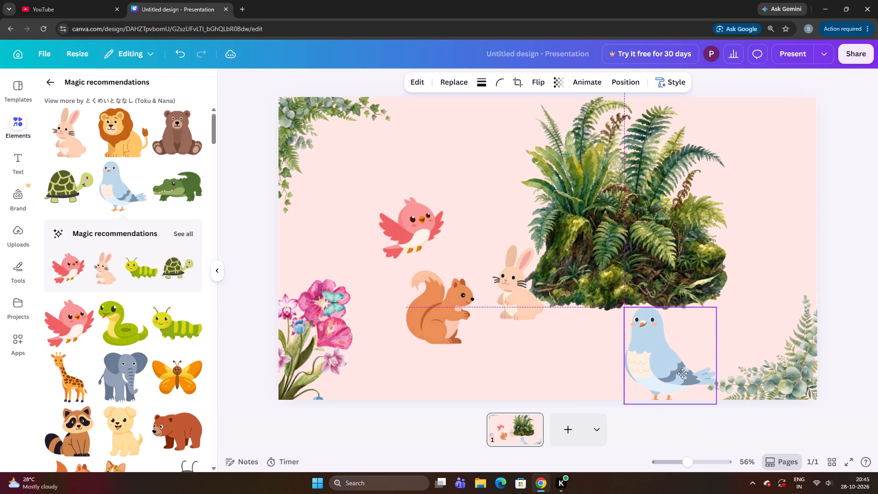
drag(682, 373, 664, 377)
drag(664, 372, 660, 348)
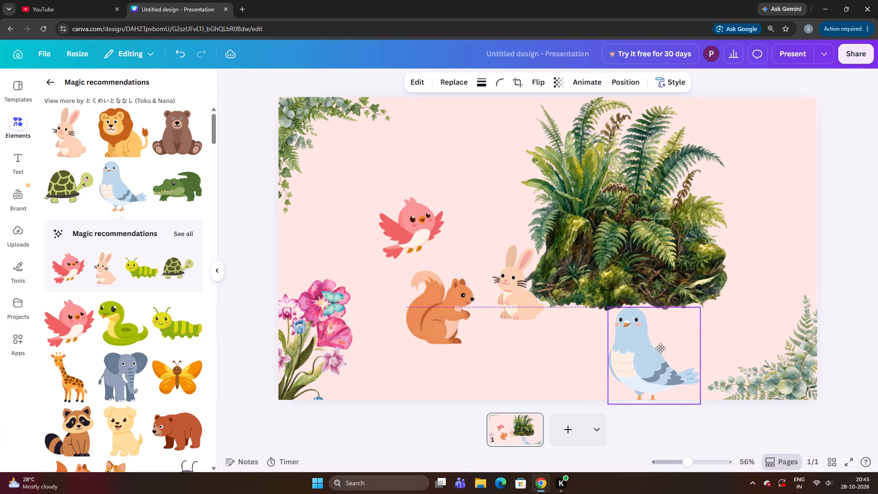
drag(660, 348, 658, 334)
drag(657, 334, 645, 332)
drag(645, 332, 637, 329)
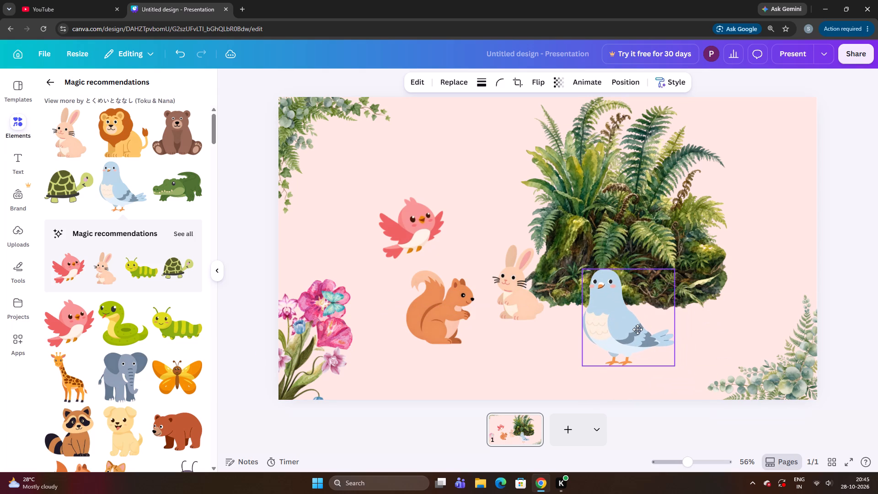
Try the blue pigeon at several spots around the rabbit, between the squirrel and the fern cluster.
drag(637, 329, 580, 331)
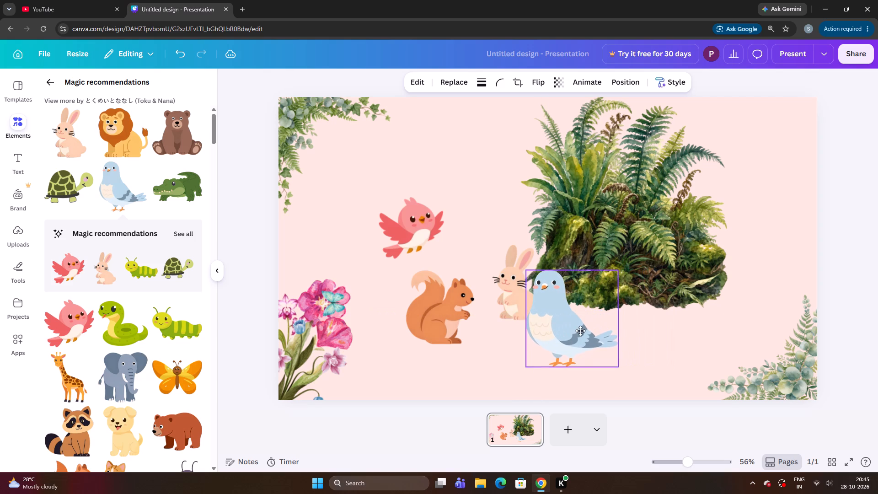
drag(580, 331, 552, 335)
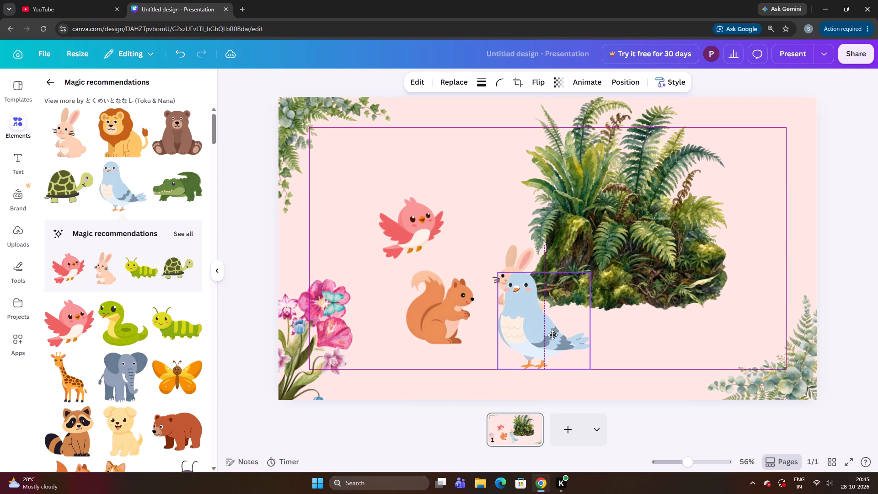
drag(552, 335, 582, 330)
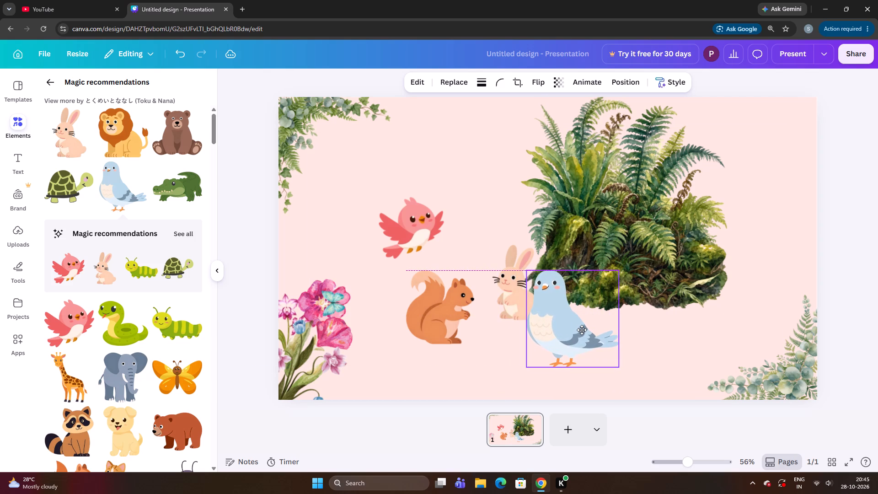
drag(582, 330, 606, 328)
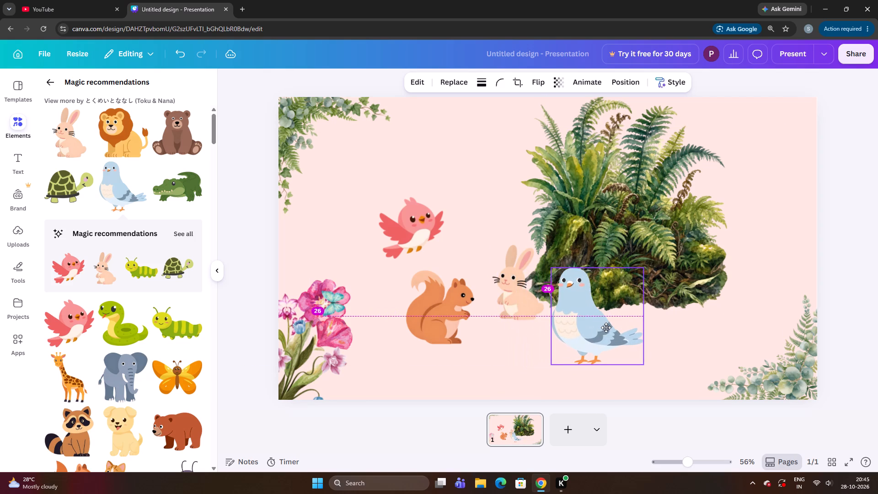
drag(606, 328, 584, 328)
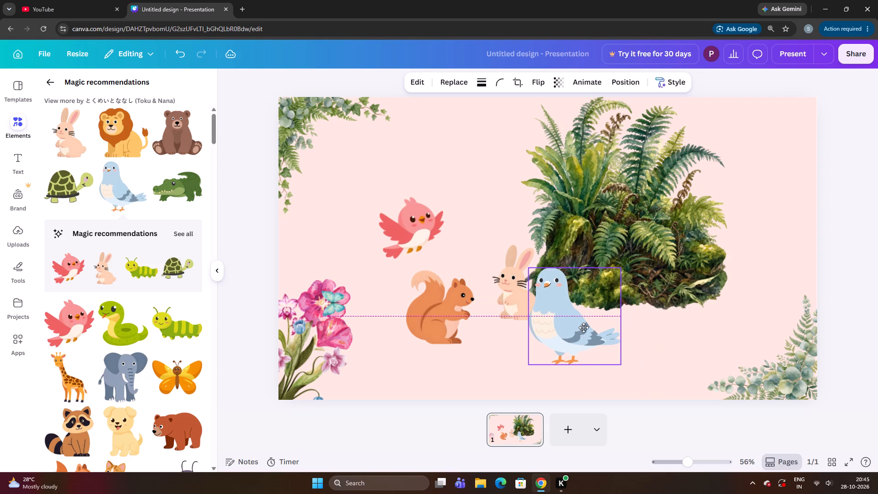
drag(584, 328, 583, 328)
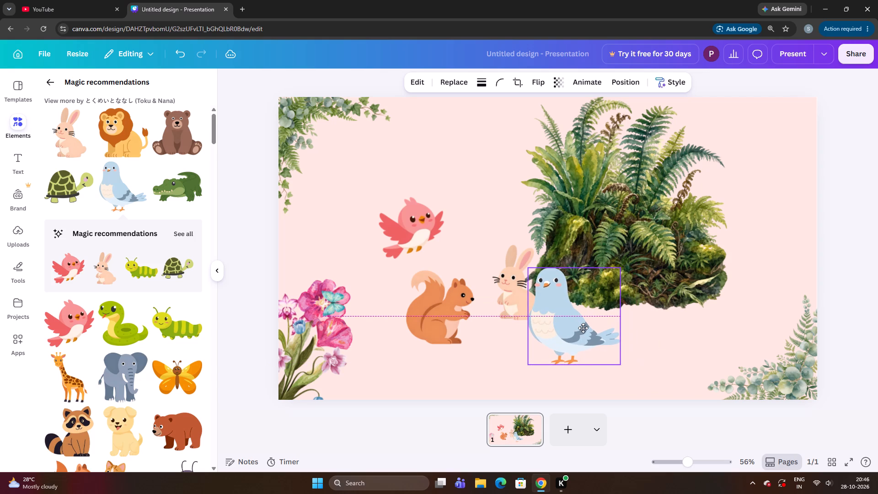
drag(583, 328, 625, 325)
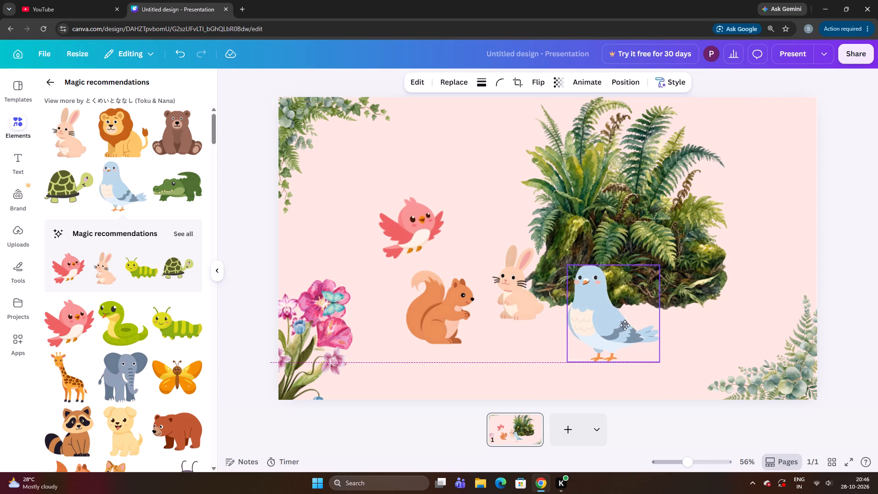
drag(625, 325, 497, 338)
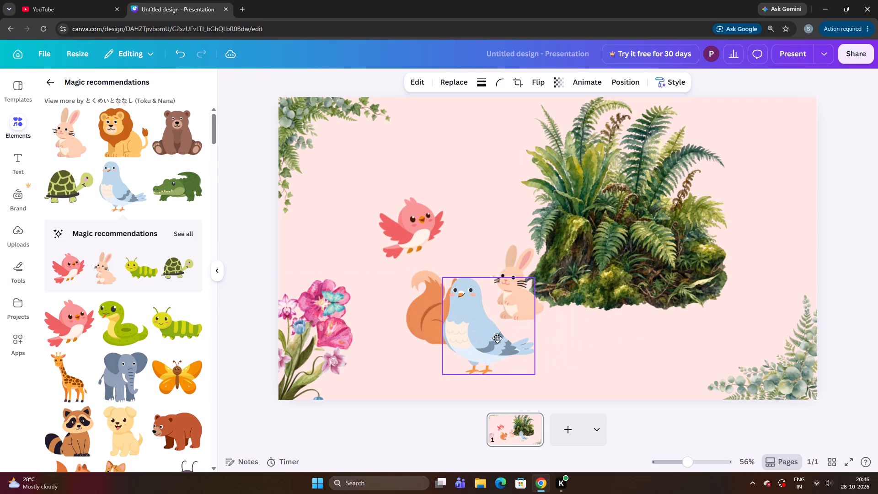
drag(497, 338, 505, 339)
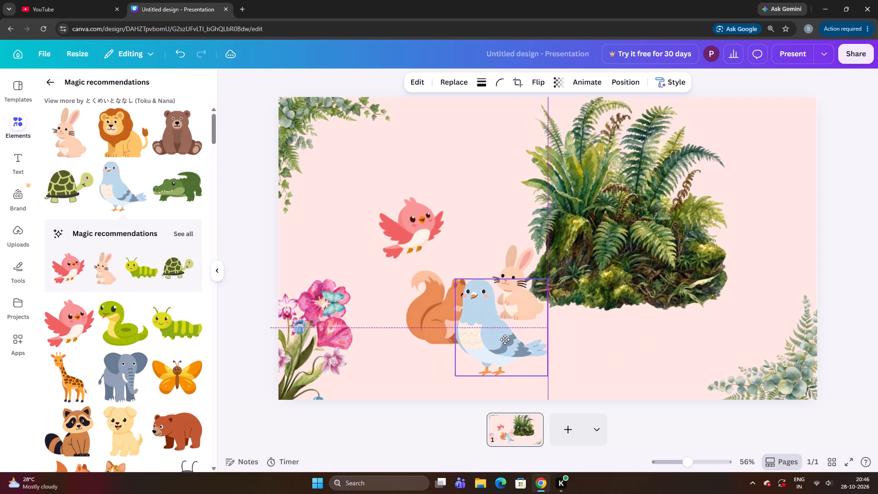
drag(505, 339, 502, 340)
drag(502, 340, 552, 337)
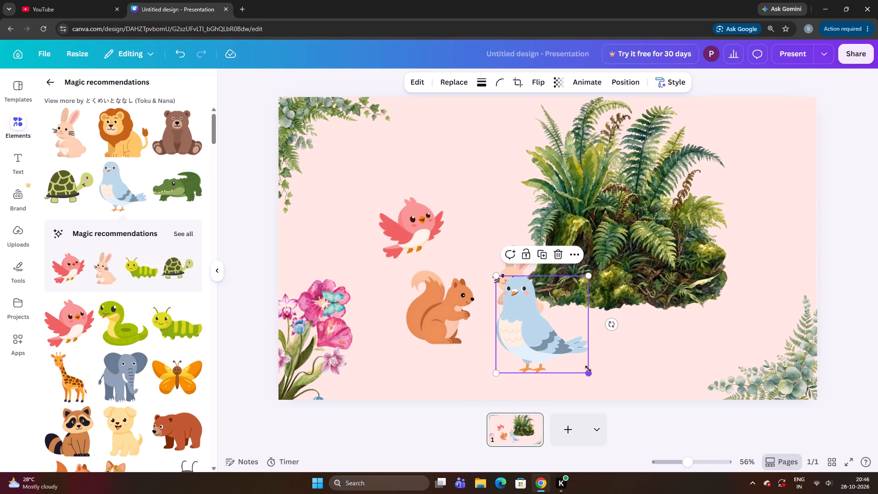
Shrink the blue pigeon to about three-fifths of its size and place it beside the rabbit, under the fern cluster's near edge.
drag(588, 369, 559, 326)
drag(534, 317, 578, 333)
Nudge the blue pigeon right until its breast just clears the rabbit's tail.
key(Right)
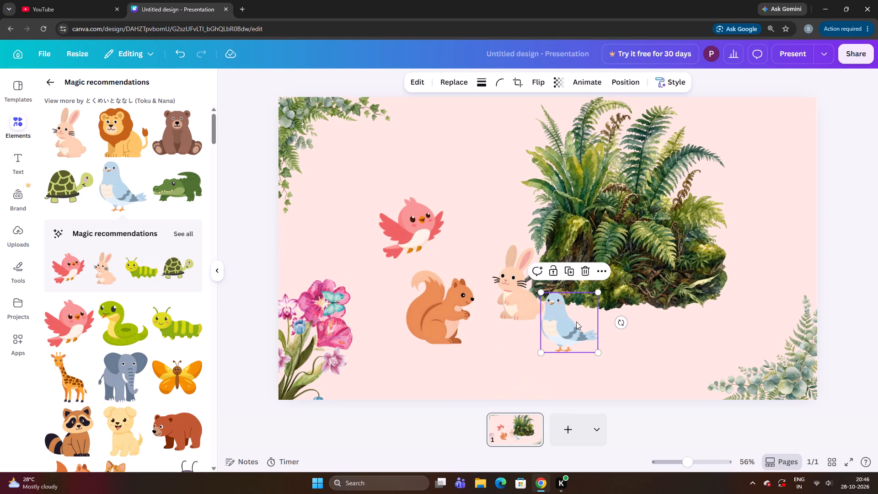
key(Right)
key(Right)
key(Right)
key(Right)
key(Right)
key(Right)
key(Right)
key(Right)
key(Right)
key(Right)
key(Right)
key(Right)
key(Right)
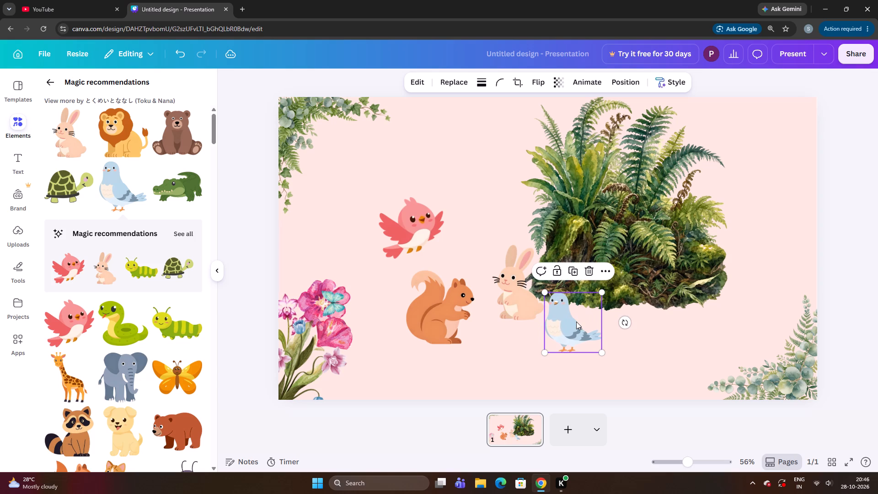
key(Right)
key(Right)
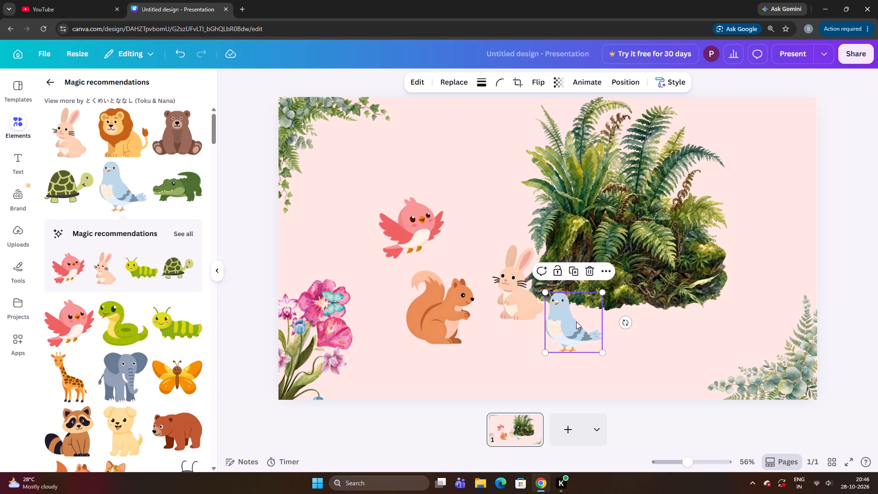
key(Right)
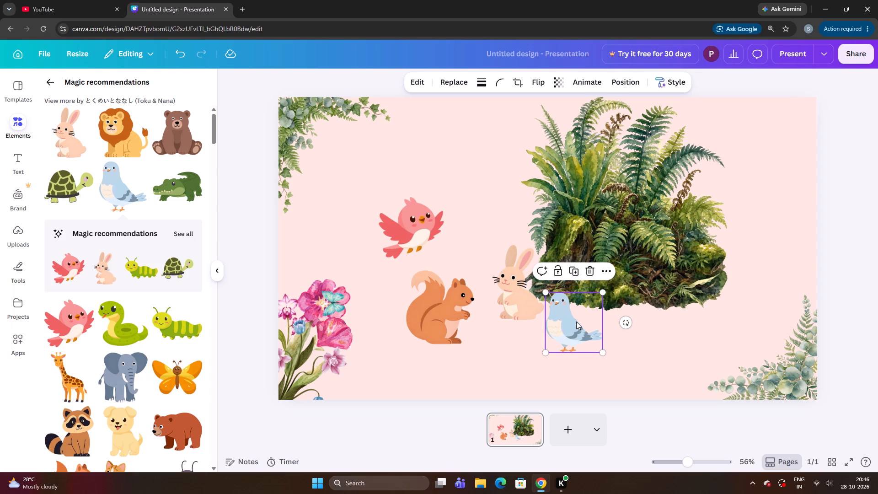
key(Right)
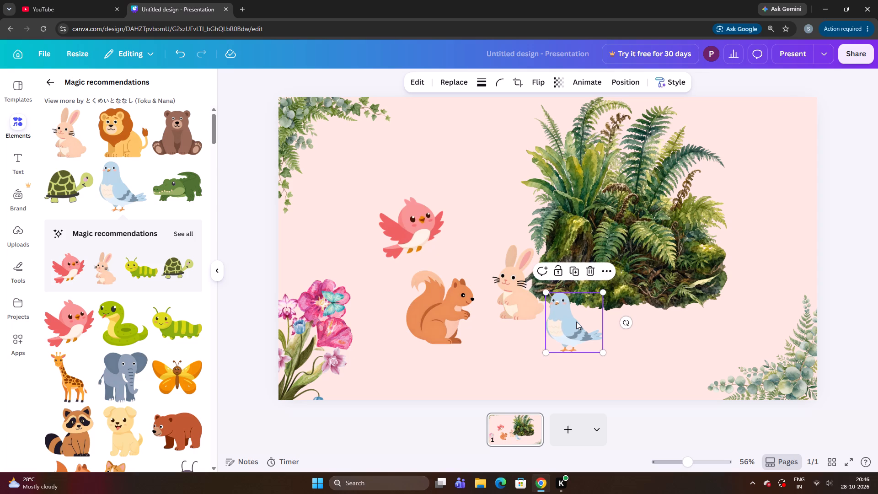
key(Right)
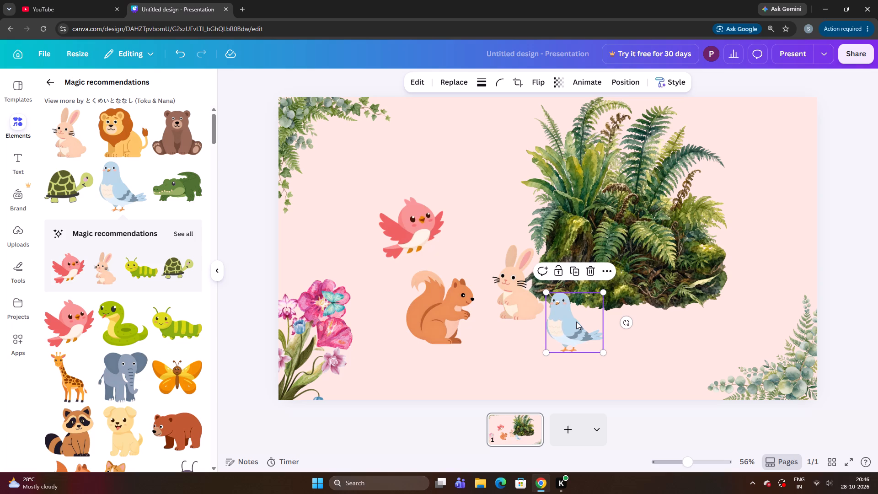
key(Right)
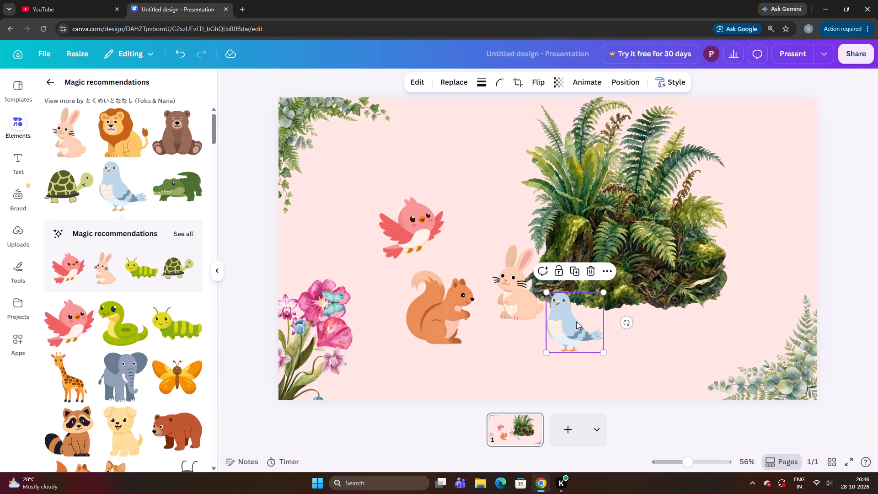
key(Right)
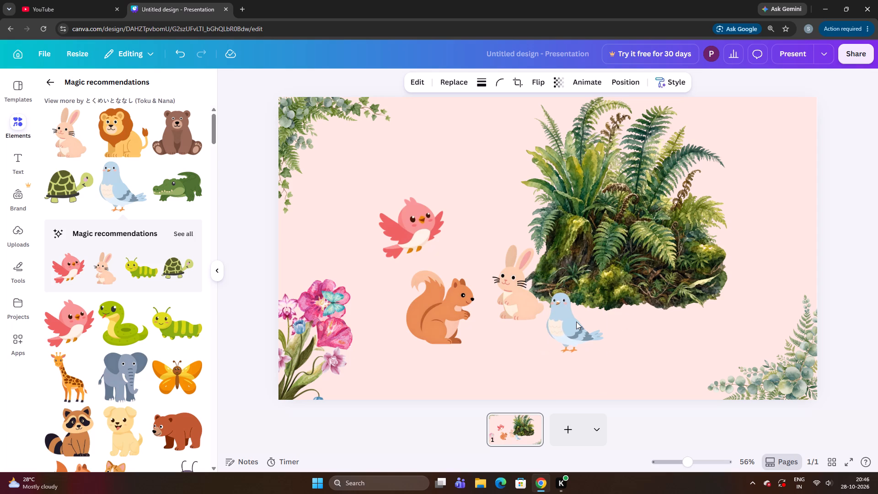
Nudge the blue pigeon further right to leave a small gap between it and the rabbit.
key(Right)
key(Right)
key(Right)
key(Right)
key(Right)
key(Right)
key(Right)
key(Right)
key(Right)
key(Right)
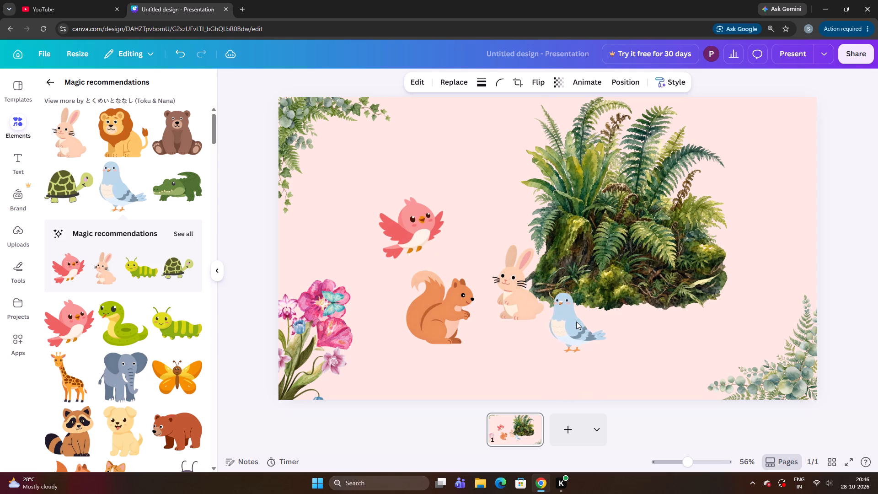
key(Right)
key(Right)
key(Right)
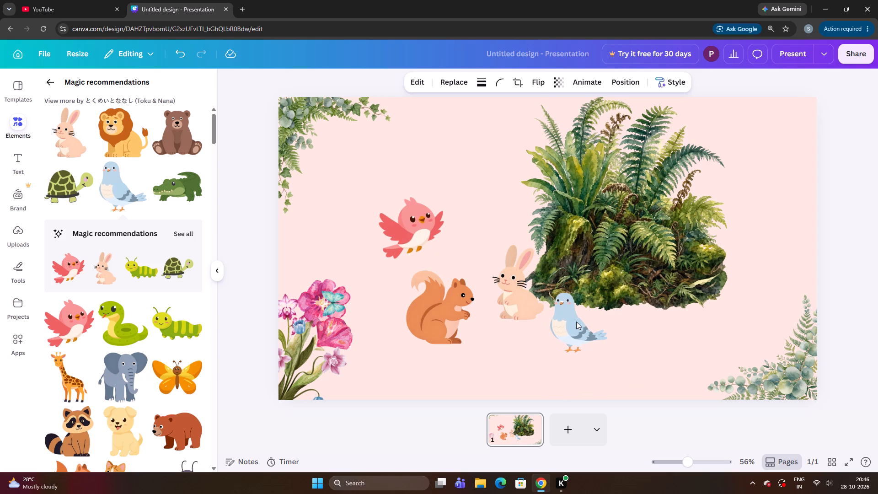
key(Right)
key(Right)
key(Right)
key(Right)
key(Right)
key(Right)
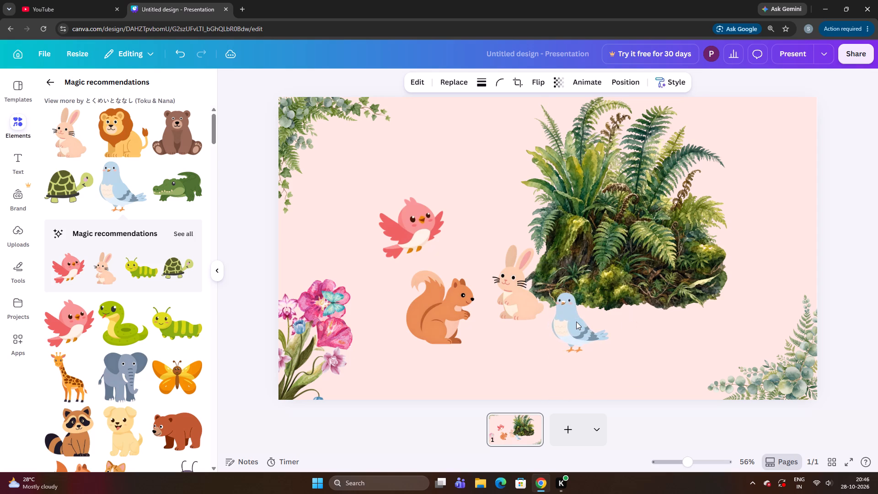
key(Right)
key(Right)
key(Right)
key(Right)
key(Right)
key(Right)
key(Right)
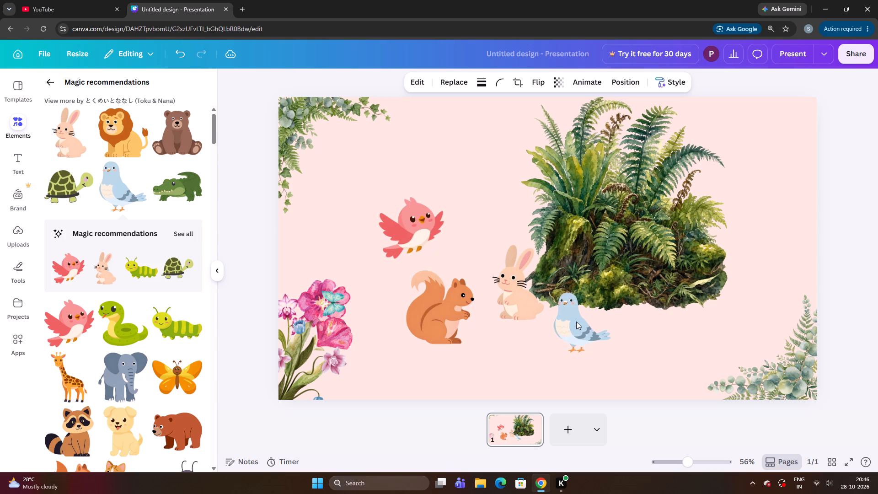
key(Right)
key(Right)
key(Right)
key(Right)
key(Right)
key(Right)
key(Right)
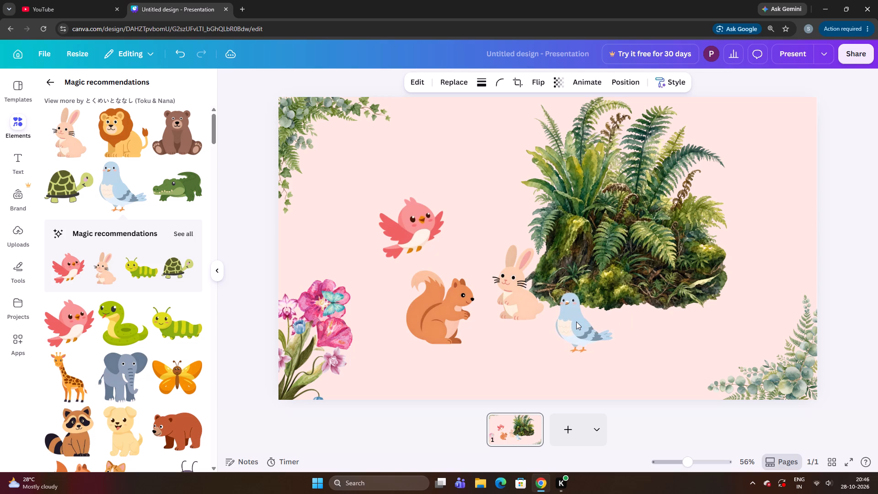
key(Right)
key(Right)
key(Right)
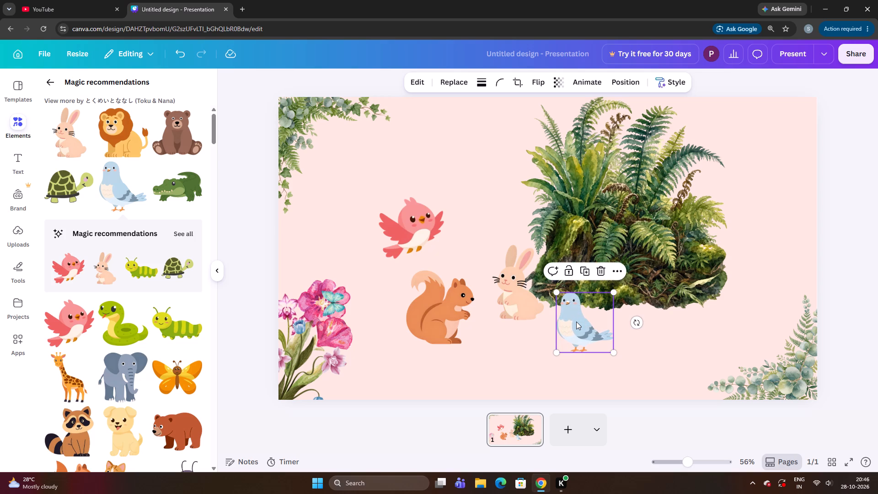
key(Right)
key(Right)
key(Right)
key(Right)
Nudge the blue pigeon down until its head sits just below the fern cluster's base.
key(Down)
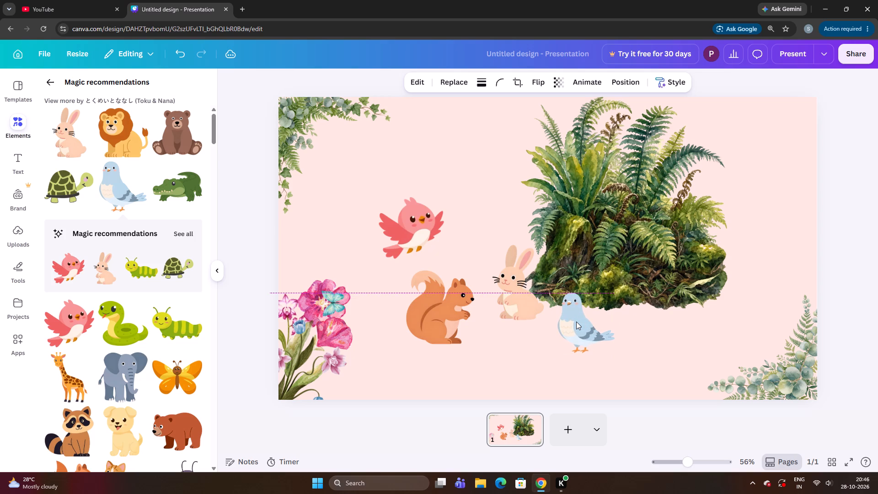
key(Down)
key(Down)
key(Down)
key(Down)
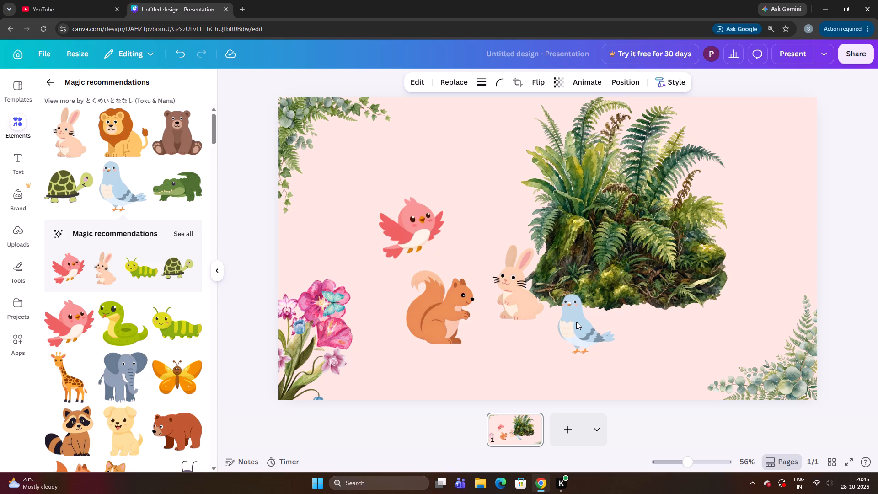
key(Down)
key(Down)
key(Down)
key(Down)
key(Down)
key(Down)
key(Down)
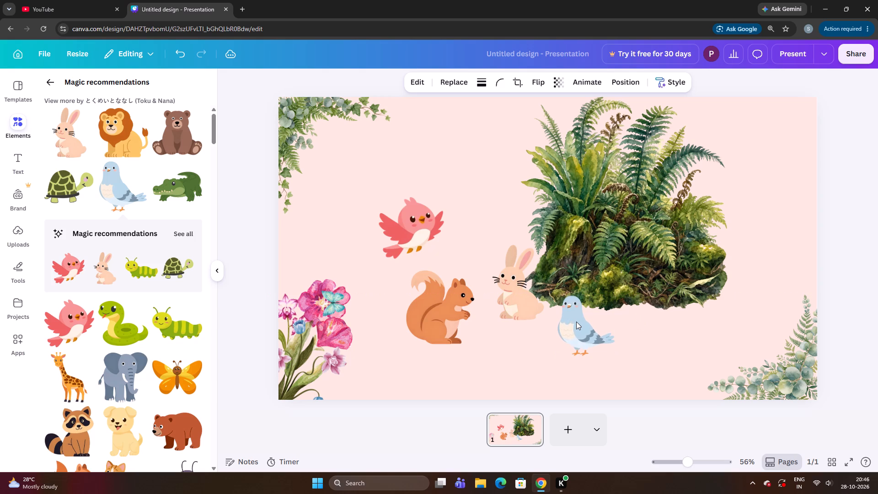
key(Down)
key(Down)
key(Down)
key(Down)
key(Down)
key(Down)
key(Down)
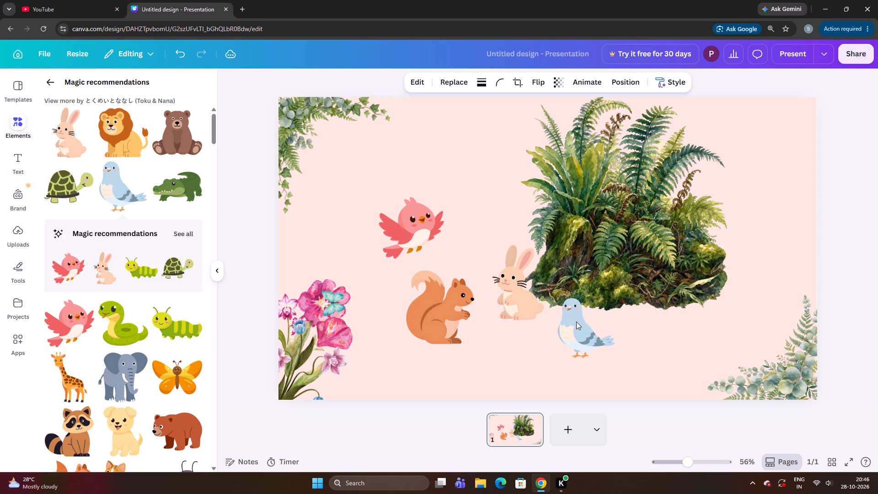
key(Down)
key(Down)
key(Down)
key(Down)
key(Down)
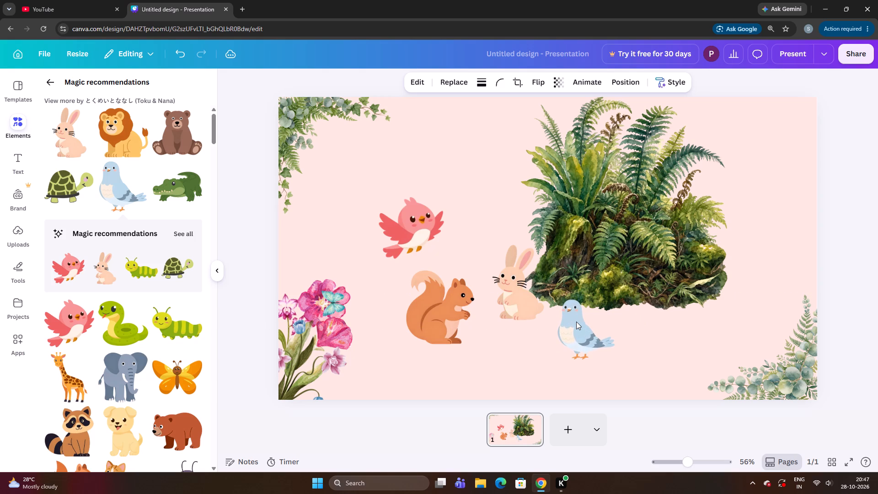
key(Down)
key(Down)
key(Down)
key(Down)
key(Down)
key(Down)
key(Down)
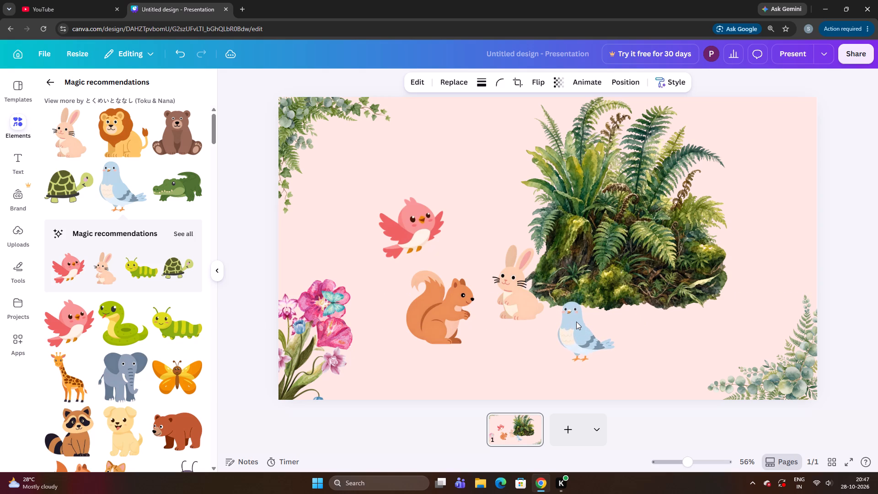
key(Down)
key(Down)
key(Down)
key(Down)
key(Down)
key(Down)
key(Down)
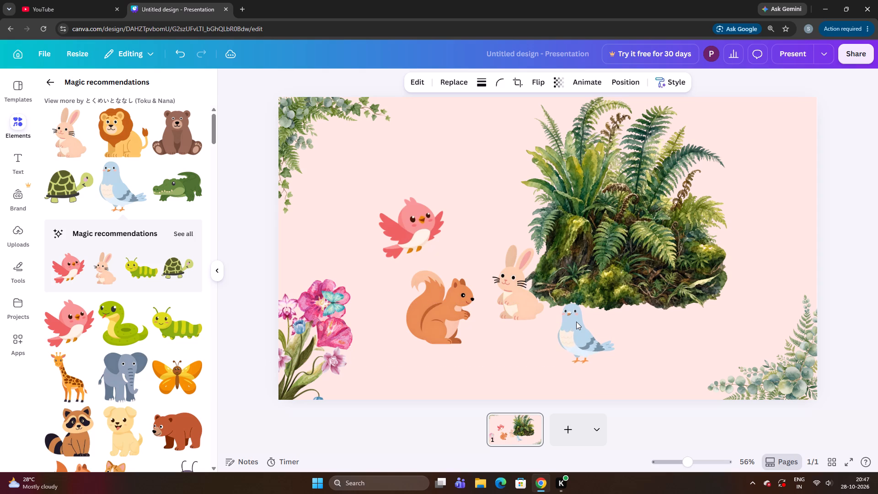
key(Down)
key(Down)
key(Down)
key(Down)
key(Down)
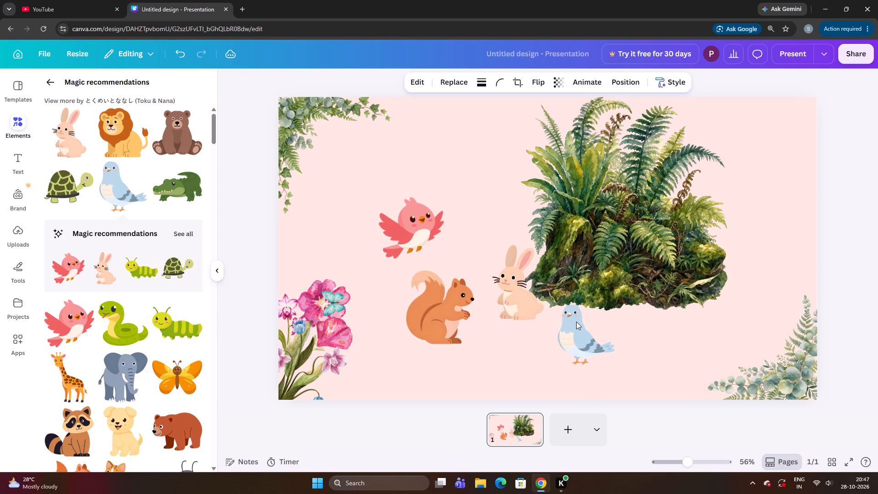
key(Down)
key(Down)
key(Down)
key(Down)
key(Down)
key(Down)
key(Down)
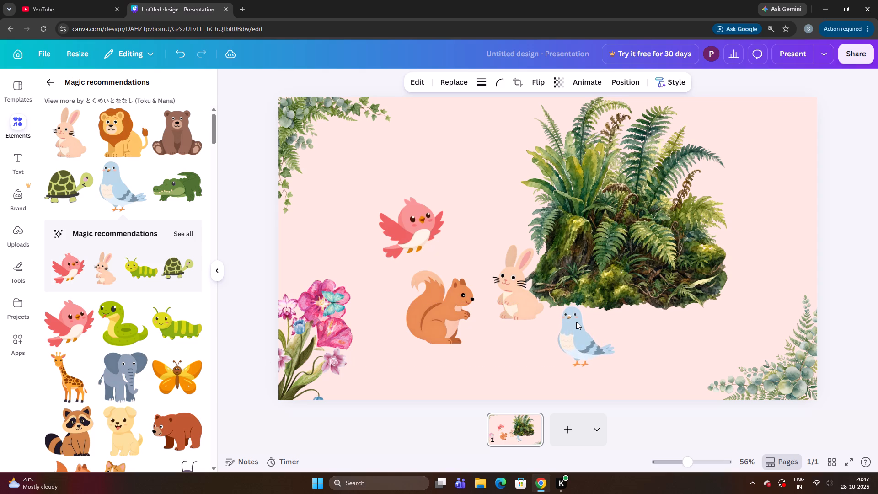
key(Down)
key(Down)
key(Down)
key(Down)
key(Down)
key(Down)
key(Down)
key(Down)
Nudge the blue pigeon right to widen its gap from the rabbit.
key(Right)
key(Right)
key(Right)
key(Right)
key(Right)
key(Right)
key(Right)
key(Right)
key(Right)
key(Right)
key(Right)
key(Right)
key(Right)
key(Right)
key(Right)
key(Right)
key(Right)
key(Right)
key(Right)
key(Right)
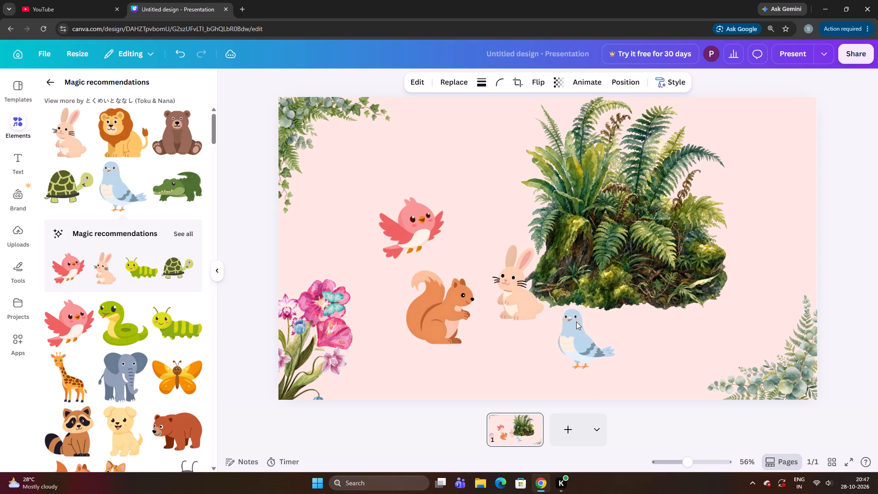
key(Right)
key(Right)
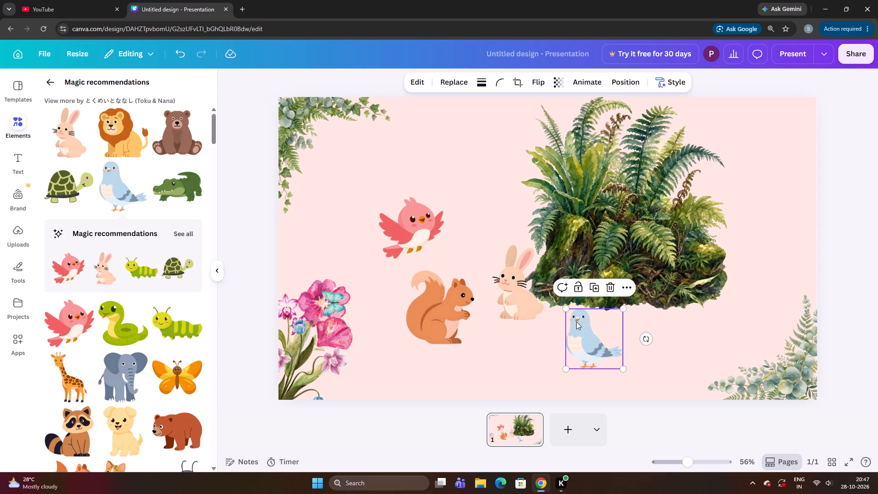
Move the blue pigeon into the empty space below the right half of the fern cluster, well away from the rabbit.
drag(588, 322, 691, 131)
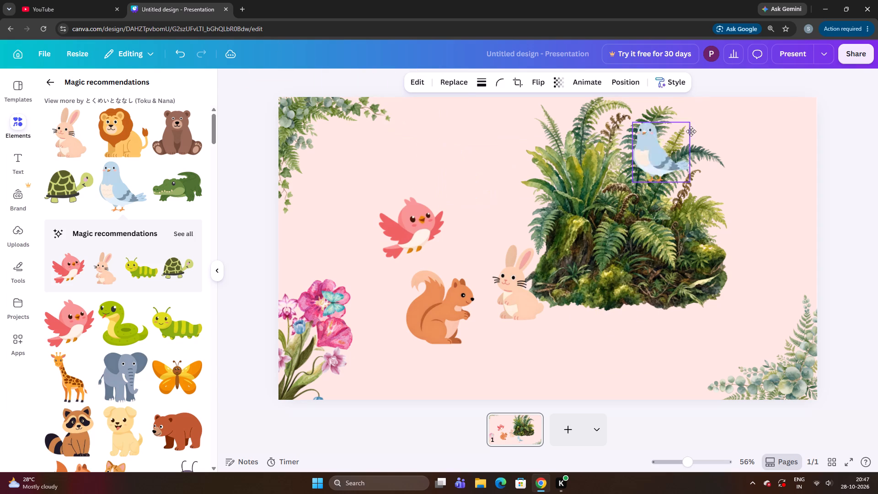
drag(691, 131, 778, 238)
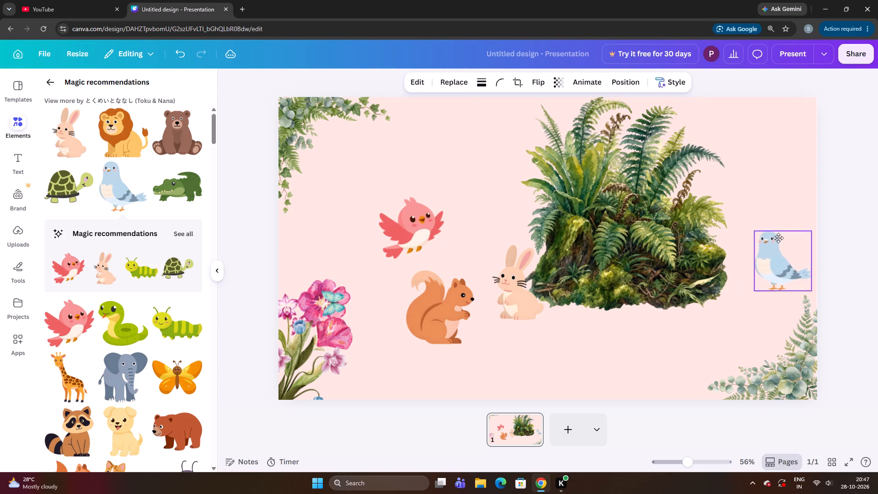
drag(778, 238, 655, 328)
drag(655, 325, 655, 333)
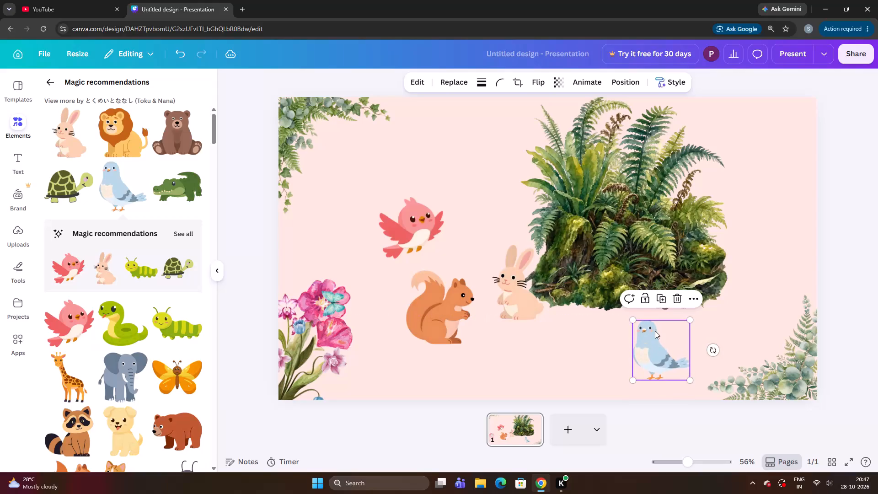
Shrink the rabbit to about nine-tenths of its size and lower it slightly beside the fern cluster's left edge.
drag(534, 308, 529, 304)
drag(535, 317, 530, 306)
drag(510, 274, 514, 293)
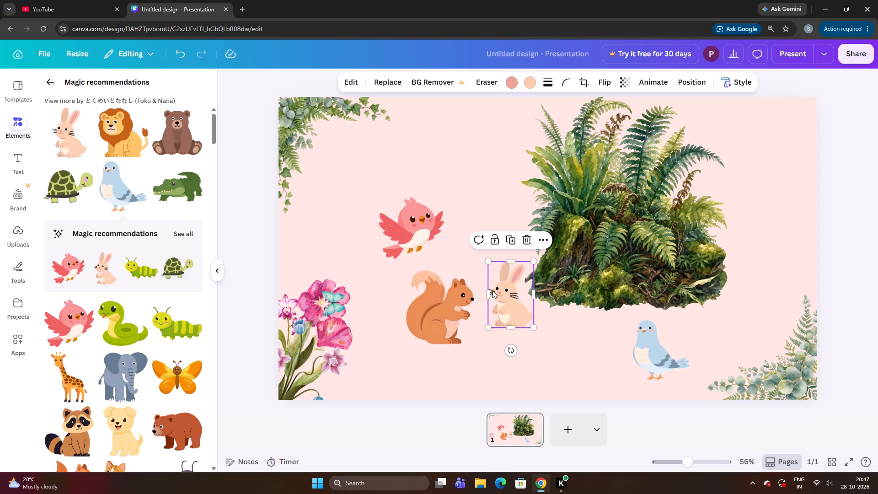
Lower the squirrel so its feet sit below the rabbit's, and nudge it left to widen the gap between them.
drag(453, 291, 453, 300)
click(453, 300)
click(451, 303)
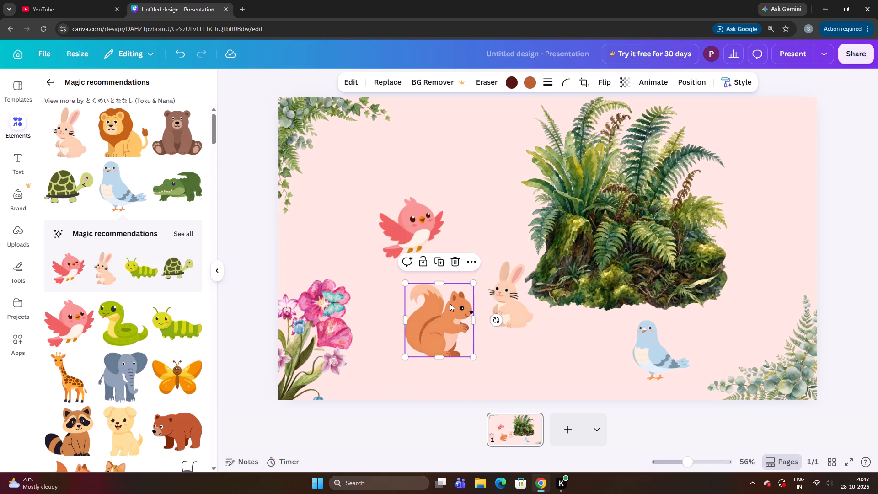
key(Left)
key(Left)
key(Left)
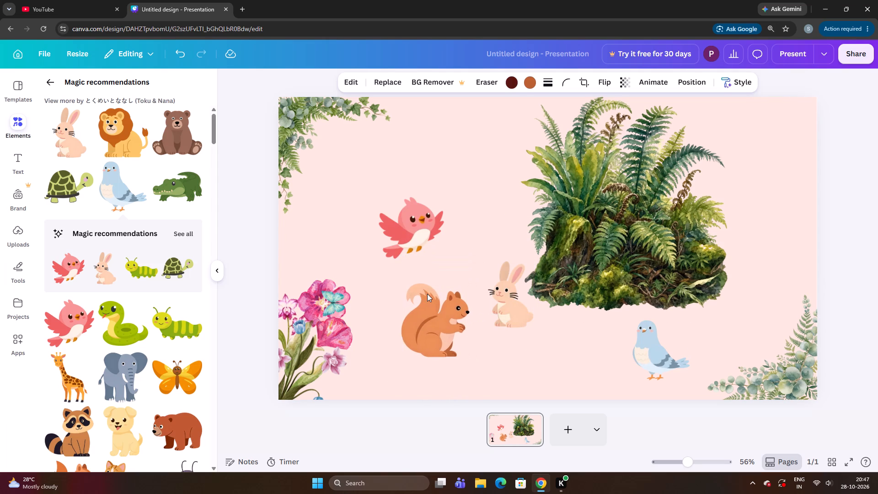
key(Left)
key(Left)
key(Left)
key(Left)
key(Left)
key(Left)
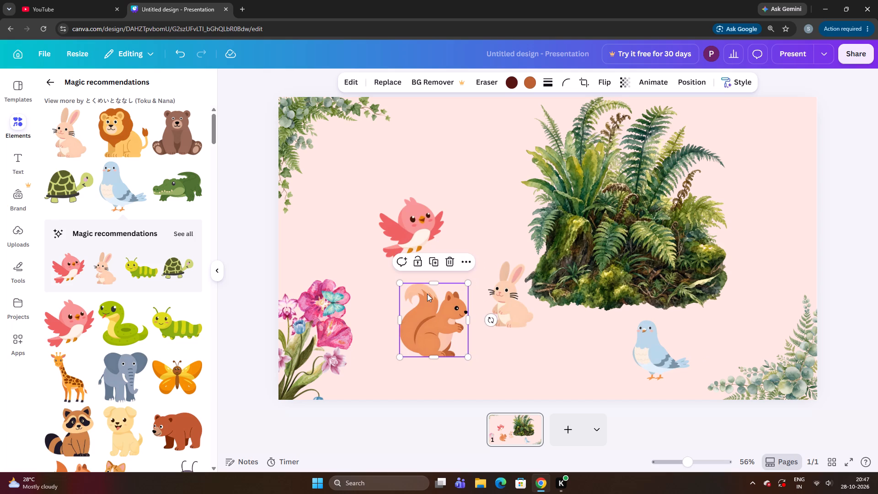
key(Left)
key(Left)
key(Left)
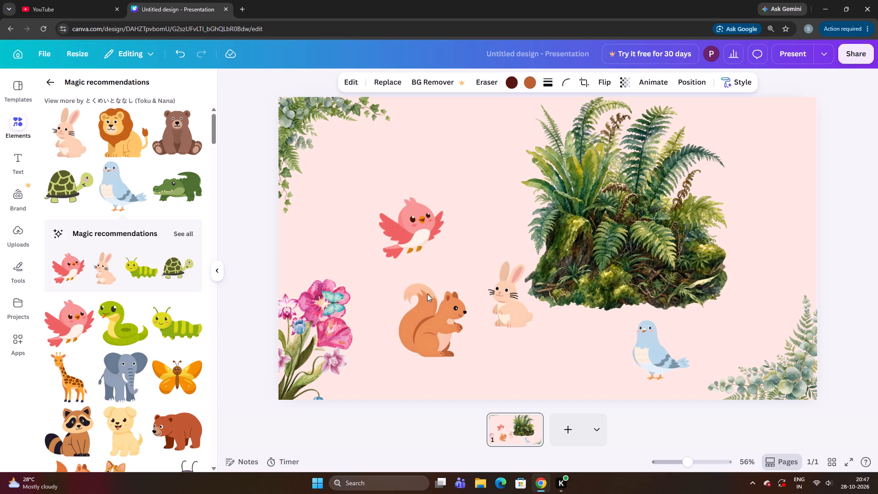
key(Left)
key(Left)
key(Left)
Nudge the squirrel slightly down and further left, between the pink flowers and the rabbit, and deselect it.
key(Down)
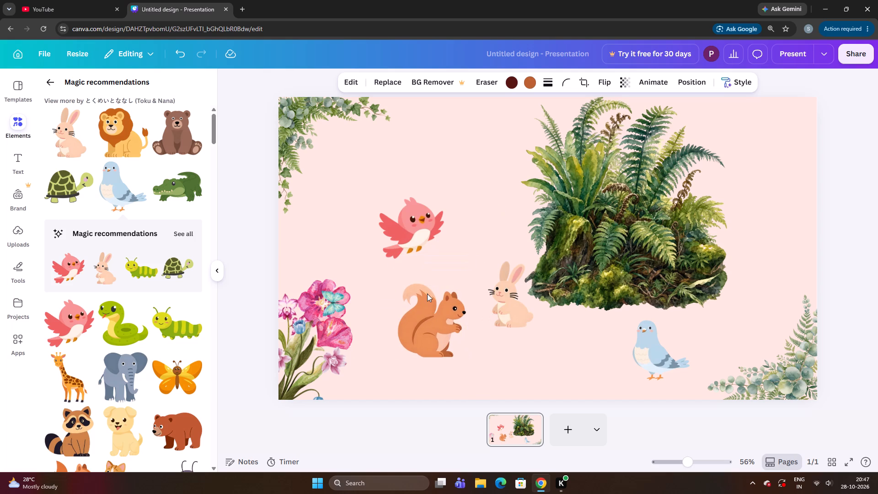
key(Down)
key(Down)
key(Down)
key(Left)
key(Left)
key(Left)
key(Left)
key(Left)
key(Left)
key(Left)
key(Left)
key(Left)
key(Left)
key(Left)
key(Left)
key(Left)
key(Left)
key(Left)
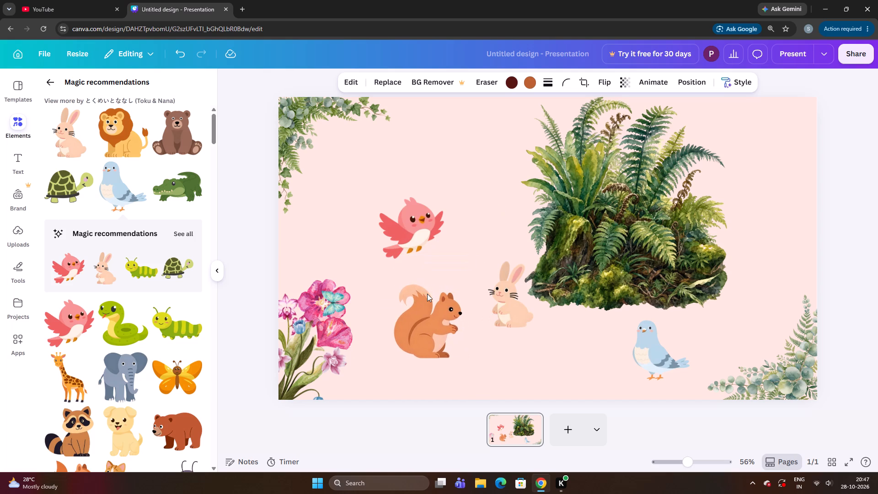
key(Down)
key(Left)
key(Up)
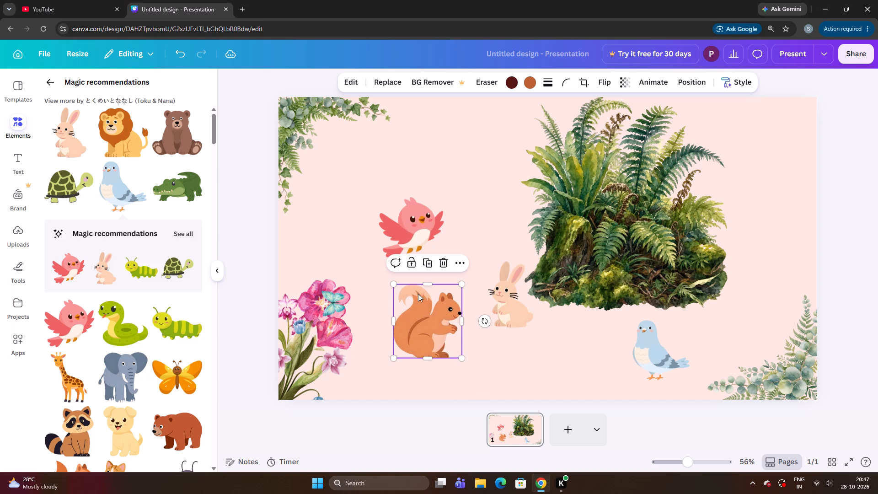
click(435, 172)
Move the pink bird up into the open space well above the squirrel, clear of the corner ivy.
drag(399, 216, 391, 166)
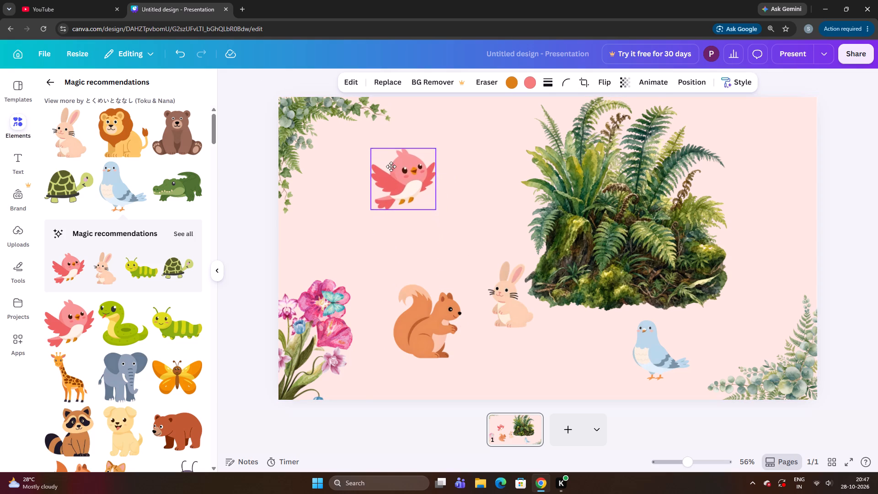
drag(391, 166, 392, 166)
drag(392, 166, 396, 168)
drag(396, 168, 407, 174)
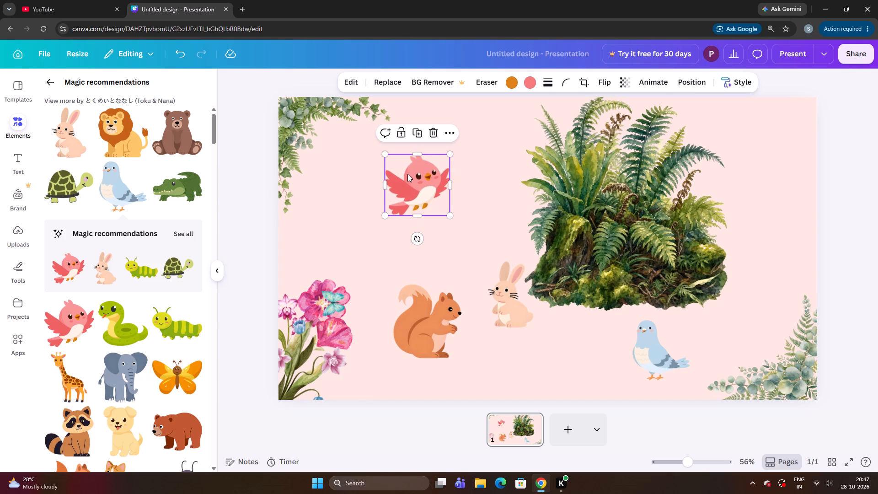
Nudge the pink bird very slightly right and a little further up above the squirrel.
key(Right)
key(Right)
key(Right)
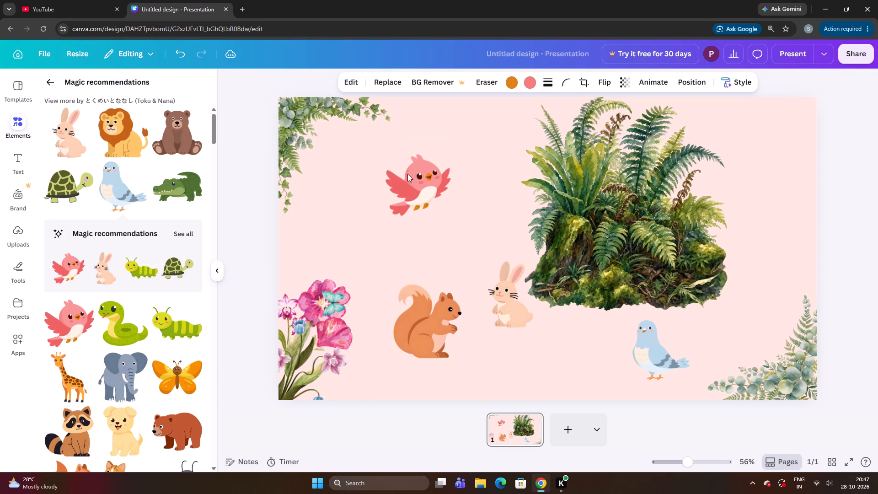
key(Up)
key(Up)
key(Up)
key(Up)
key(Up)
key(Up)
key(Up)
key(Up)
key(Up)
key(Up)
key(Up)
key(Up)
key(Up)
key(Up)
key(Up)
key(Up)
key(Up)
key(Up)
key(Up)
key(Up)
key(Up)
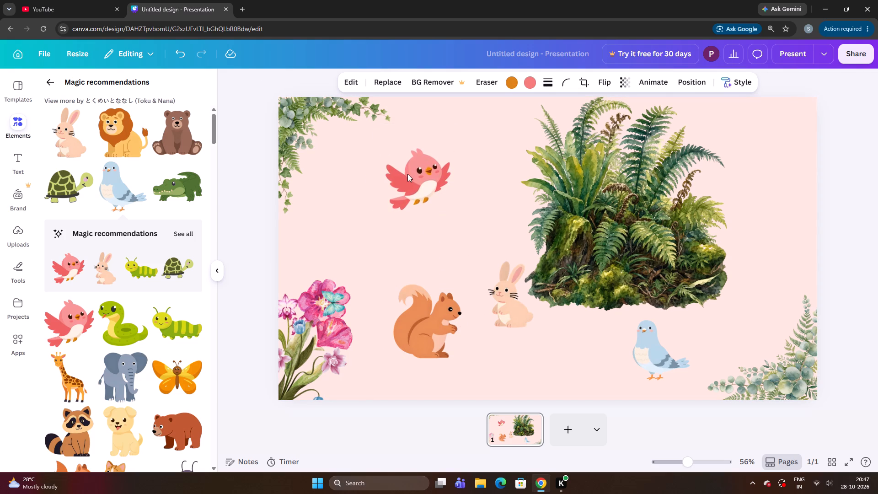
Nudge the pink bird further up and slightly left in the open space above the squirrel.
key(Up)
key(Up)
key(Up)
key(Up)
key(Left)
key(Left)
key(Left)
key(Left)
key(Left)
key(Left)
key(Left)
key(Left)
key(Left)
key(Left)
key(Left)
key(Left)
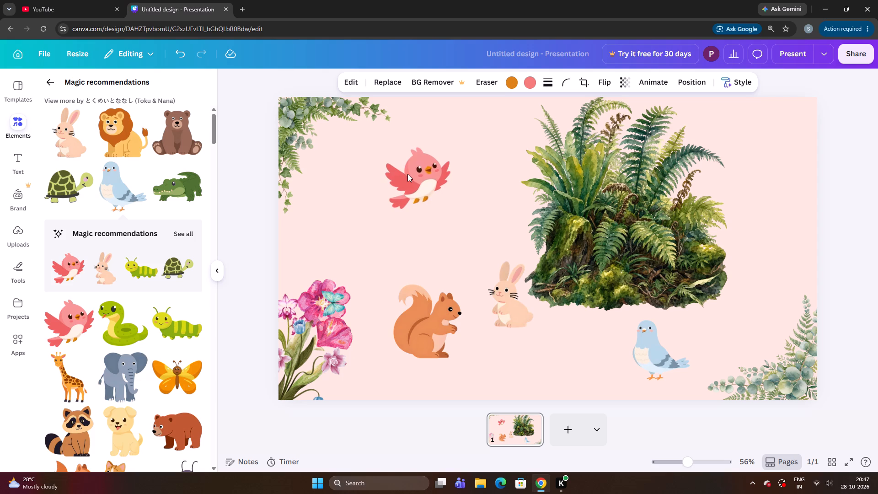
key(Up)
key(Up)
key(Up)
key(Up)
key(Up)
key(Up)
key(Up)
key(Up)
key(Up)
key(Up)
key(Up)
key(Up)
key(Up)
key(Up)
key(Up)
key(Up)
key(Up)
key(Up)
key(Up)
key(Up)
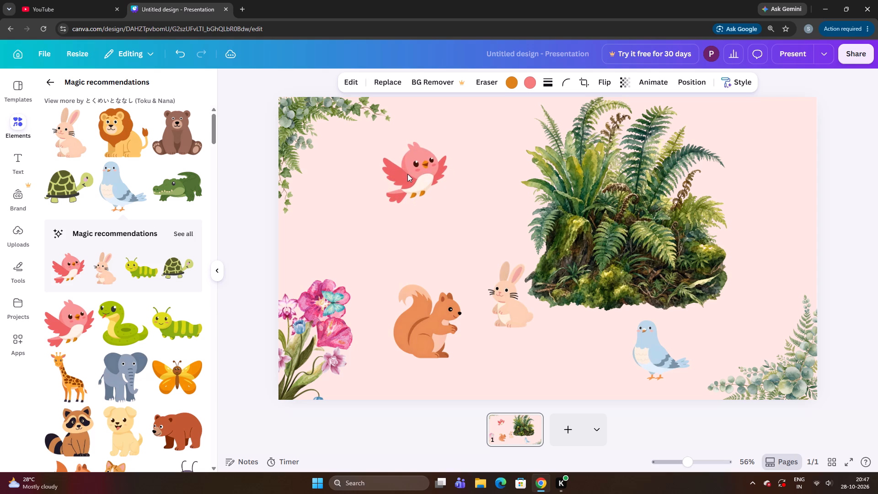
key(Up)
key(Up)
key(Up)
key(Up)
key(Up)
key(Left)
key(Left)
key(Left)
key(Left)
key(Left)
key(Left)
key(Left)
key(Left)
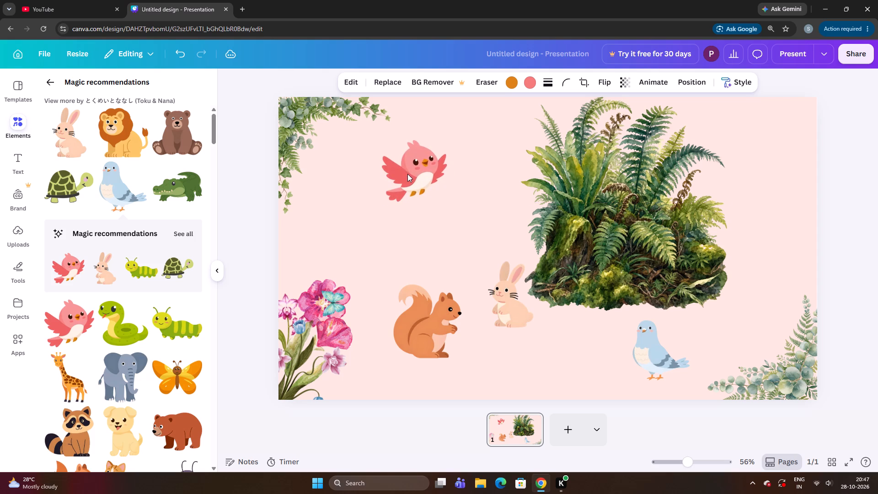
key(Up)
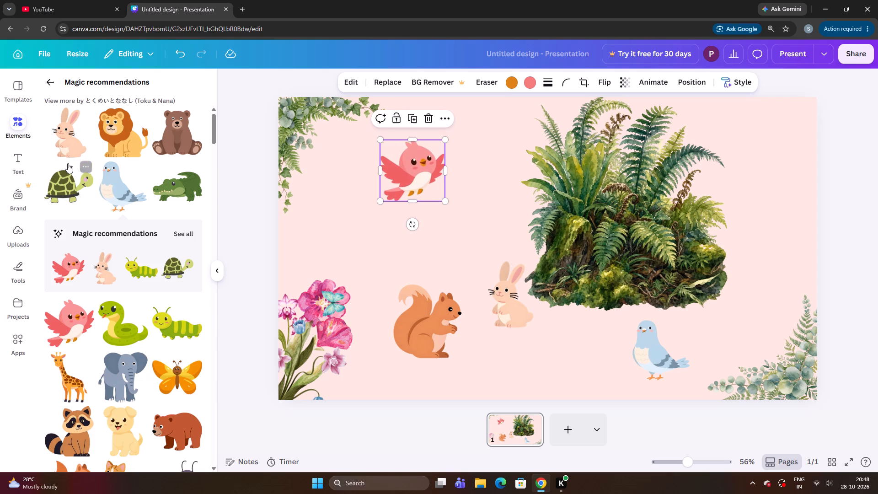
Browse the recommended graphics, looking through the animals, flowers, butterflies and greenery for further elements.
scroll(84, 190, down, 4)
scroll(85, 192, up, 16)
click(57, 82)
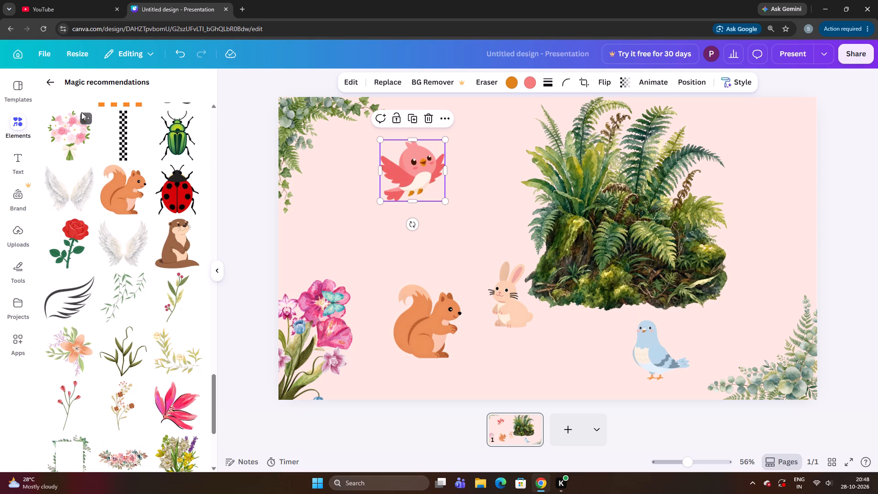
scroll(78, 155, up, 9)
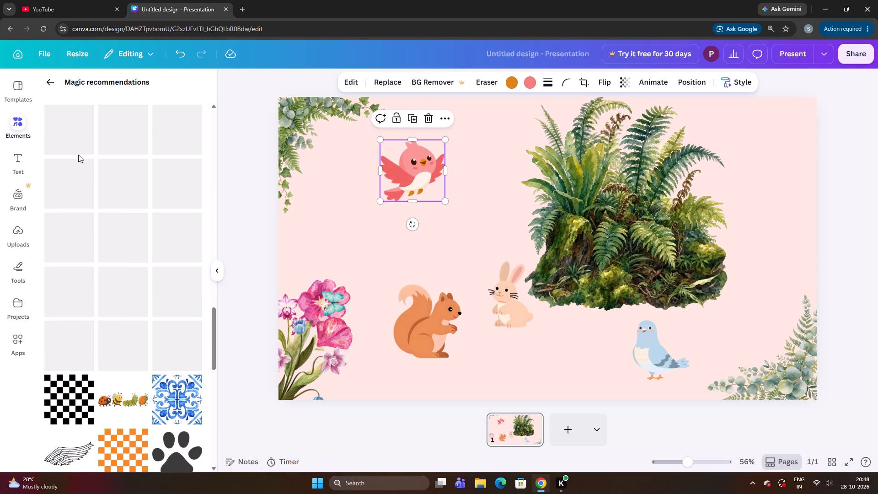
scroll(78, 155, up, 2)
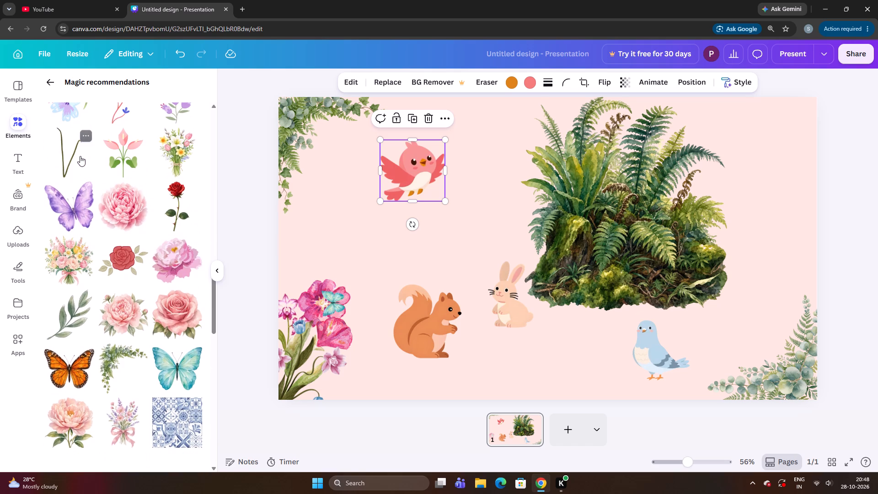
scroll(97, 183, up, 4)
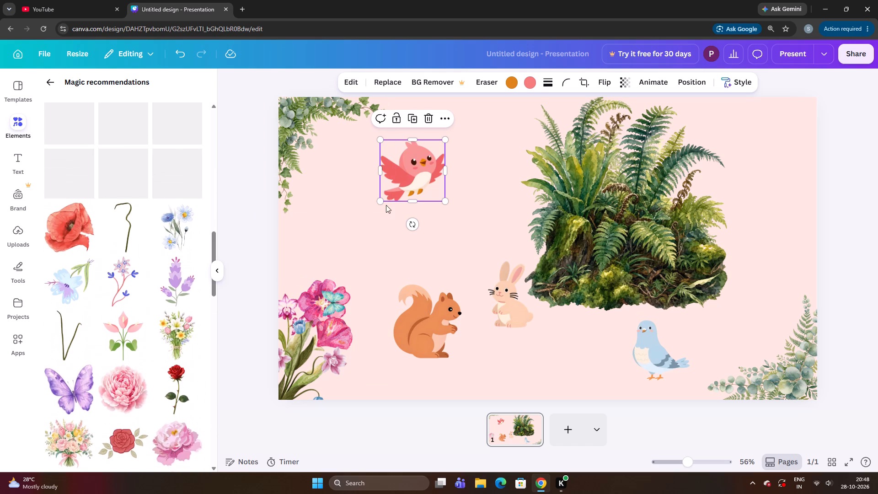
Reselect the pink bird and nudge it slightly down towards the squirrel.
click(379, 212)
click(411, 191)
key(Down)
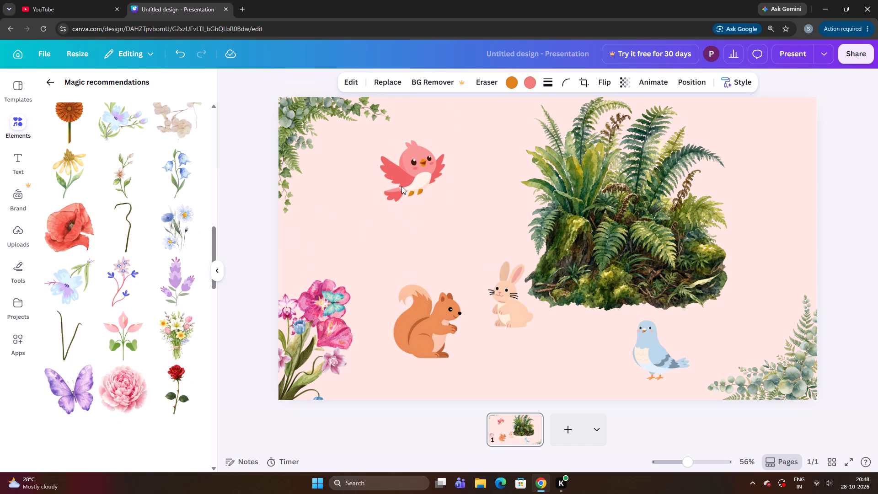
key(Down)
key(Down)
key(Down)
key(Down)
key(Down)
key(Down)
key(Down)
key(Down)
key(Down)
key(Down)
key(Down)
key(Down)
key(Down)
key(Down)
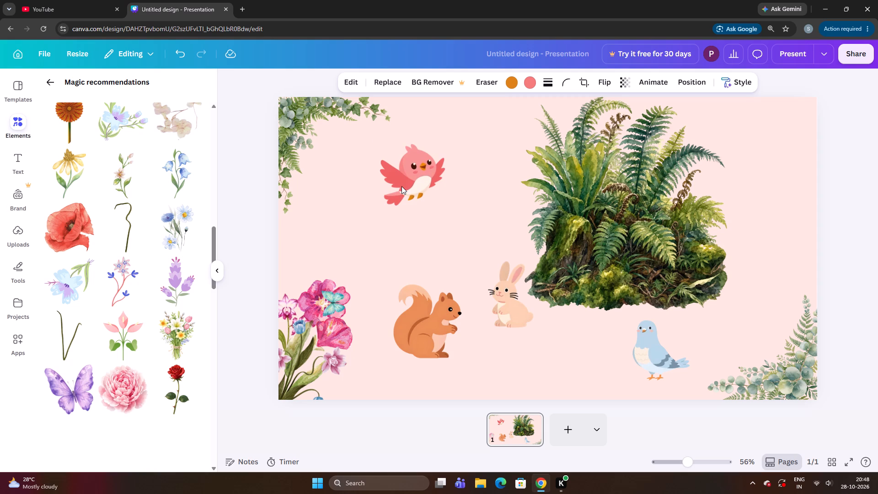